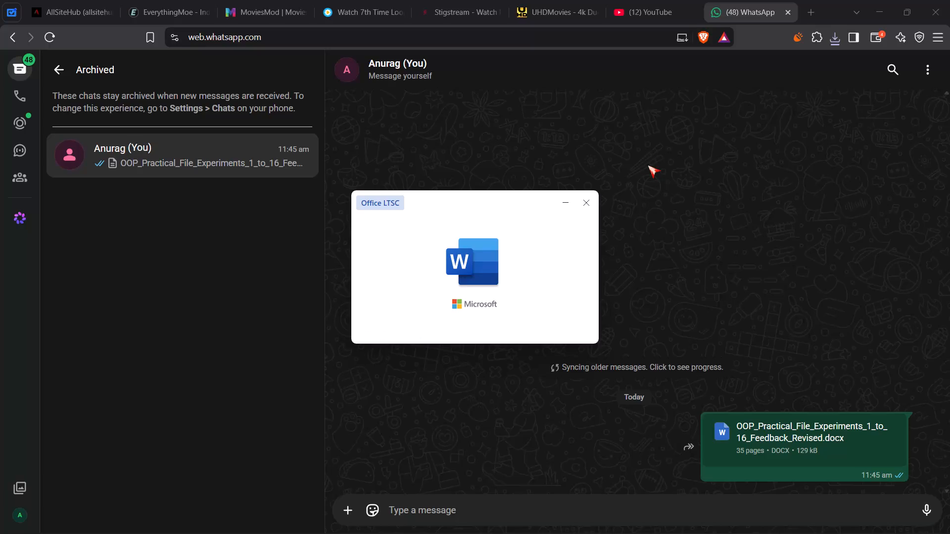
# Accept the "Use system setting" theme for the Microsoft 365 apps.
pyautogui.click(582, 253)
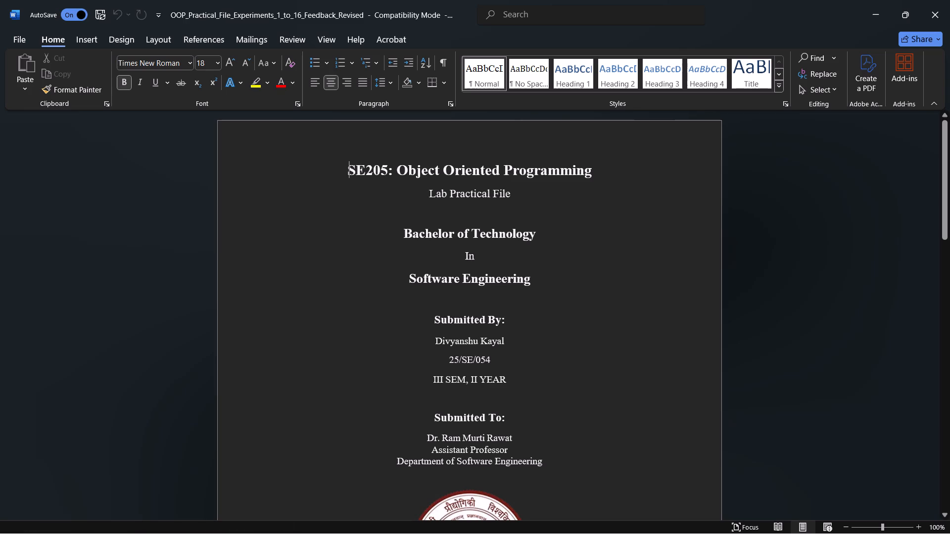
pyautogui.click(693, 418)
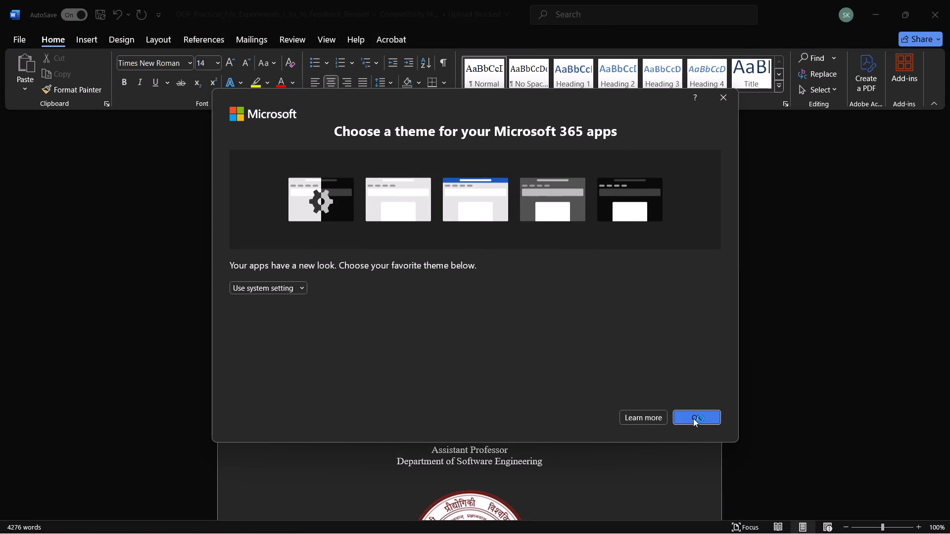
# Save a copy of the practical file to the Desktop as a Word Document, keeping its file name and upgrading it to the newest format.
pyautogui.scroll(-1, 583, 334)
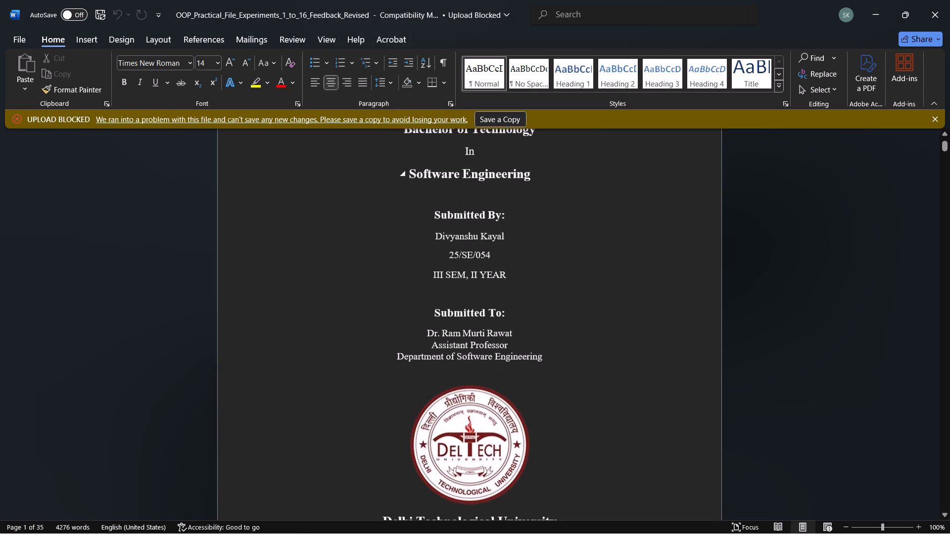
pyautogui.click(934, 118)
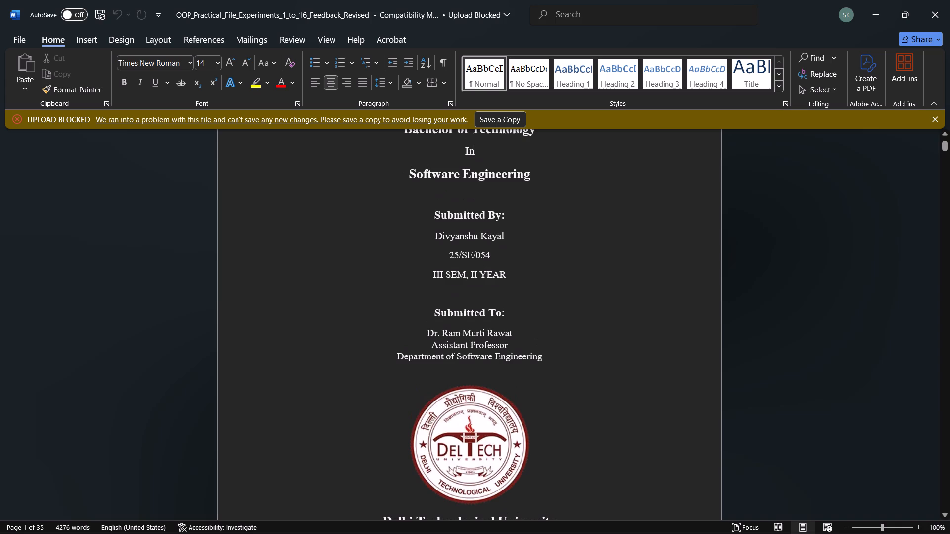
pyautogui.click(493, 124)
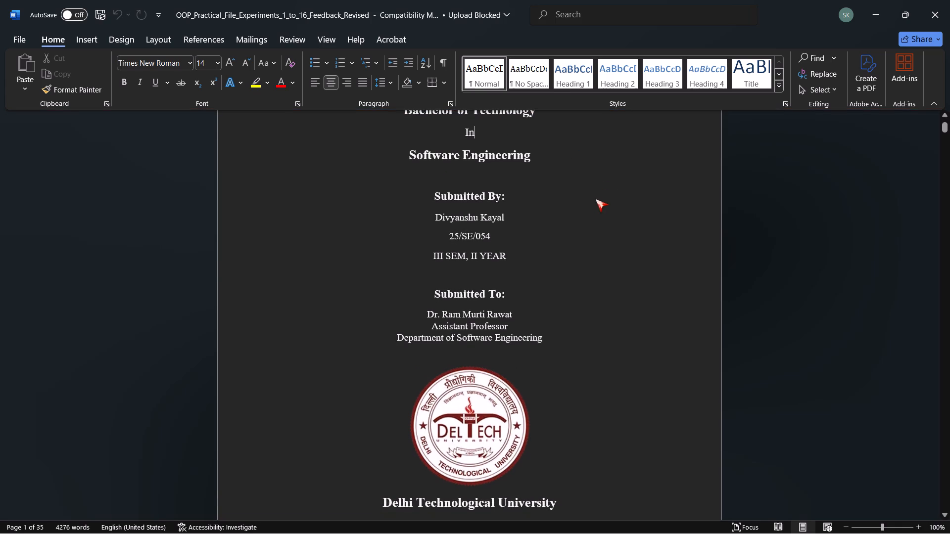
pyautogui.scroll(1, 501, 263)
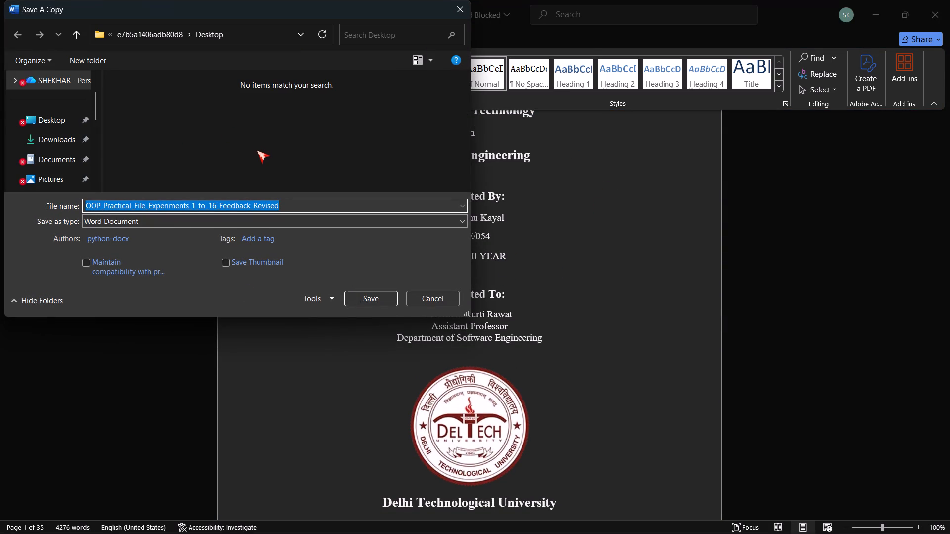
pyautogui.click(369, 298)
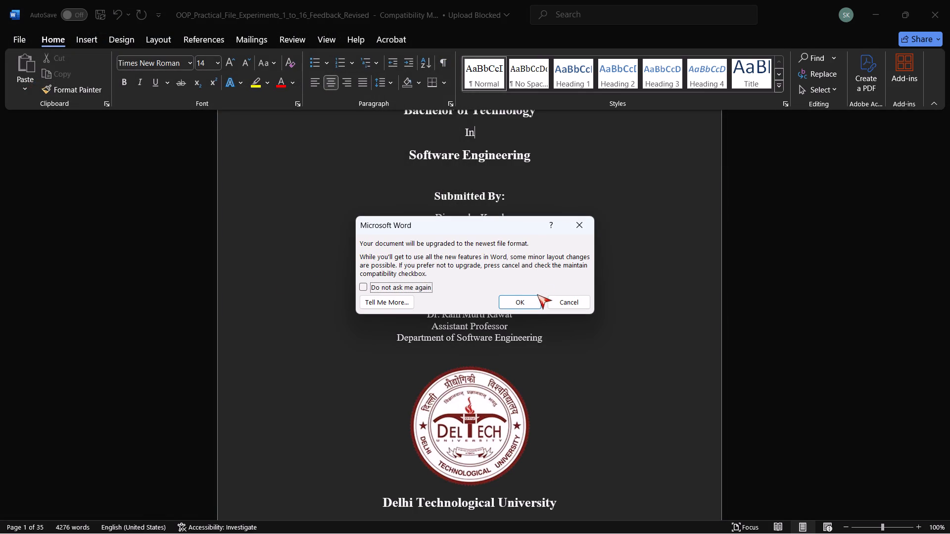
pyautogui.click(525, 303)
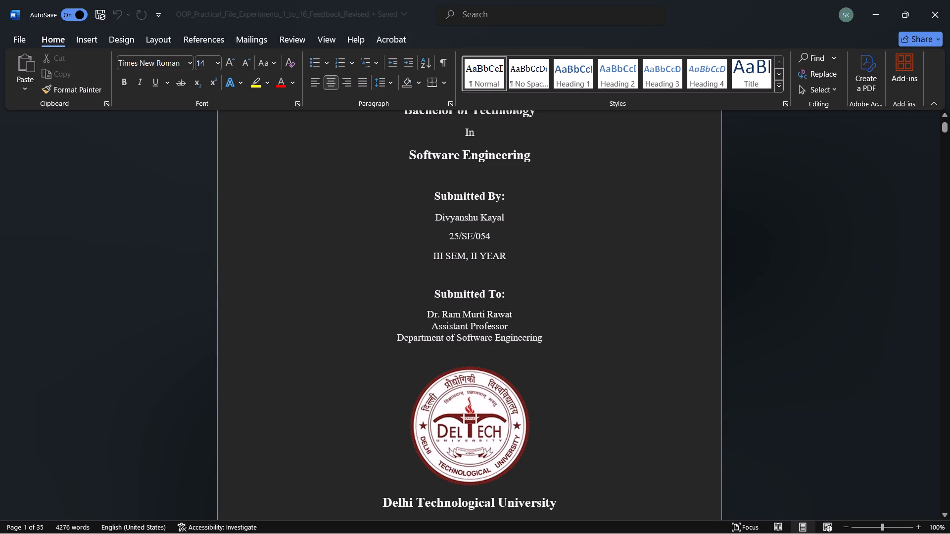
# Replace the student name under "Submitted By:" on the cover page with the new student's name.
pyautogui.scroll(3, 525, 303)
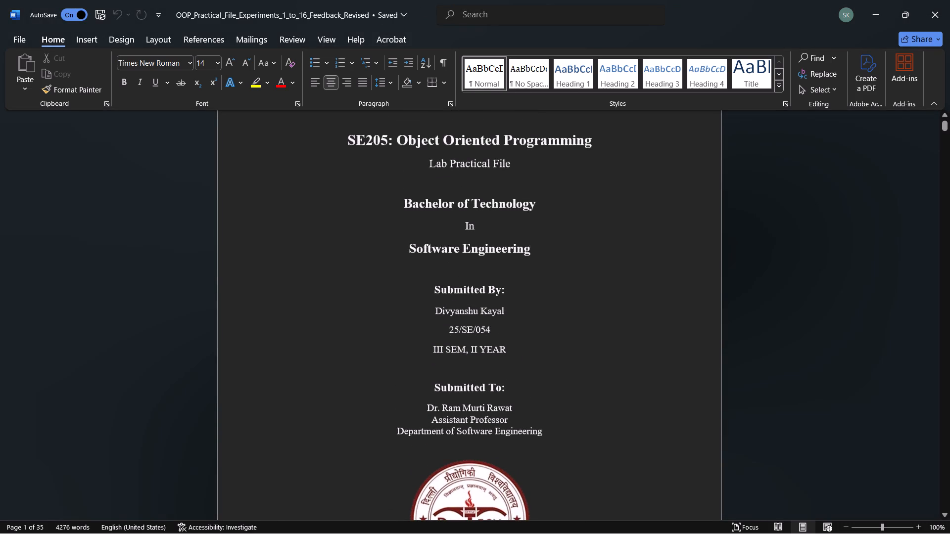
pyautogui.scroll(1, 501, 262)
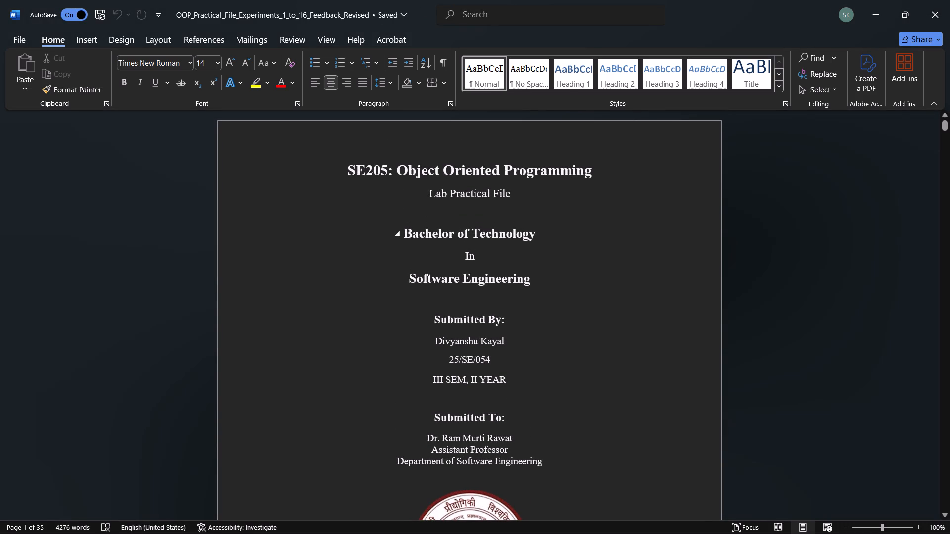
pyautogui.scroll(-1, 496, 280)
pyautogui.click(506, 207)
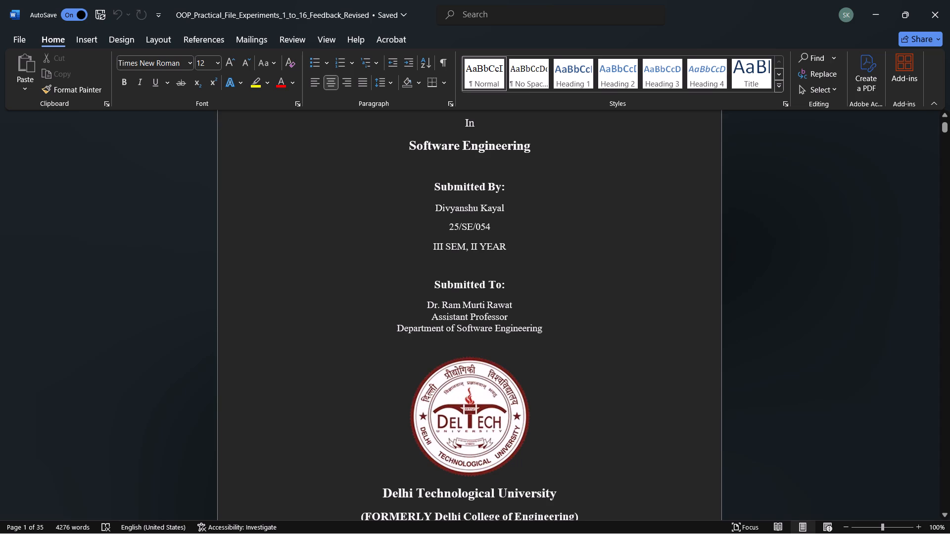
pyautogui.press('Left')
pyautogui.press('BackSpace')
pyautogui.press('BackSpace')
pyautogui.press('BackSpace')
pyautogui.press('BackSpace')
pyautogui.press('BackSpace')
pyautogui.press('BackSpace')
pyautogui.press('BackSpace')
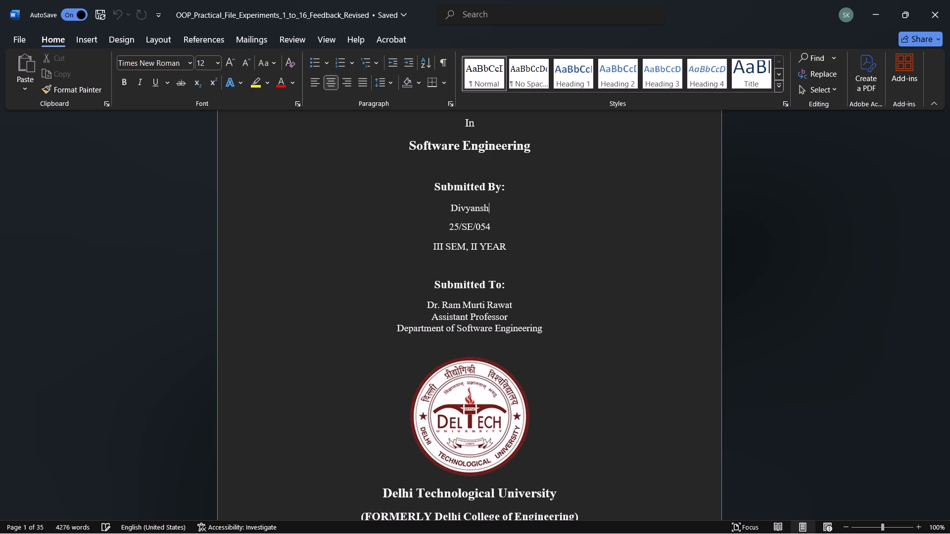
pyautogui.press('BackSpace')
pyautogui.press('BackSpace')
pyautogui.press('BackSpace')
pyautogui.press('BackSpace')
pyautogui.press('BackSpace')
pyautogui.press('BackSpace')
pyautogui.press('BackSpace')
pyautogui.press('BackSpace')
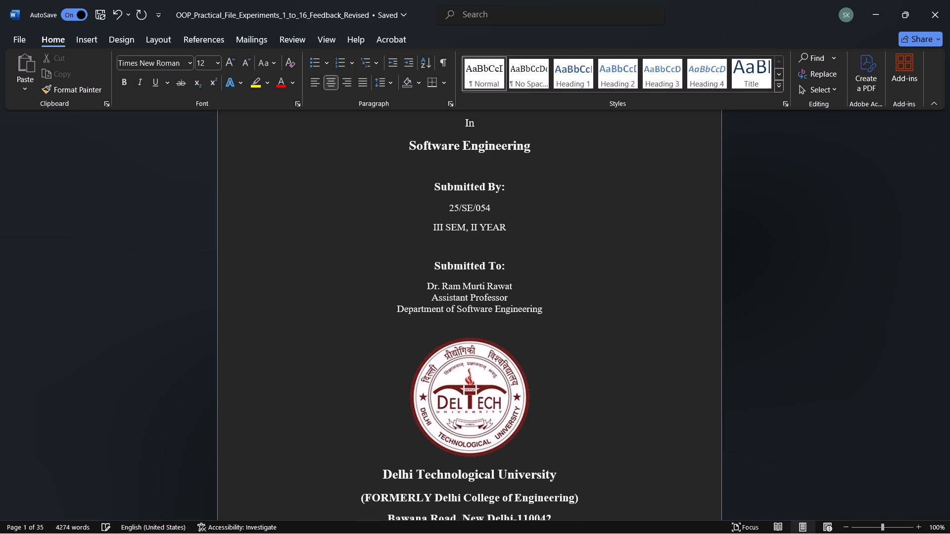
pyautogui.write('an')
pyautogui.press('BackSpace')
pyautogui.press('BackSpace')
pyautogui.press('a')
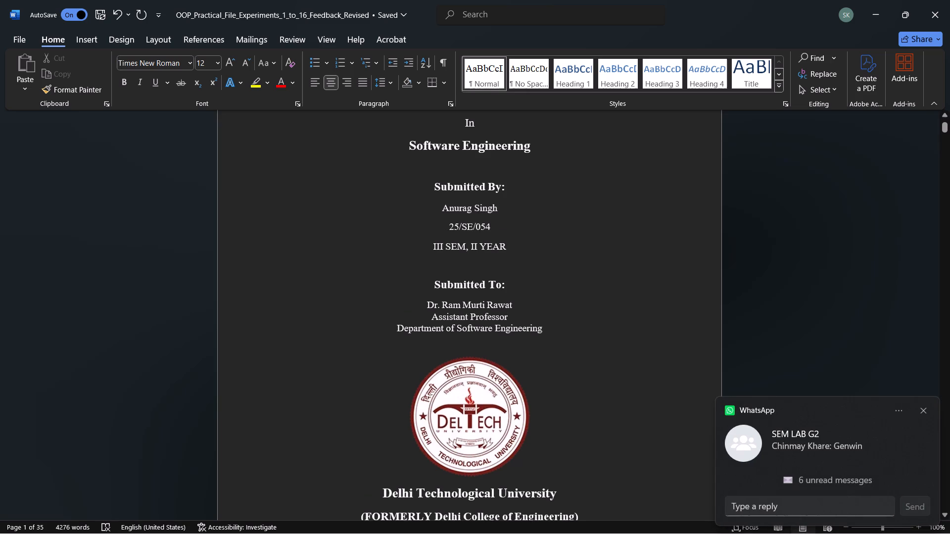
# Replace the last two digits of the roll number below the student name with the new student's digits.
pyautogui.click(489, 232)
pyautogui.press('BackSpace')
pyautogui.press('BackSpace')
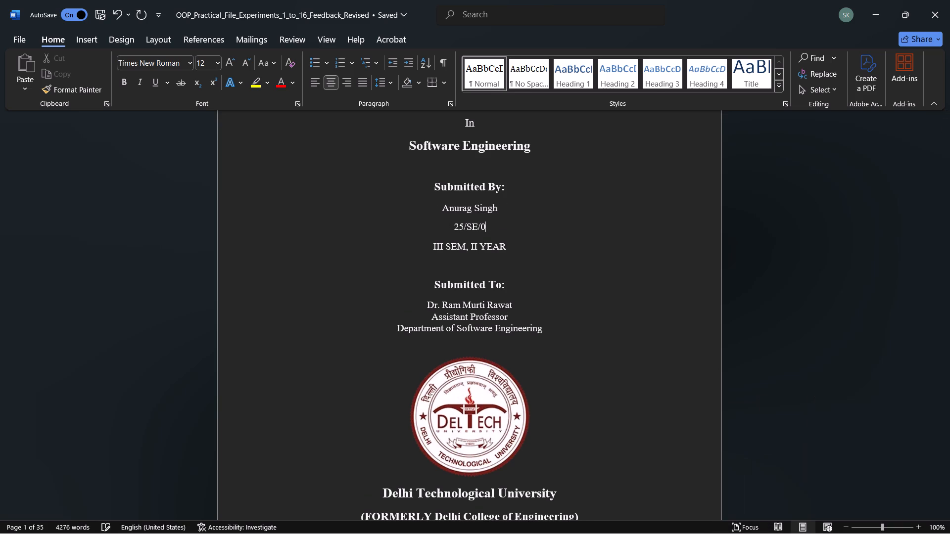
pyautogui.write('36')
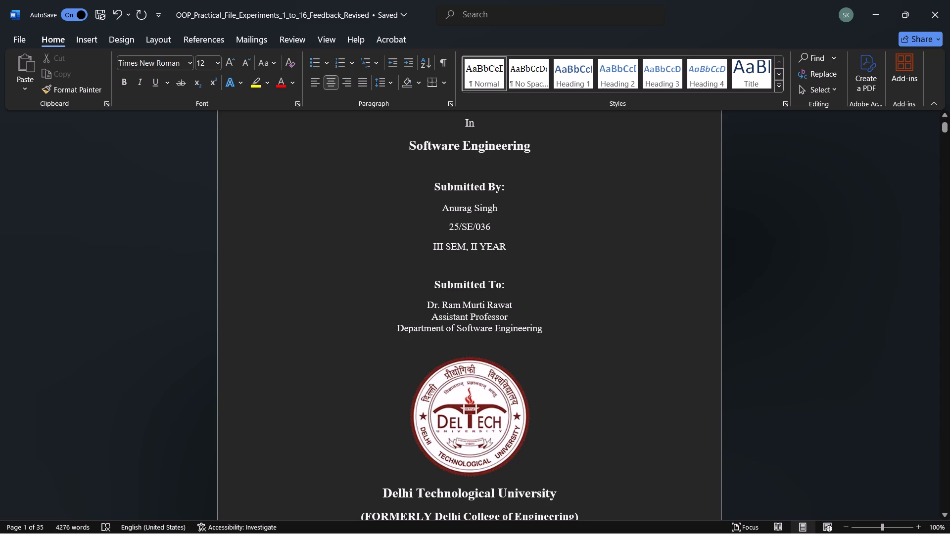
# Review the rest of the cover page and the university and department vision and mission pages that follow.
pyautogui.scroll(-2, 608, 364)
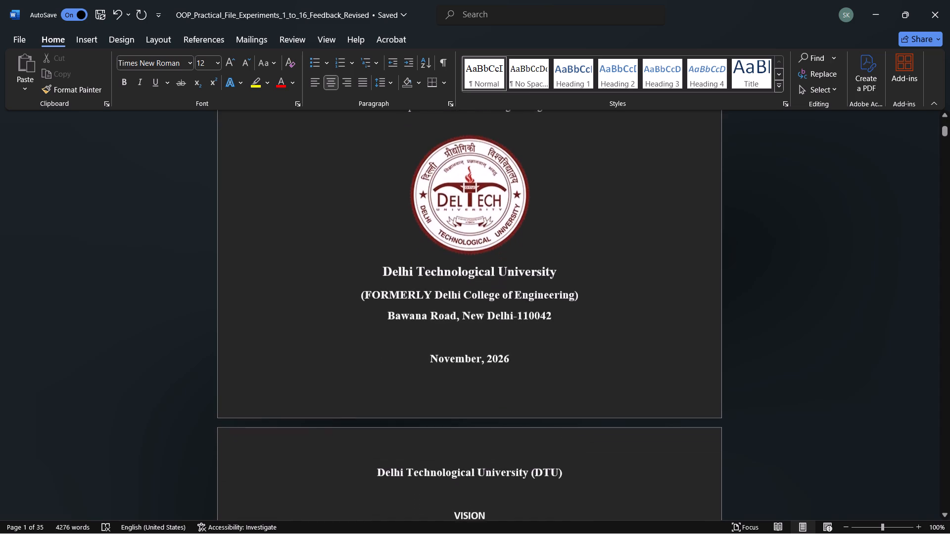
pyautogui.scroll(-5, 608, 364)
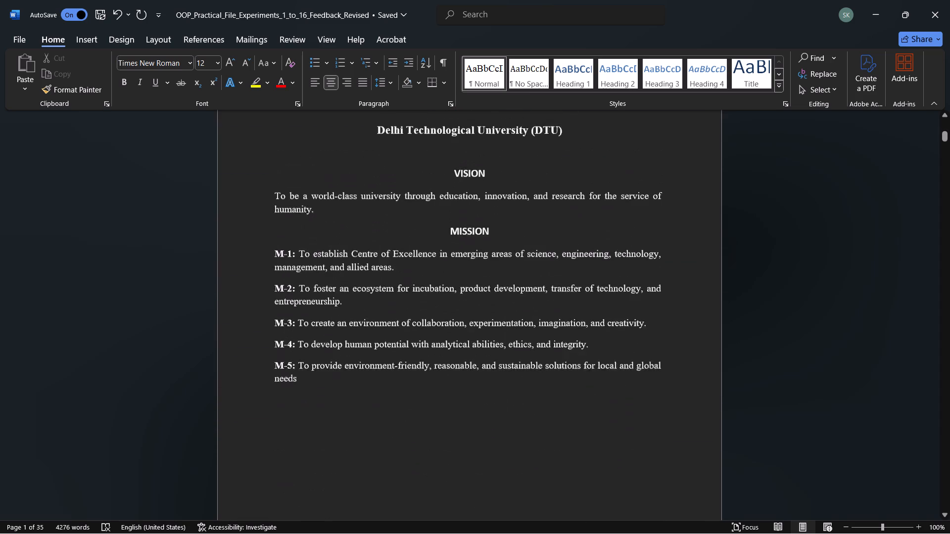
pyautogui.scroll(-8, 608, 364)
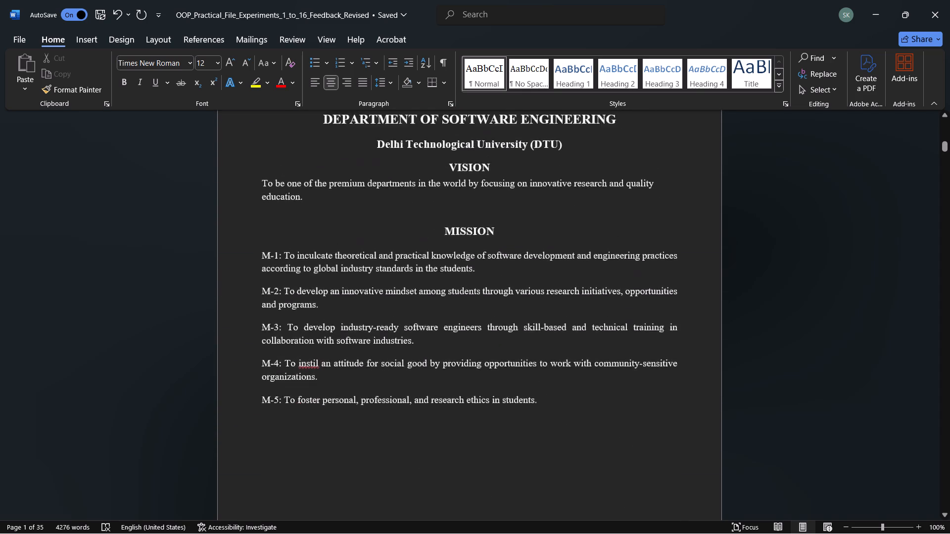
pyautogui.scroll(-1, 608, 364)
pyautogui.scroll(1, 608, 364)
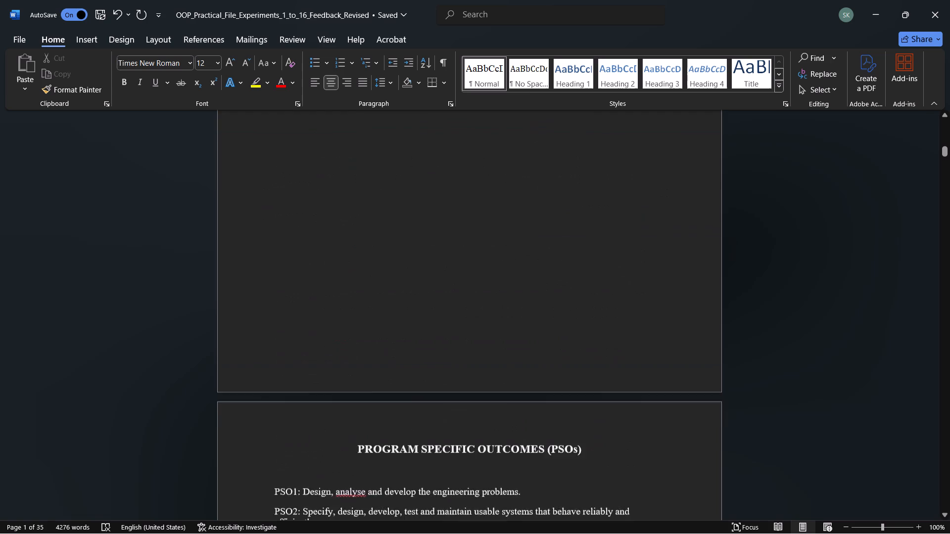
pyautogui.scroll(1, 608, 364)
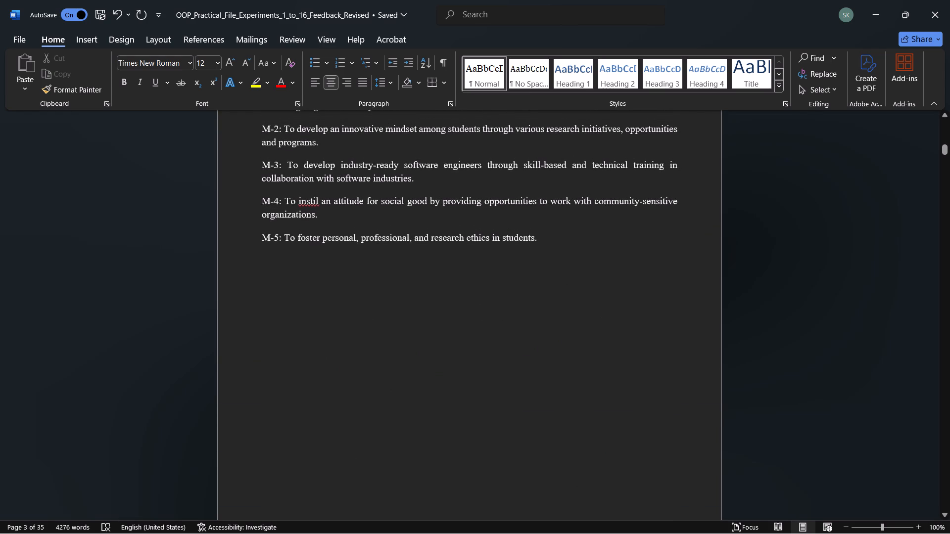
# Change "instil" to "install" in mission statement M-4 on page 3.
pyautogui.click(314, 202)
pyautogui.press('BackSpace')
pyautogui.press('a')
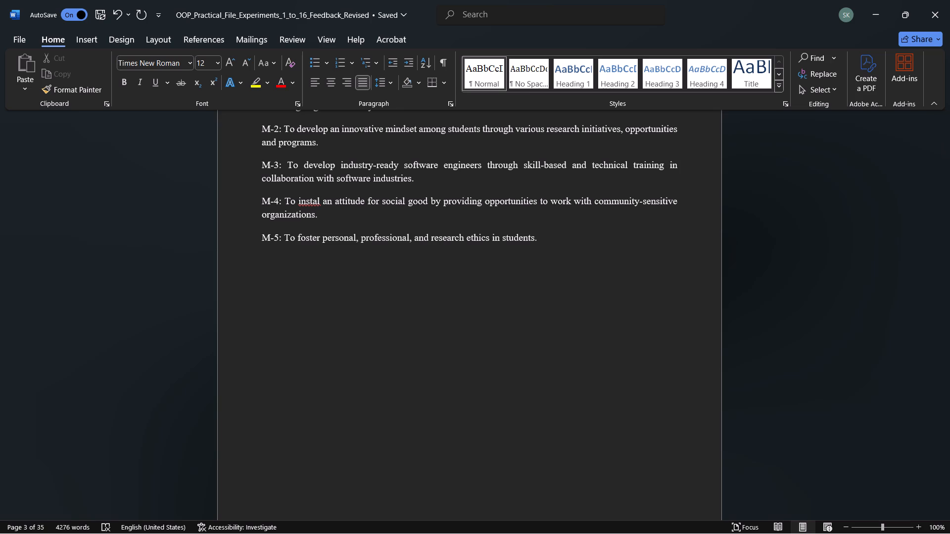
pyautogui.press('l')
# Correct the flagged word "analyse" to "analyze" in PSO1 under Program Specific Outcomes.
pyautogui.scroll(-1, 444, 301)
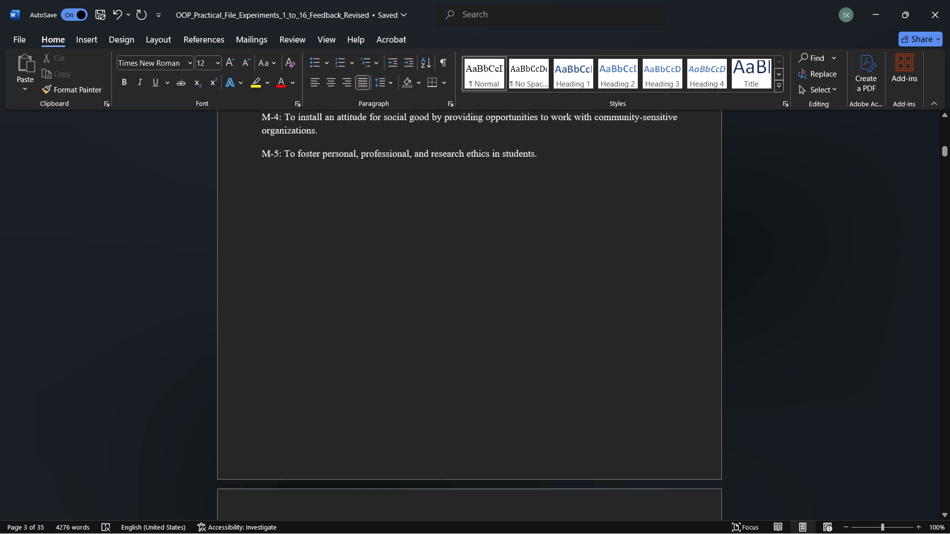
pyautogui.scroll(-4, 444, 301)
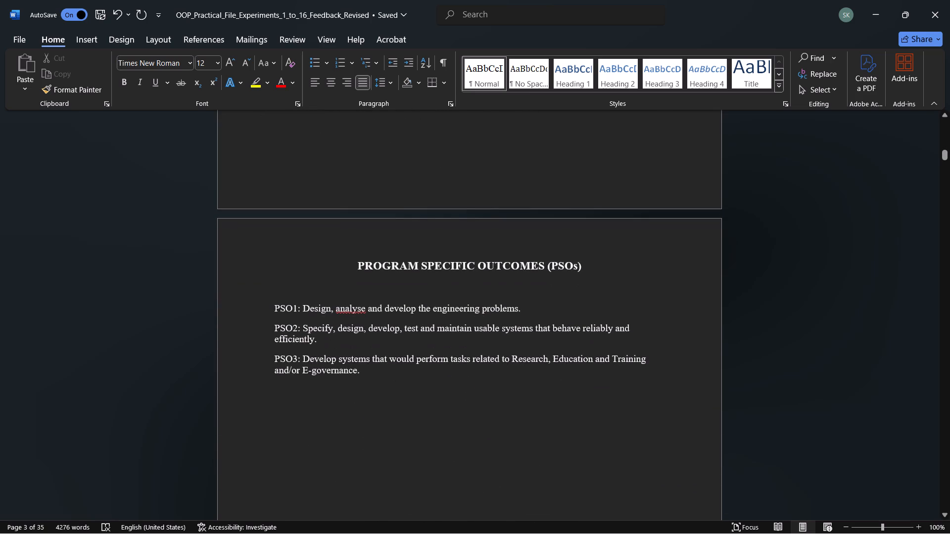
pyautogui.rightClick(352, 311)
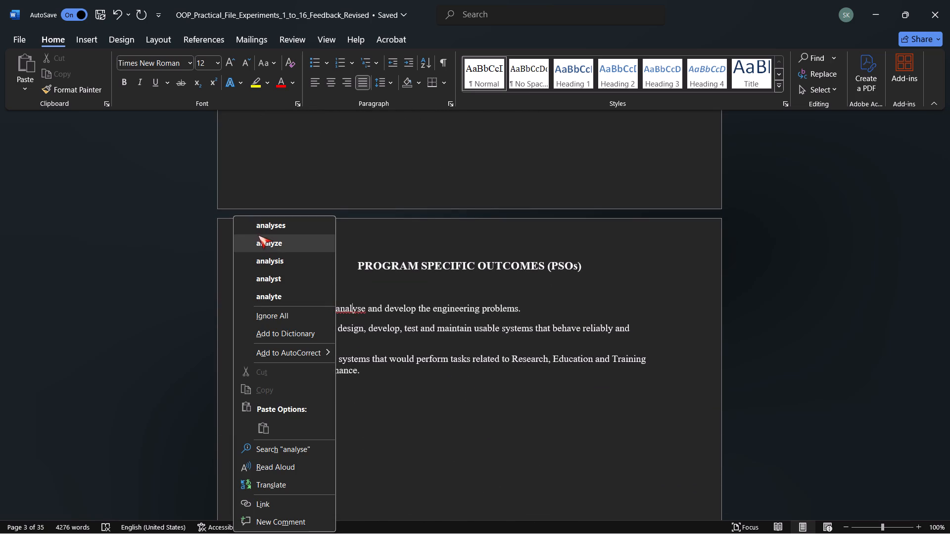
pyautogui.click(263, 246)
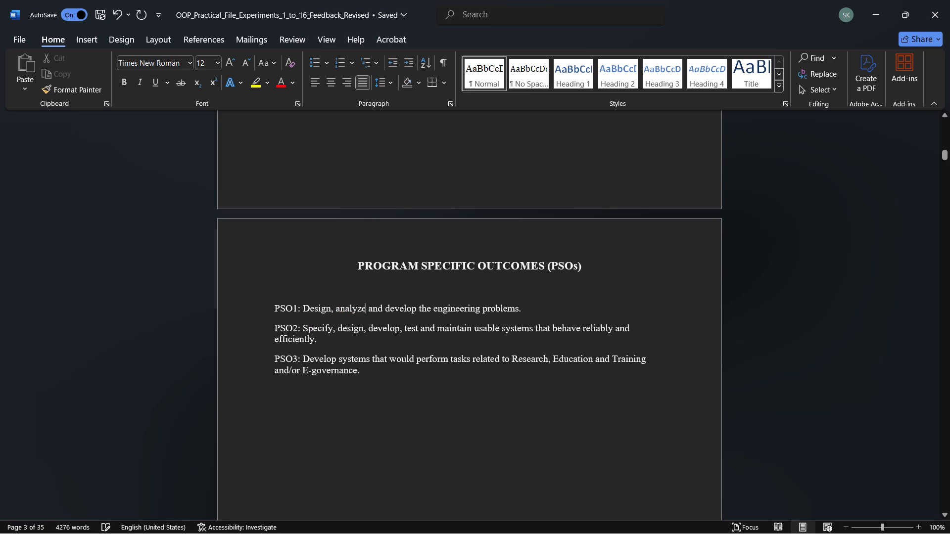
# Look through the program outcomes and course outcomes pages up to the start of Experiment 1.
pyautogui.scroll(-3, 427, 350)
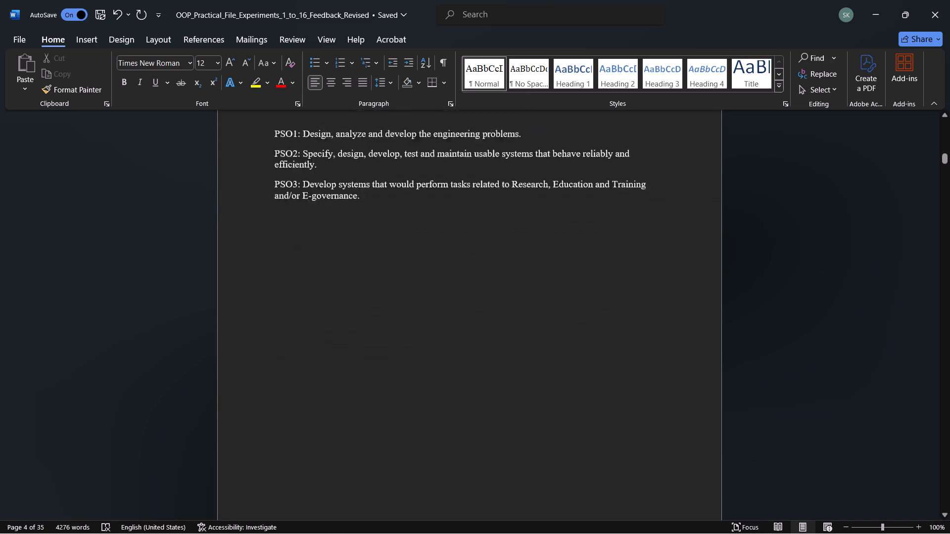
pyautogui.scroll(-6, 427, 350)
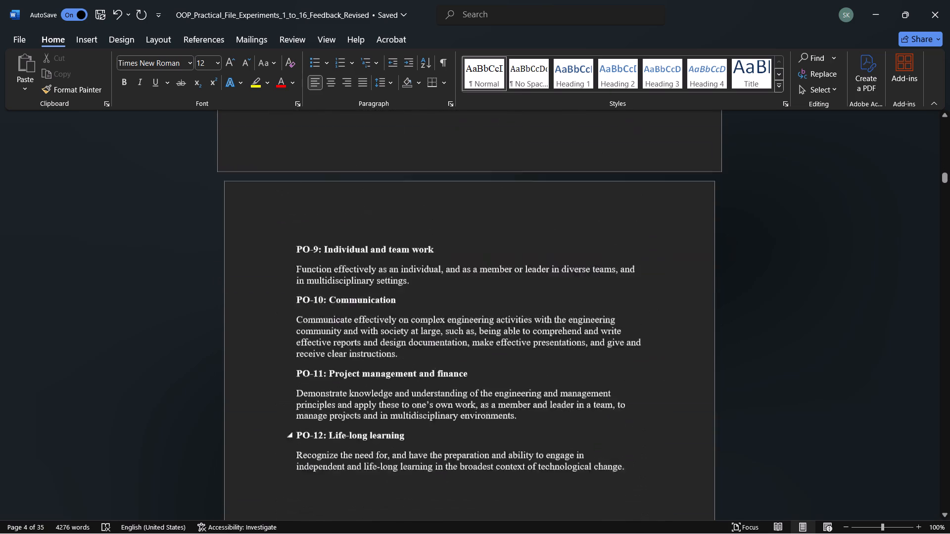
pyautogui.scroll(-9, 427, 350)
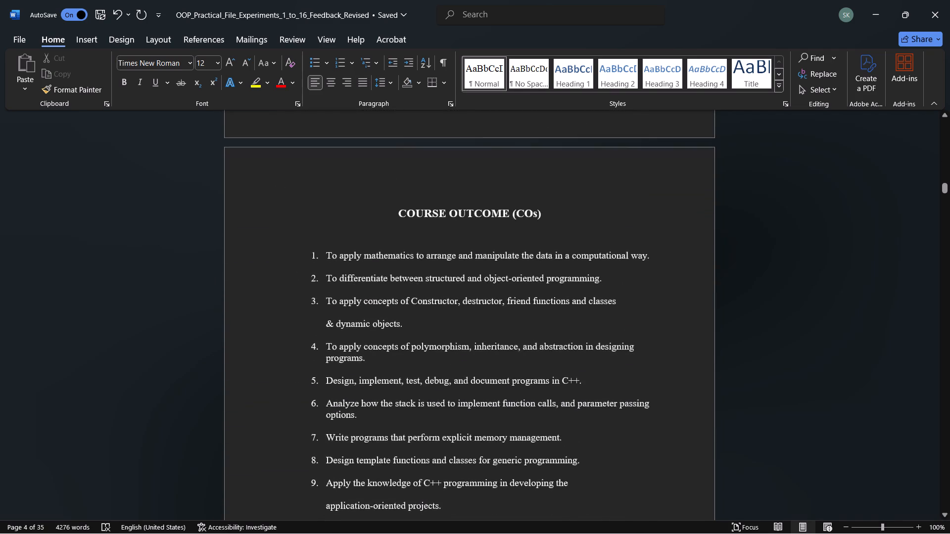
pyautogui.scroll(-6, 427, 350)
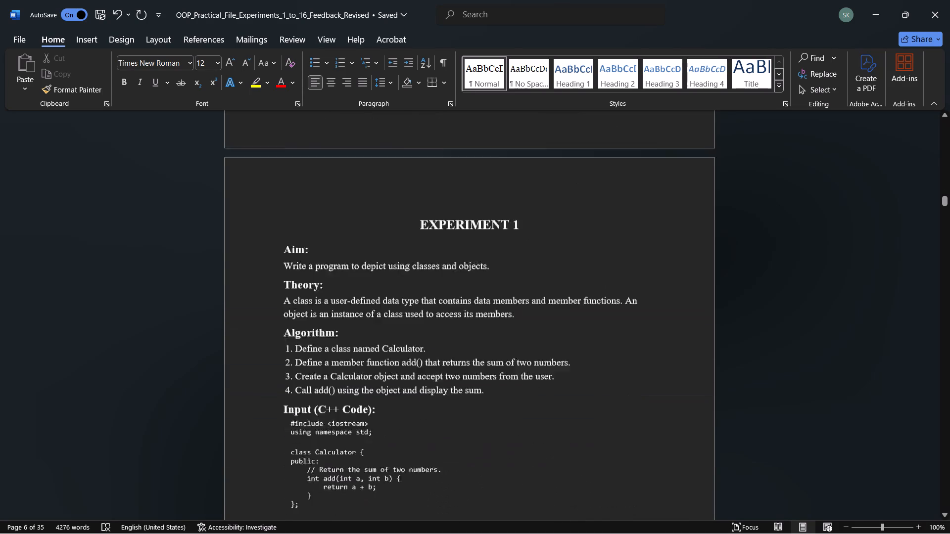
# Review the aim, theory, algorithm, C++ code, output and findings of Experiments 1 and 2.
pyautogui.scroll(-1, 427, 350)
pyautogui.scroll(3, 427, 350)
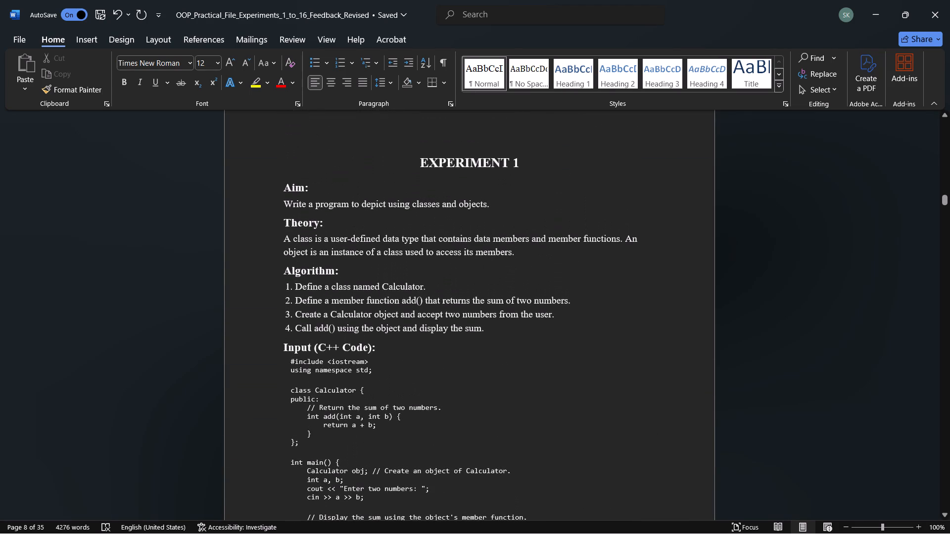
pyautogui.scroll(1, 427, 350)
pyautogui.scroll(-2, 426, 328)
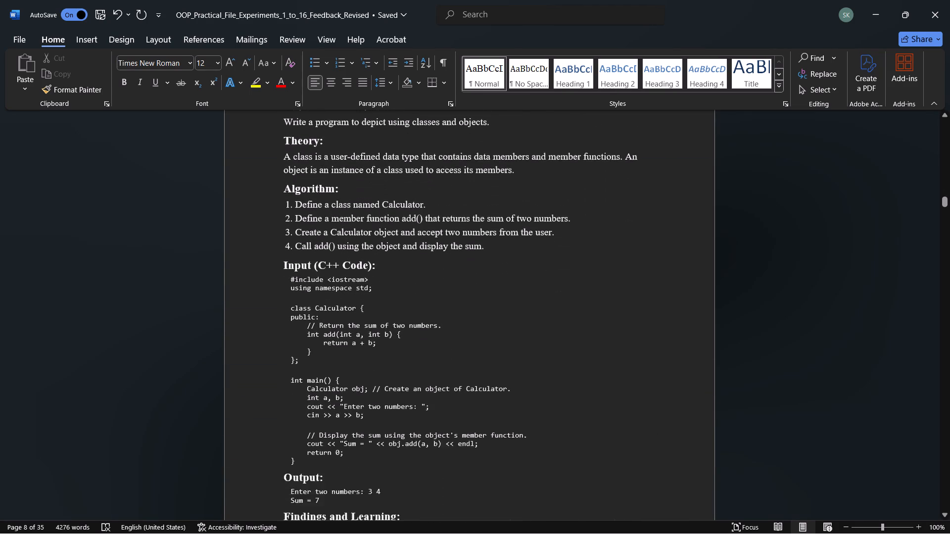
pyautogui.scroll(-2, 426, 328)
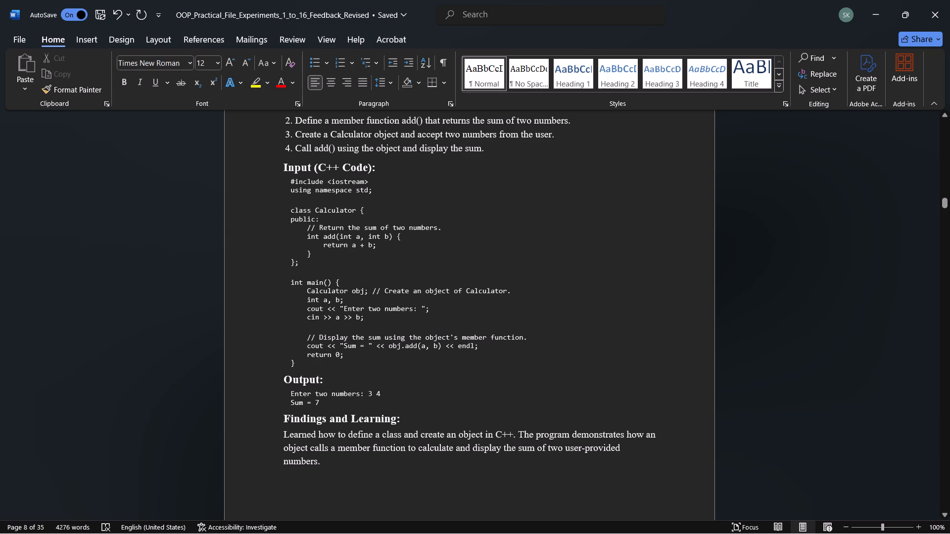
pyautogui.scroll(-3, 378, 428)
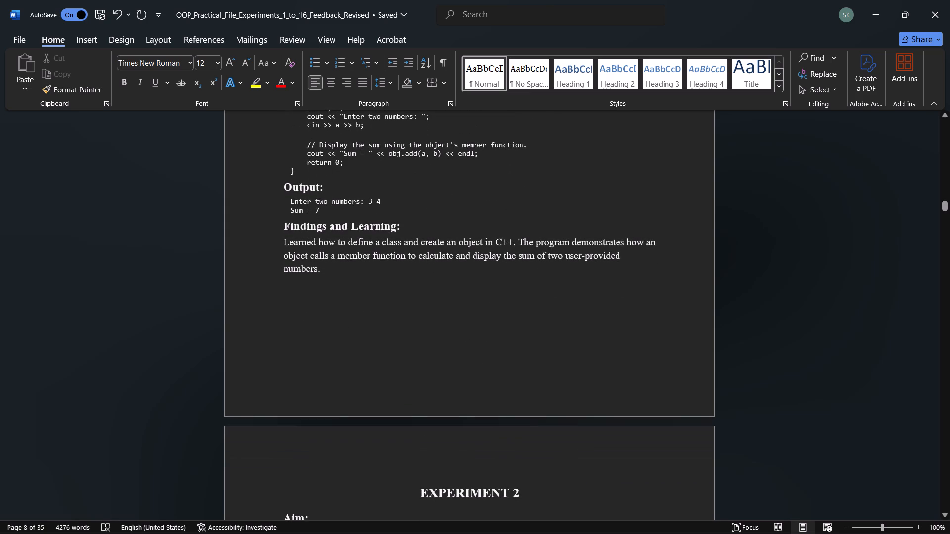
pyautogui.scroll(-4, 378, 428)
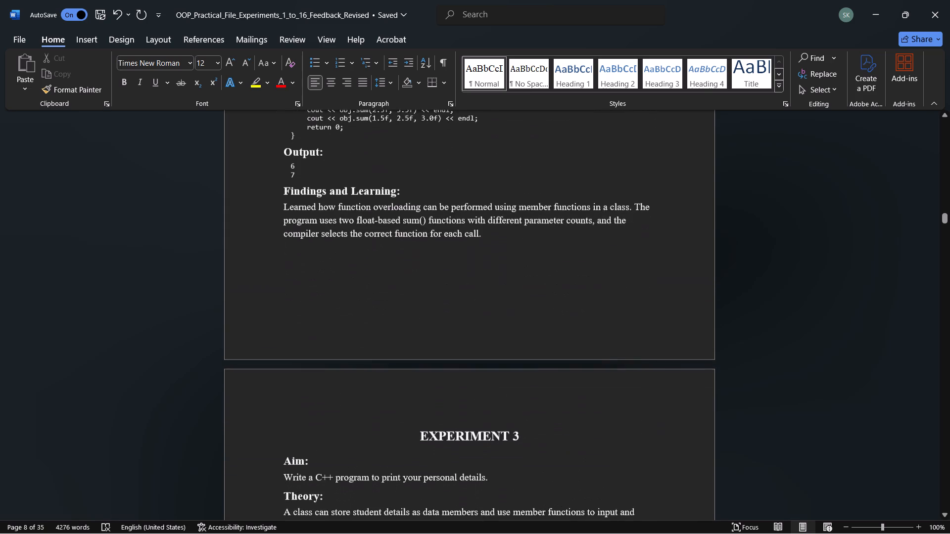
pyautogui.scroll(-1, 378, 428)
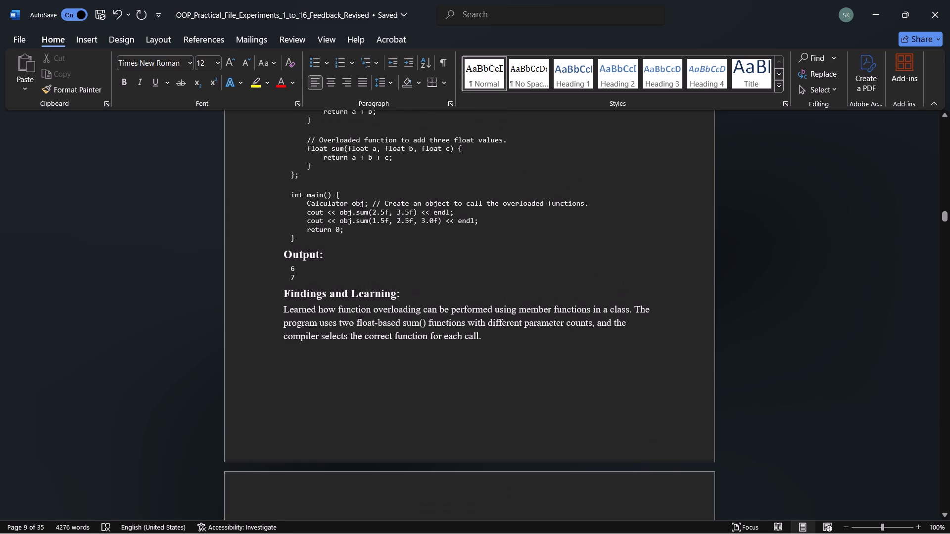
pyautogui.scroll(-1, 378, 428)
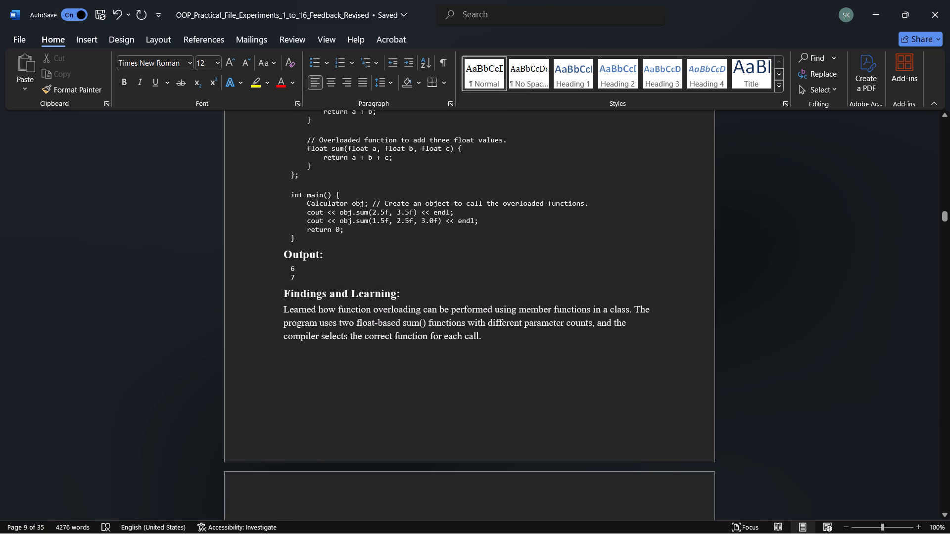
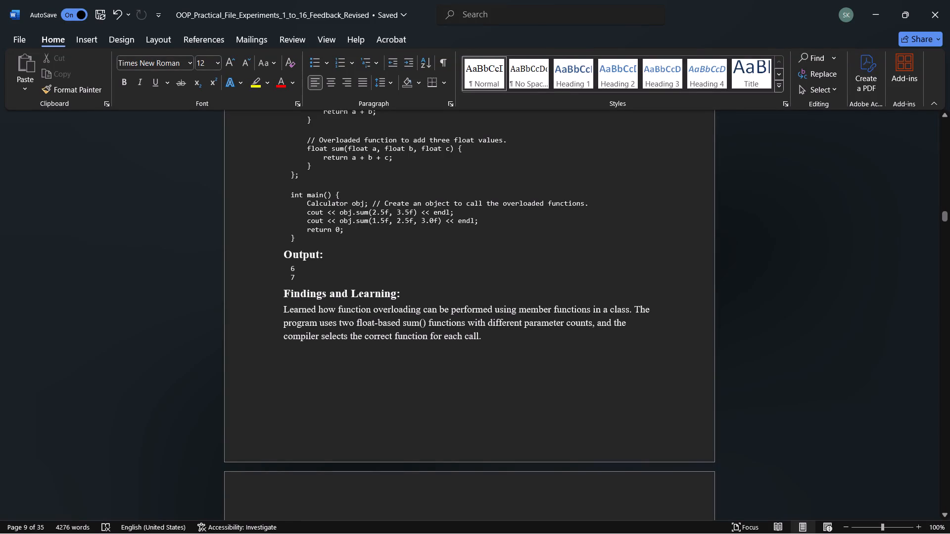
# Review the code, output and findings of Experiments 3 and 4, up to the start of Experiment 5.
pyautogui.scroll(-5, 394, 284)
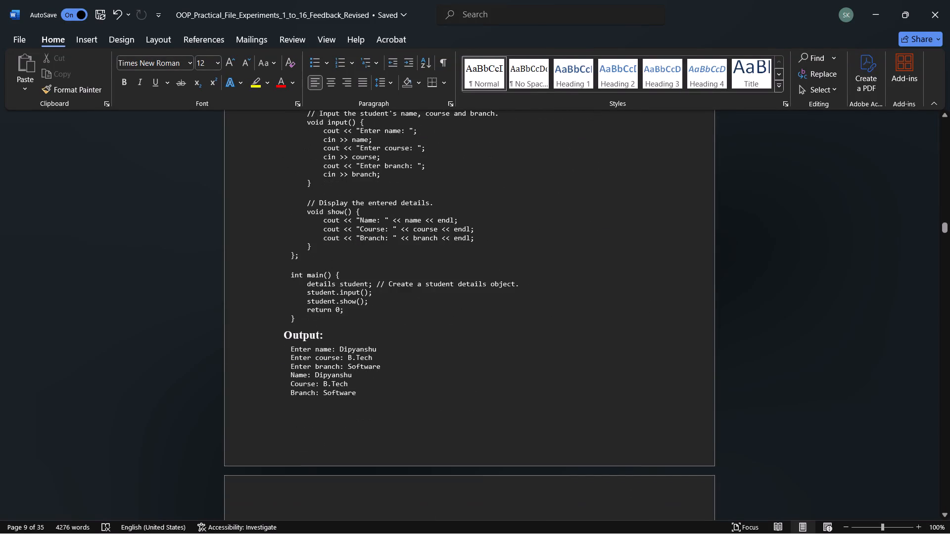
pyautogui.scroll(-4, 394, 284)
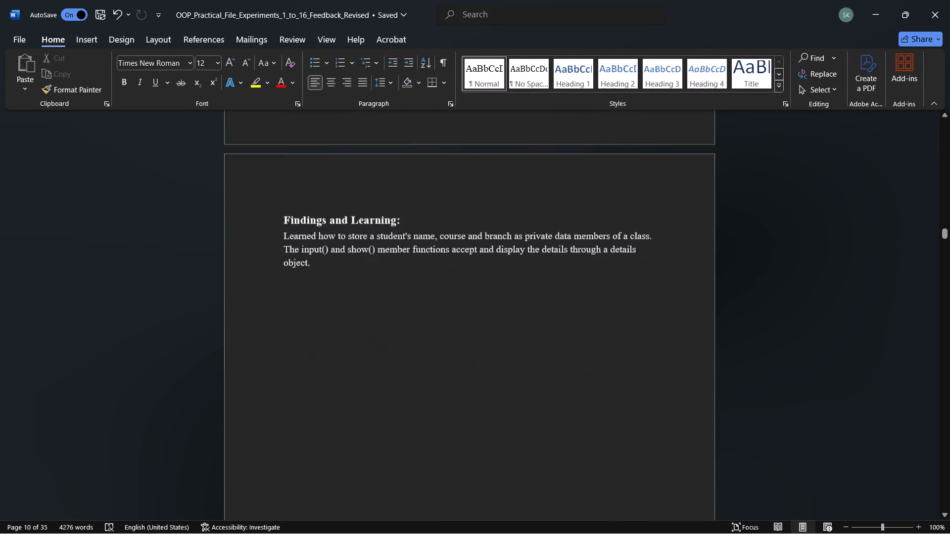
pyautogui.scroll(-8, 394, 284)
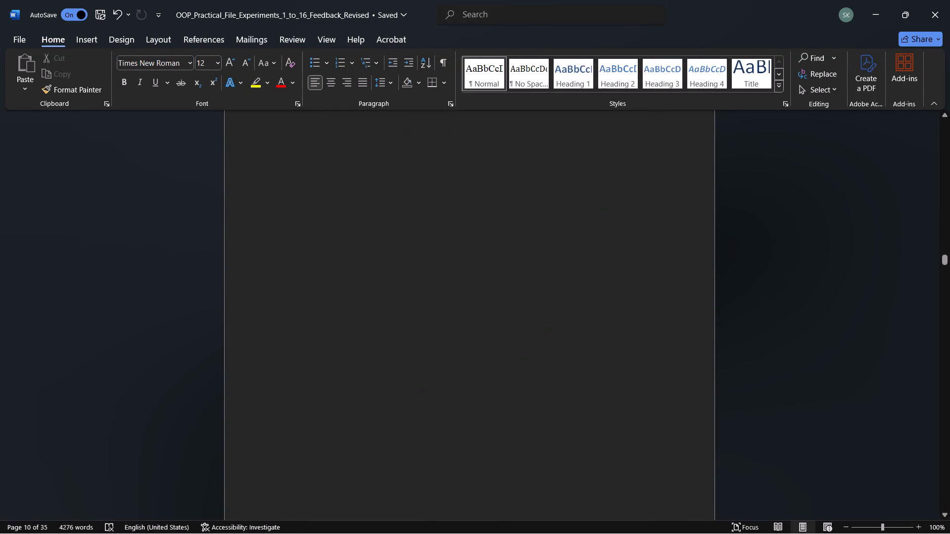
pyautogui.scroll(-3, 394, 284)
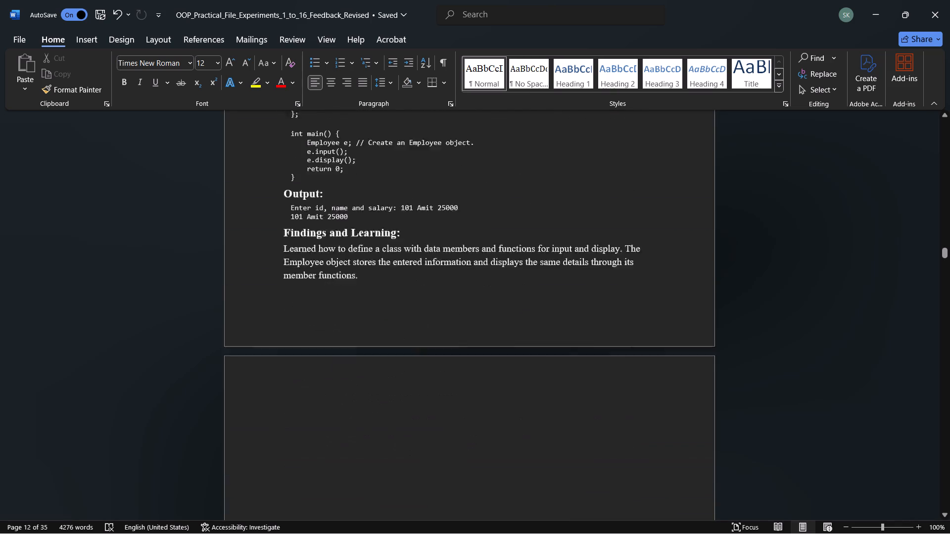
pyautogui.scroll(-1, 394, 284)
# Return to Experiment 3 and examine how its output and Findings and Learning section are laid out across pages 9 and 10.
pyautogui.scroll(2, 394, 284)
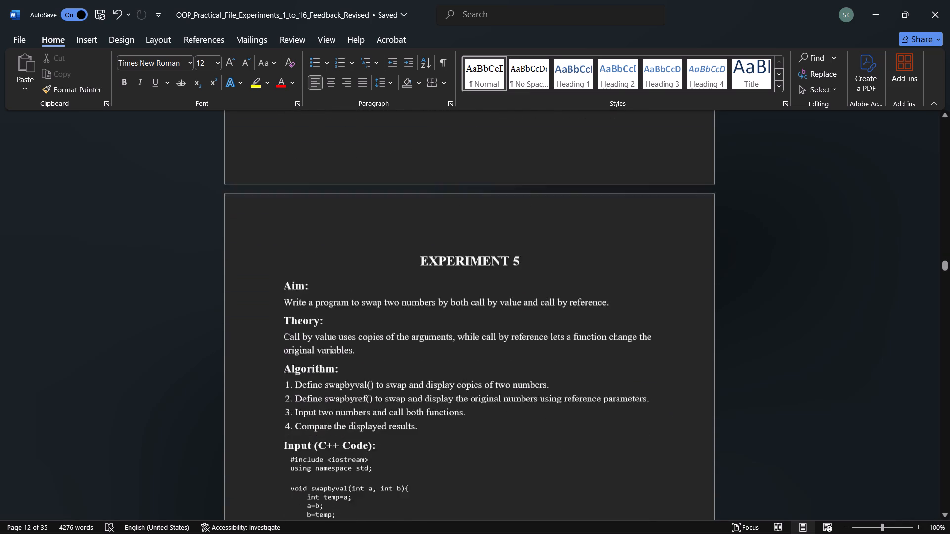
pyautogui.scroll(5, 394, 284)
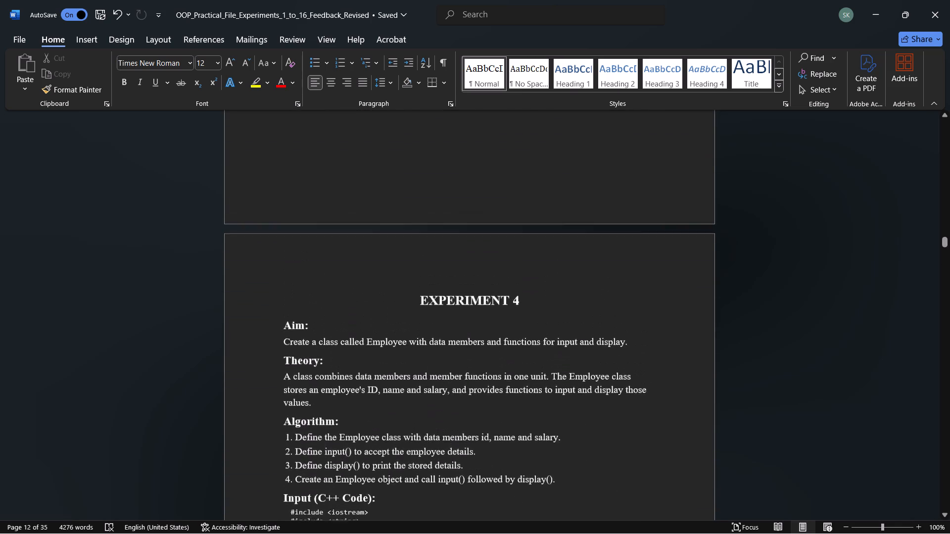
pyautogui.scroll(6, 394, 284)
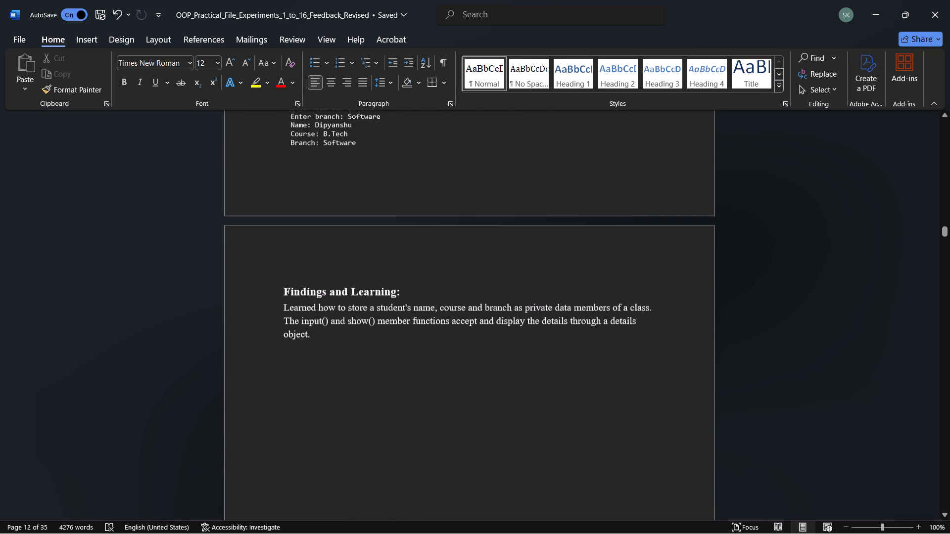
pyautogui.scroll(2, 394, 284)
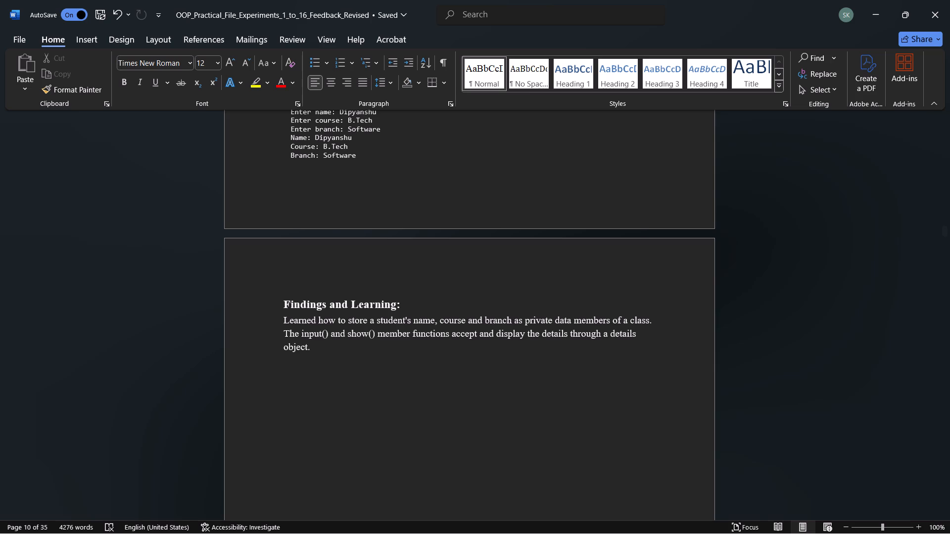
pyautogui.scroll(3, 394, 284)
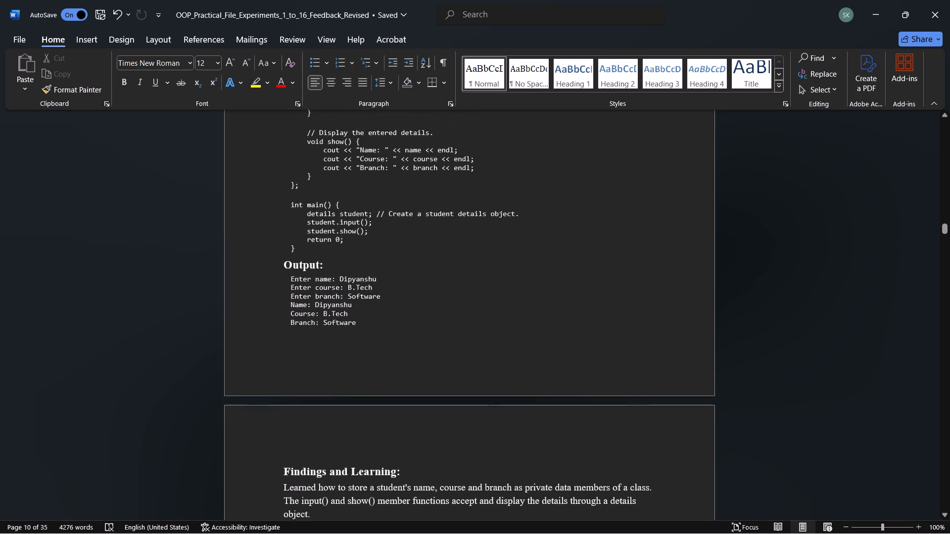
pyautogui.scroll(1, 394, 284)
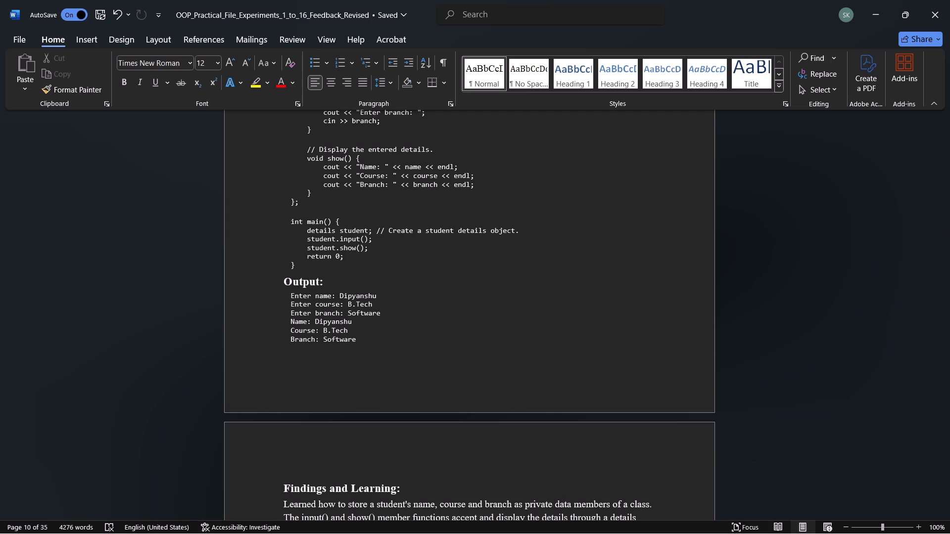
# Recheck Experiments 3 and 2 in reverse order, back to the code, output and findings of Experiment 1.
pyautogui.scroll(4, 394, 284)
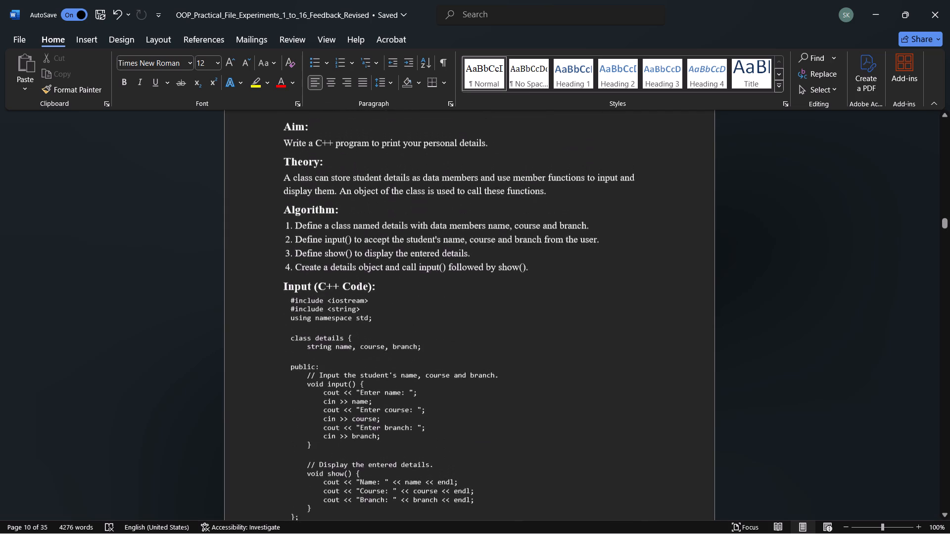
pyautogui.scroll(9, 394, 284)
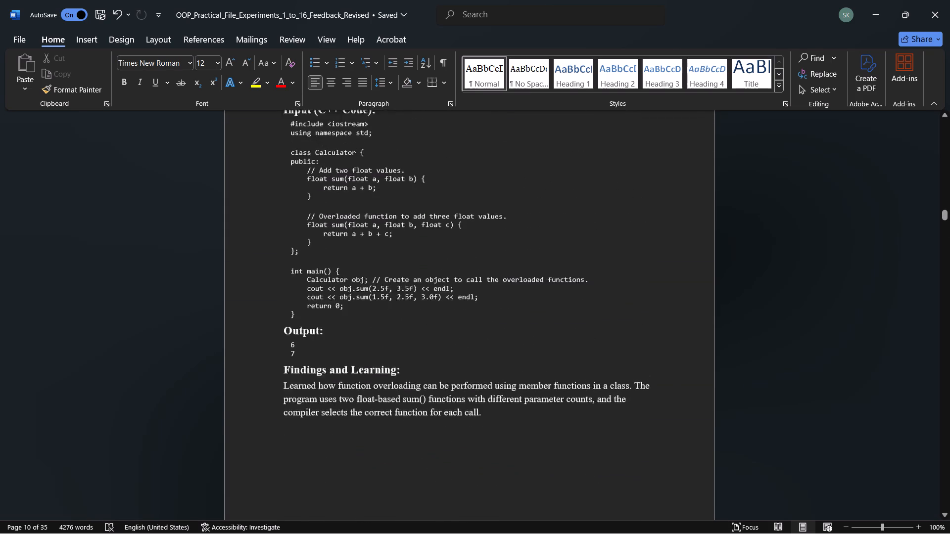
pyautogui.scroll(1, 394, 284)
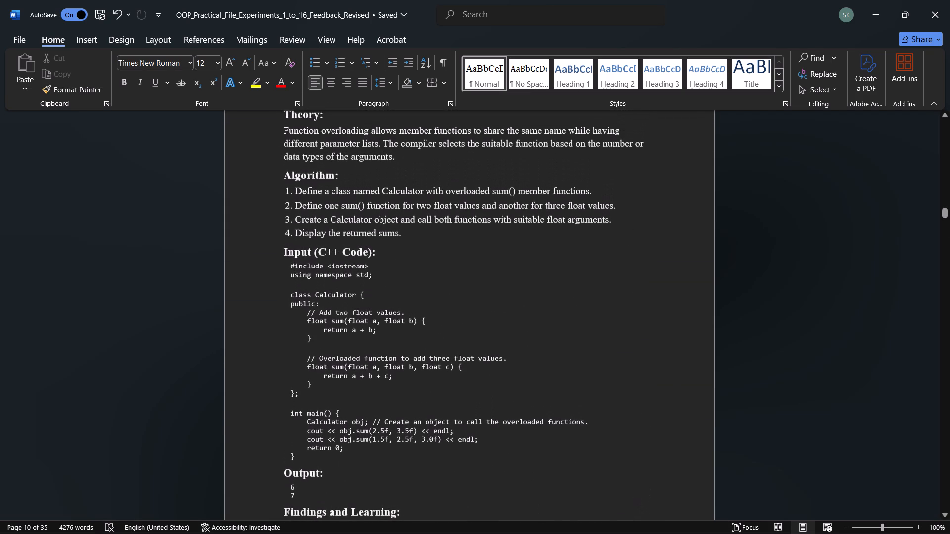
pyautogui.scroll(5, 394, 284)
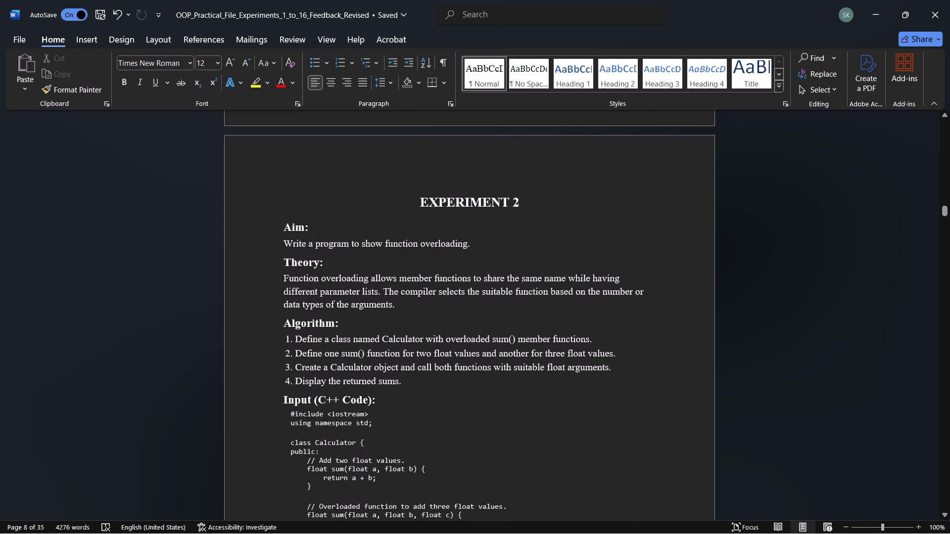
pyautogui.scroll(4, 394, 284)
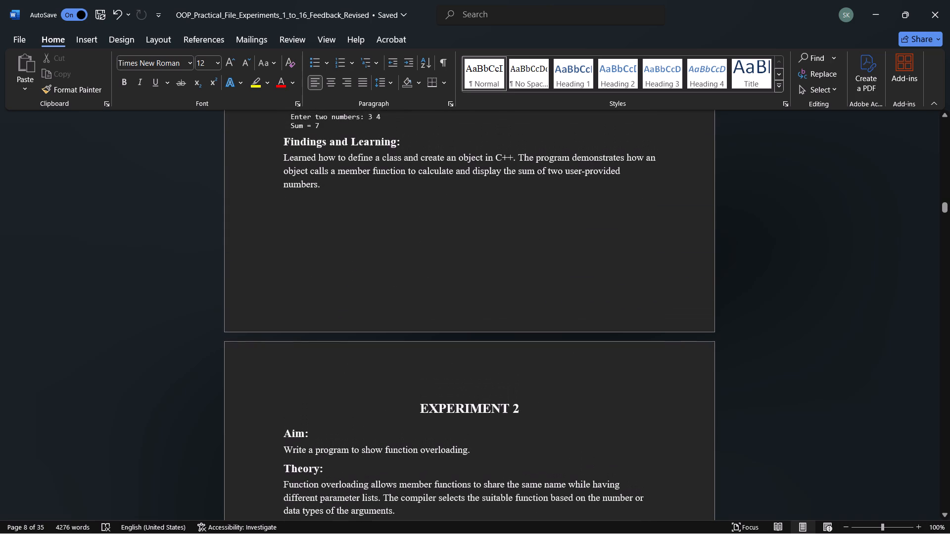
pyautogui.scroll(4, 394, 284)
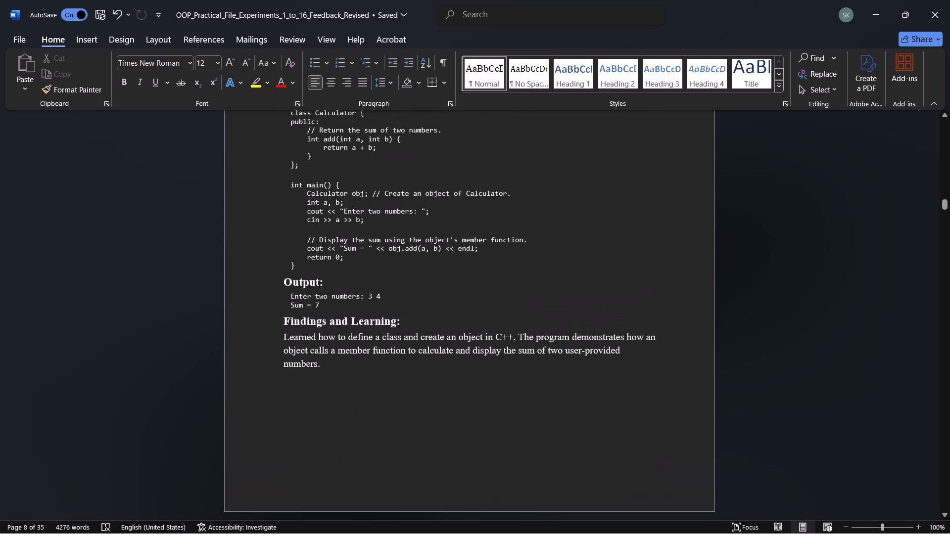
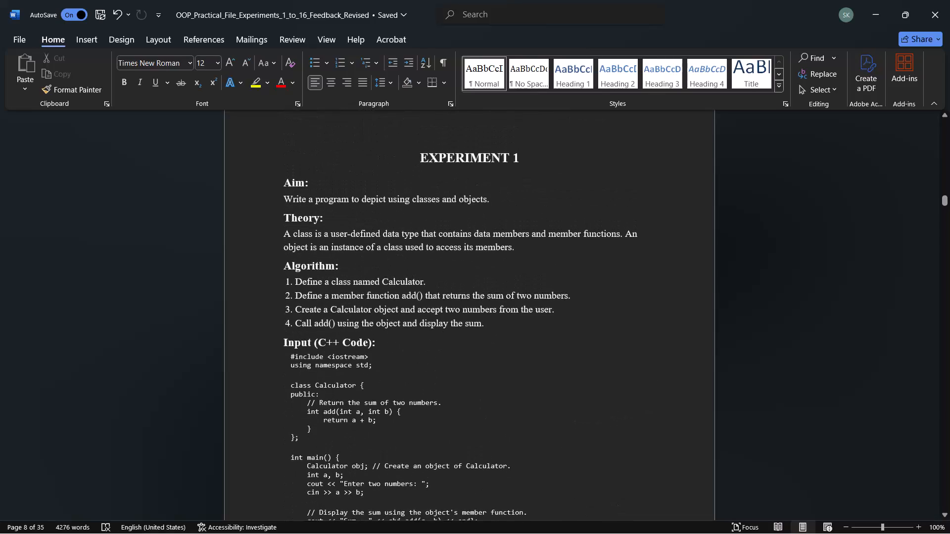
# Examine Experiment 1 on page 8 from its aim to its findings, selecting the complete Calculator code block to inspect it.
pyautogui.scroll(1, 394, 284)
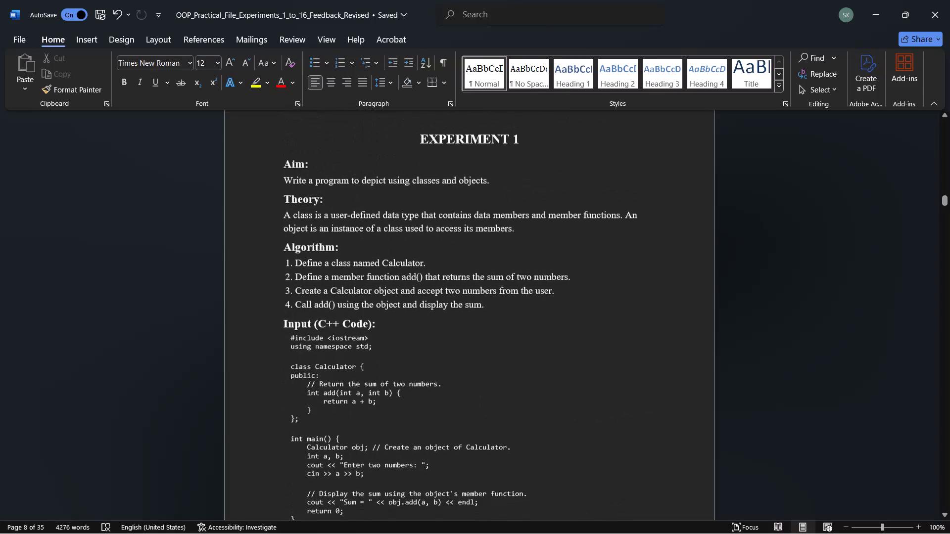
pyautogui.scroll(2, 394, 284)
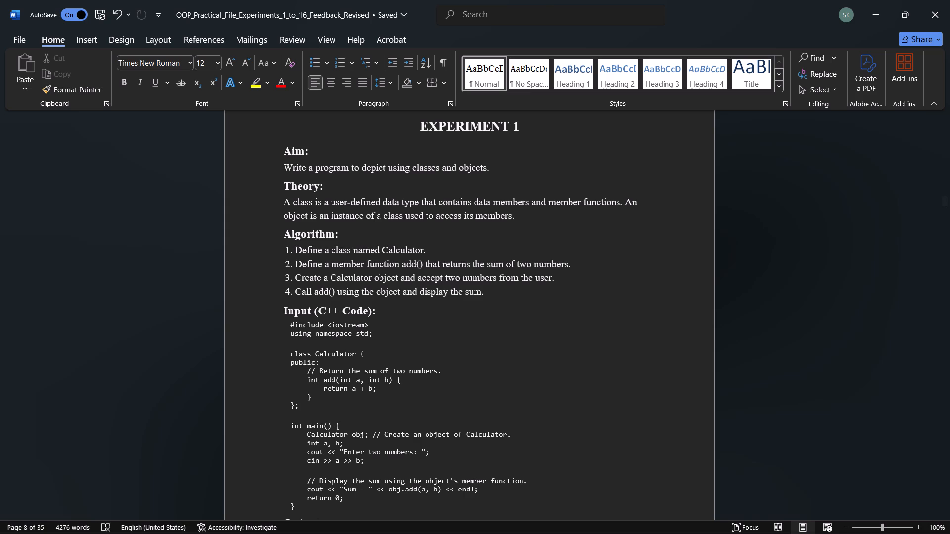
pyautogui.scroll(-1, 409, 361)
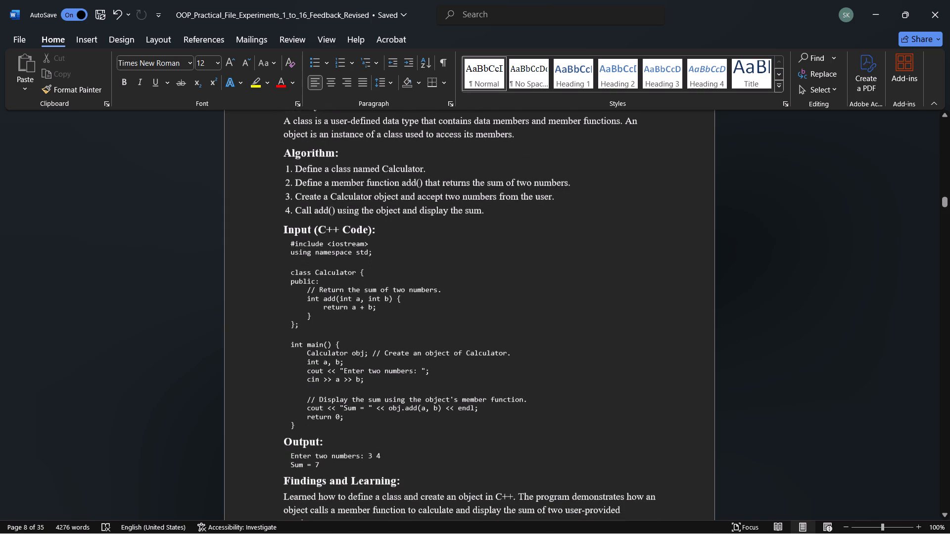
pyautogui.scroll(-2, 409, 361)
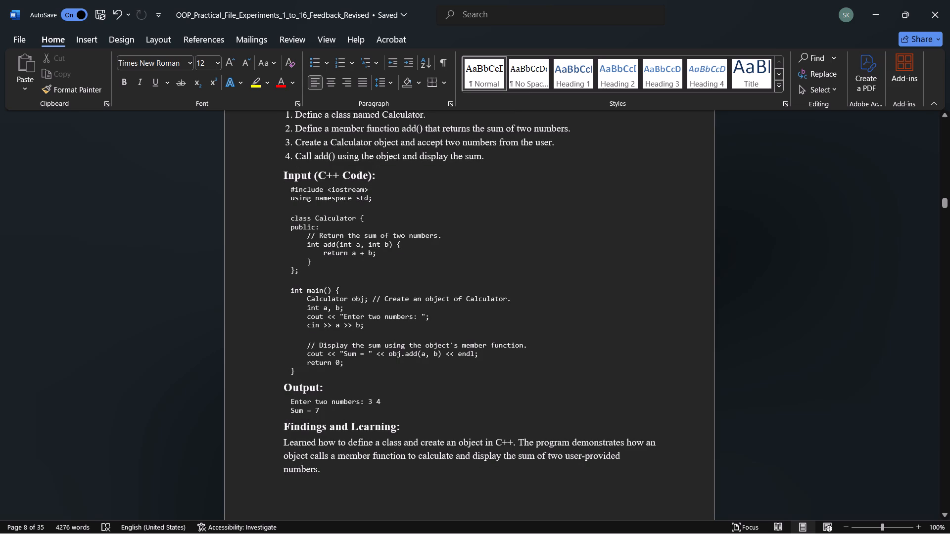
pyautogui.moveTo(290, 191); pyautogui.dragTo(355, 372)
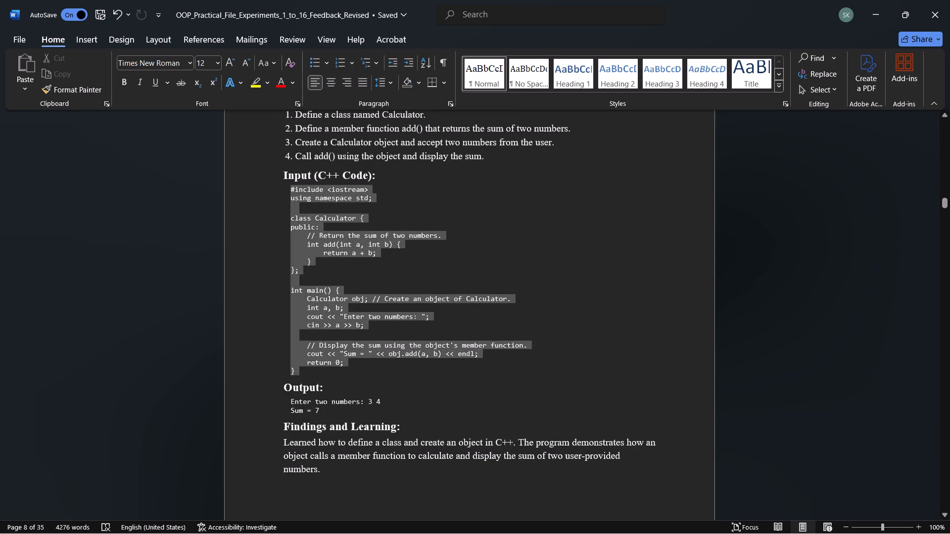
pyautogui.moveTo(355, 372); pyautogui.dragTo(295, 375)
pyautogui.moveTo(295, 375); pyautogui.dragTo(295, 368)
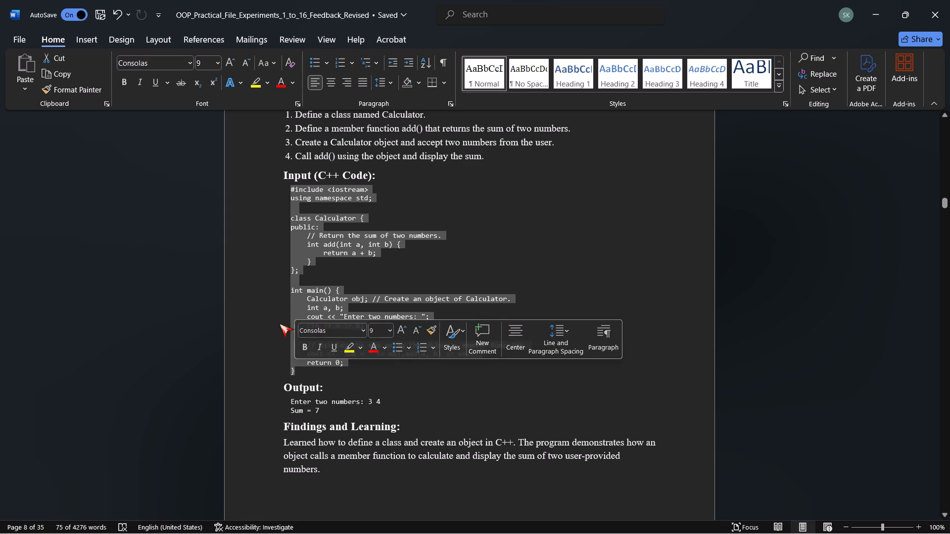
pyautogui.click(271, 263)
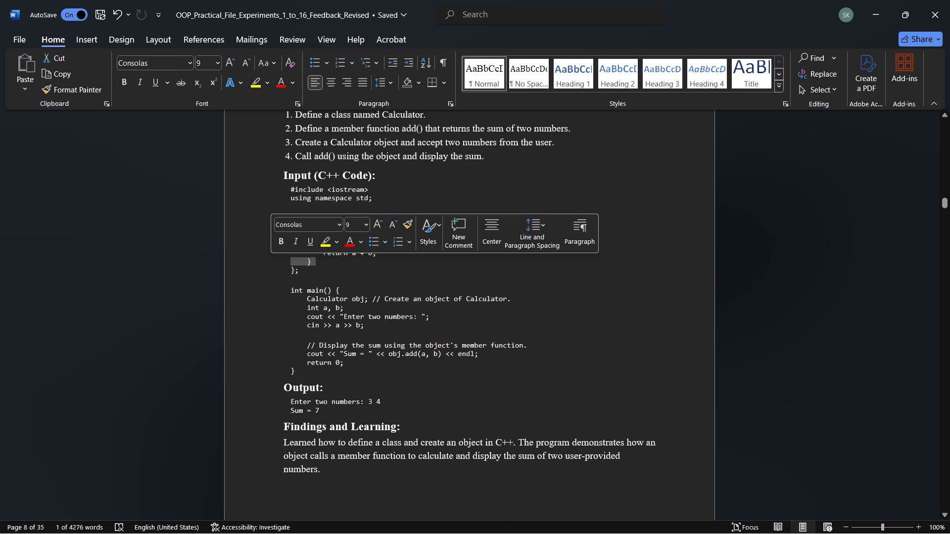
pyautogui.scroll(-1, 271, 263)
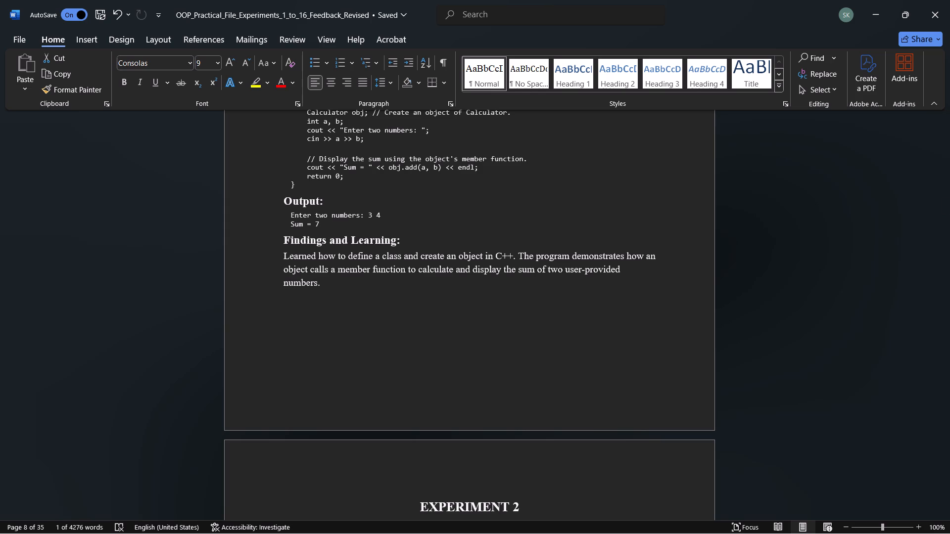
pyautogui.scroll(2, 290, 265)
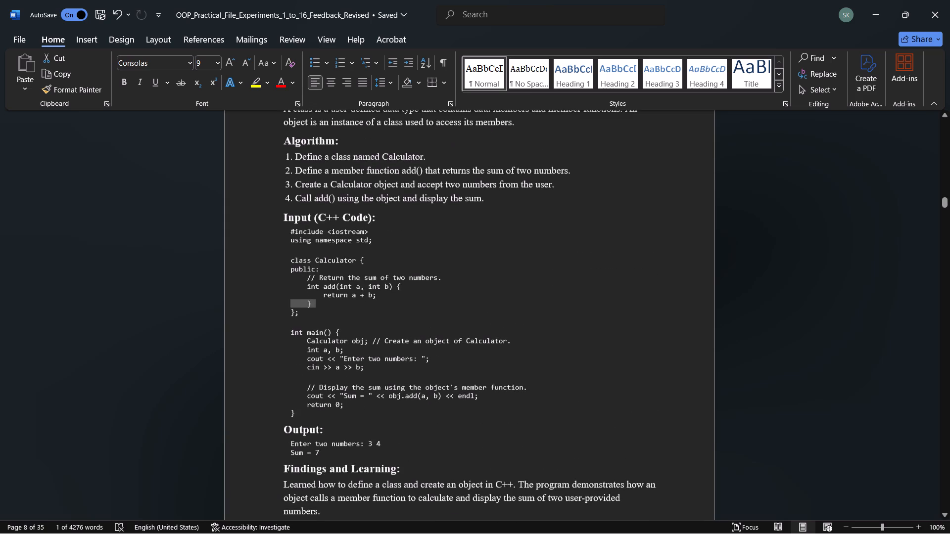
pyautogui.scroll(1, 290, 265)
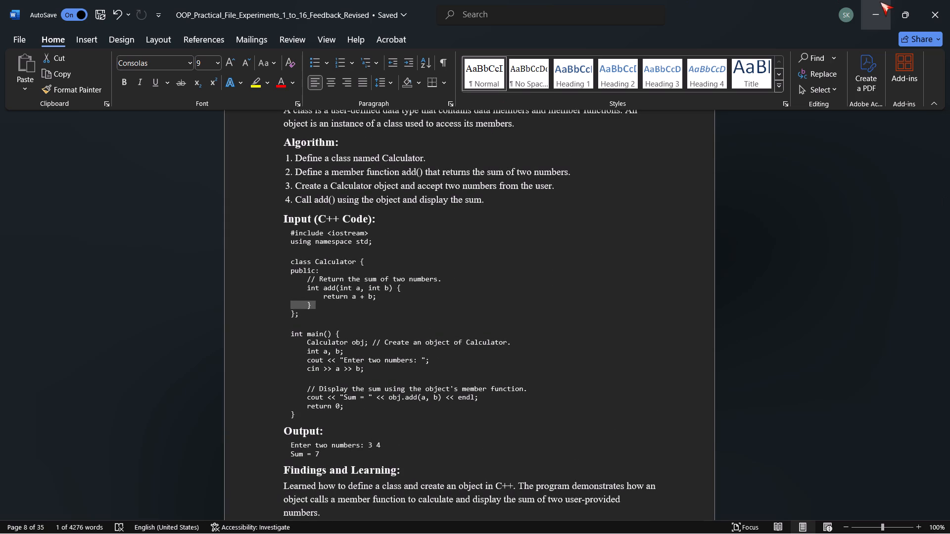
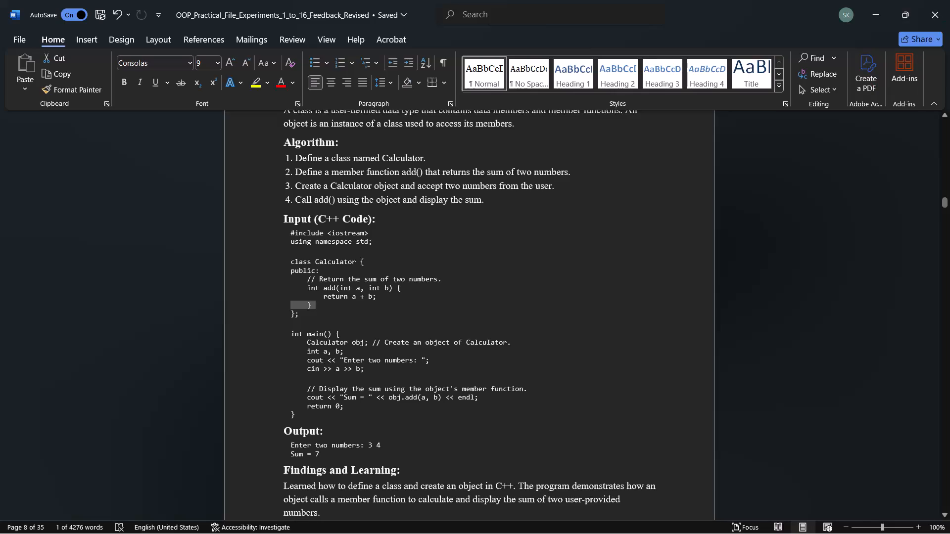
# Deselect the text in the Calculator code and dismiss the incoming WhatsApp notification.
pyautogui.click(600, 252)
pyautogui.click(925, 437)
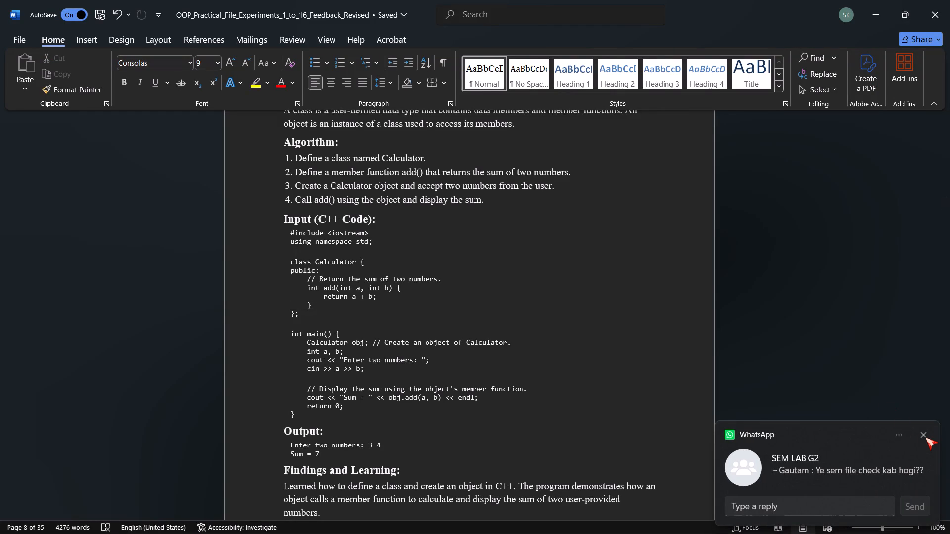
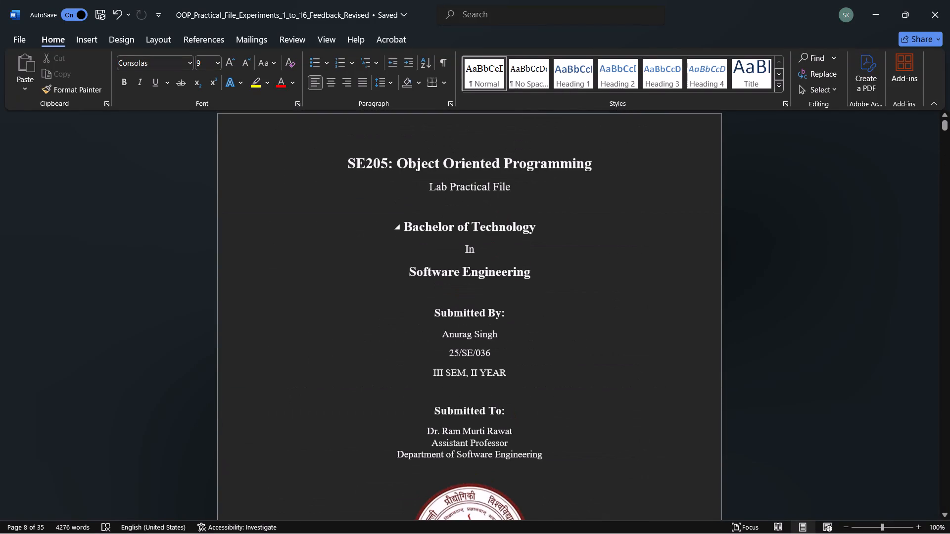
# Set Experiment 1's C++ code block to Times New Roman at size 10.
pyautogui.scroll(-9, 604, 235)
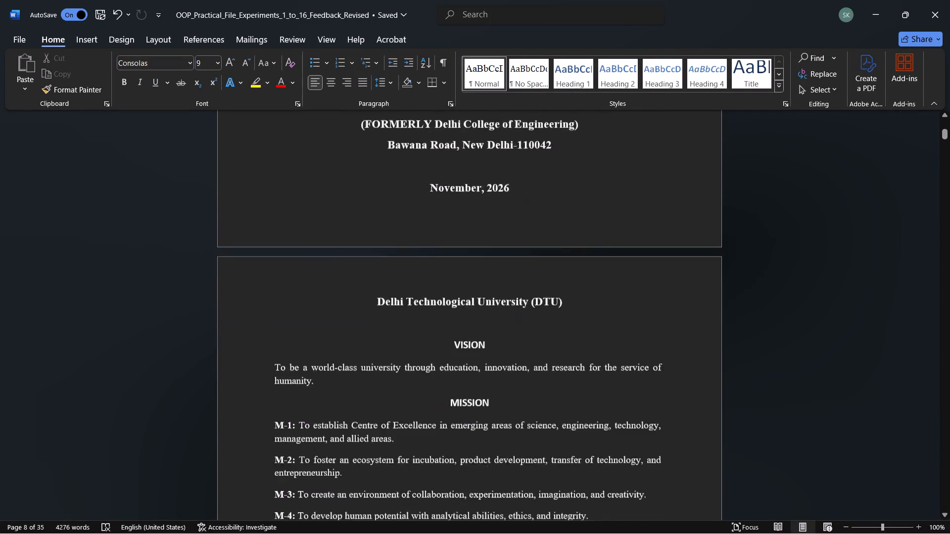
pyautogui.scroll(-10, 604, 235)
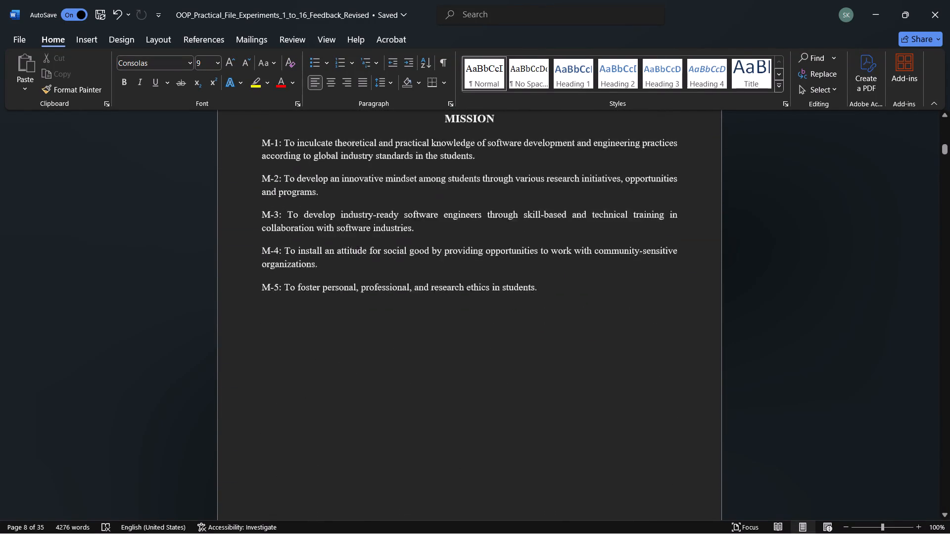
pyautogui.scroll(-10, 604, 235)
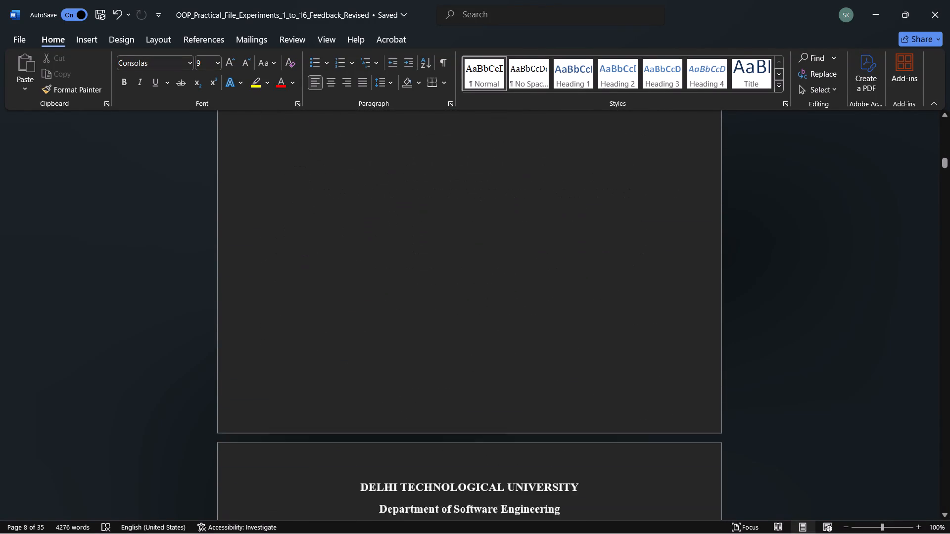
pyautogui.scroll(-10, 604, 235)
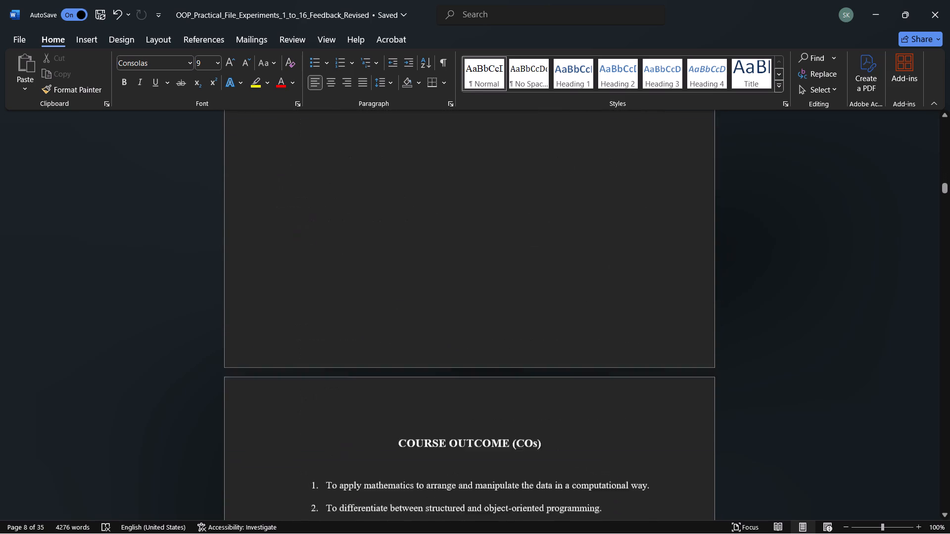
pyautogui.scroll(-7, 604, 235)
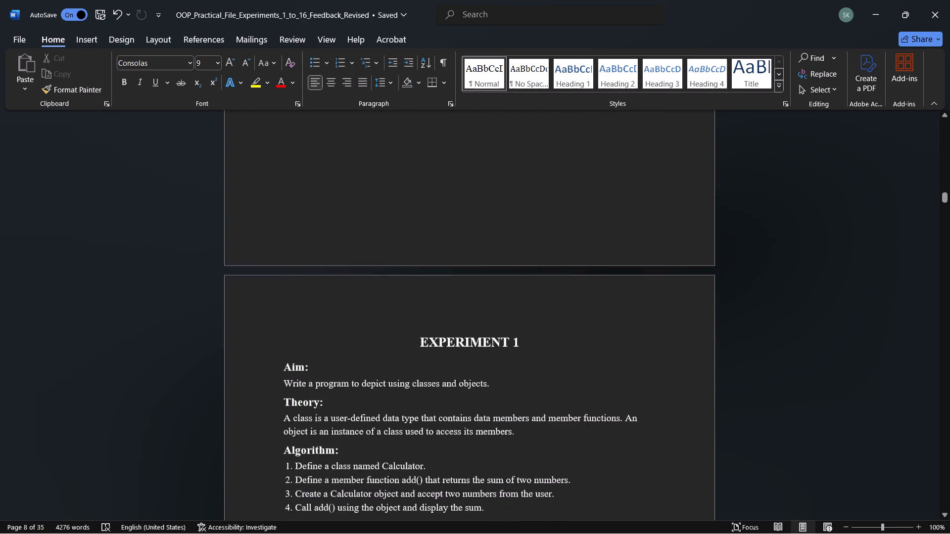
pyautogui.scroll(-3, 604, 235)
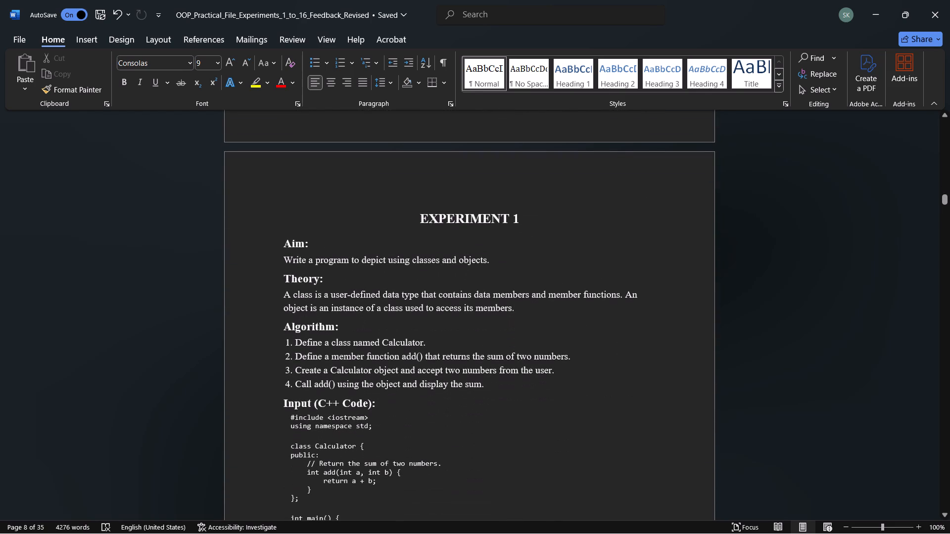
pyautogui.scroll(-3, 604, 235)
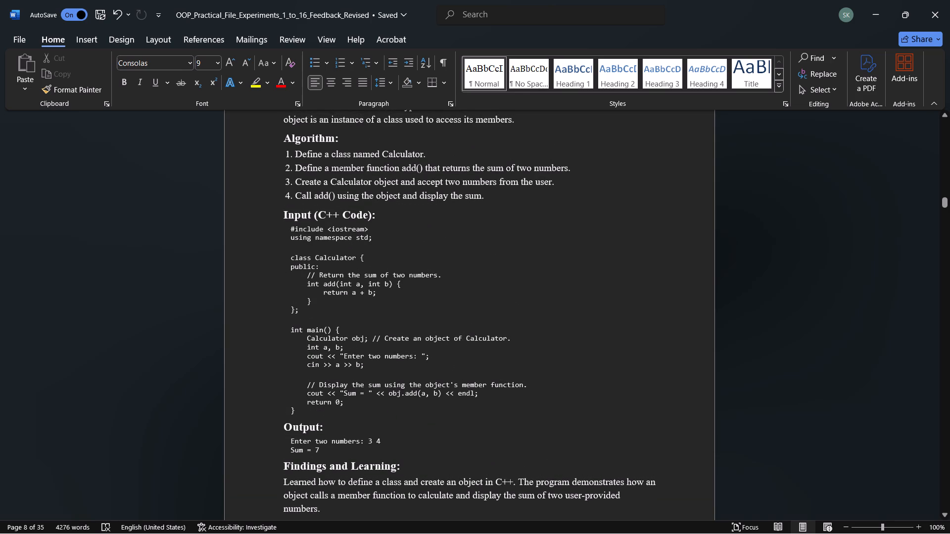
pyautogui.moveTo(290, 227); pyautogui.dragTo(293, 409)
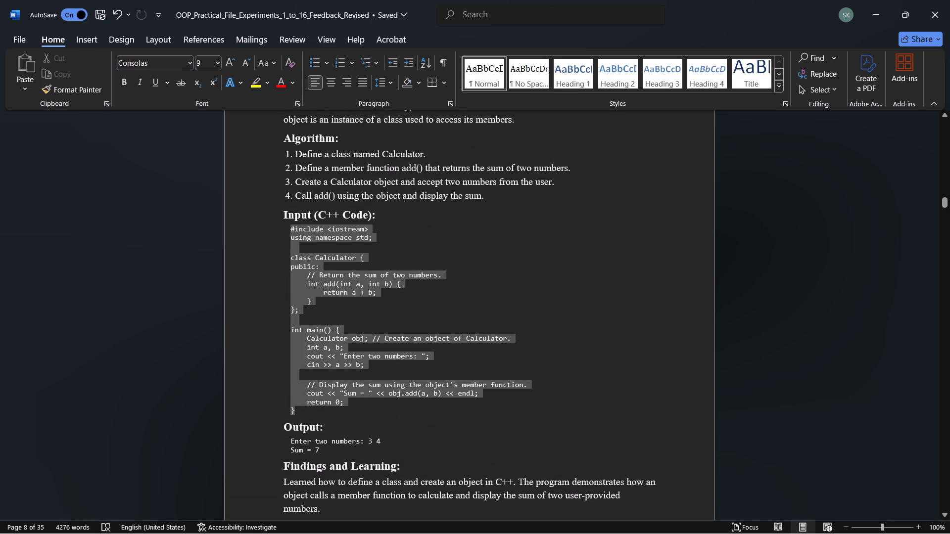
pyautogui.click(189, 62)
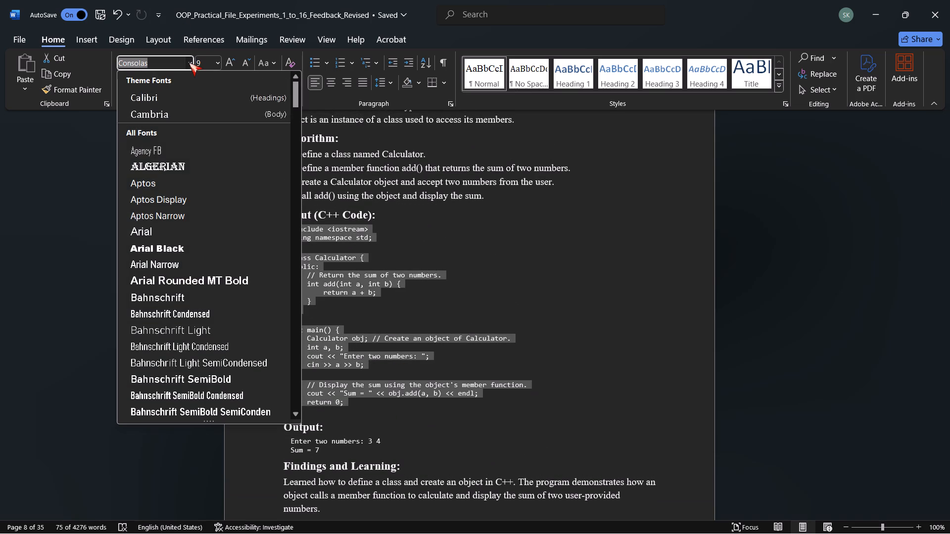
pyautogui.press('BackSpace')
pyautogui.write('times')
pyautogui.press('space')
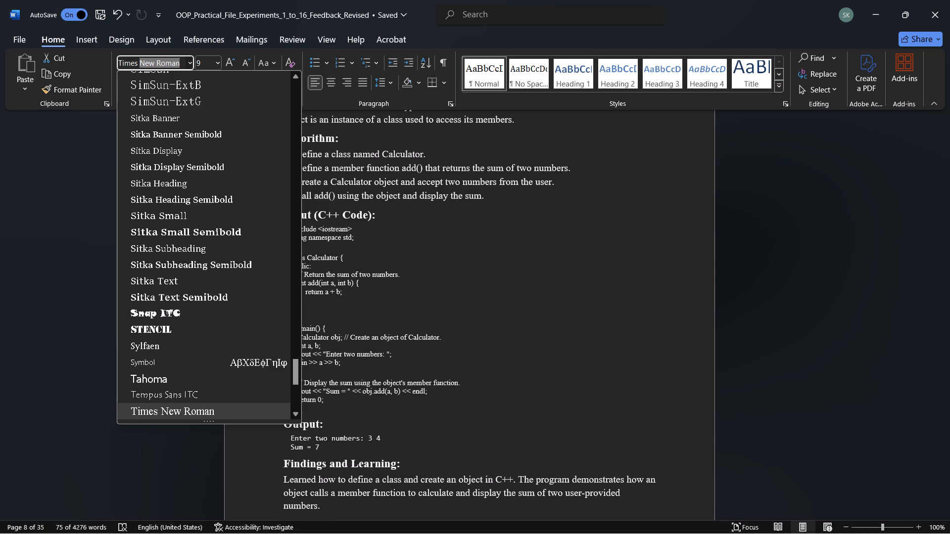
pyautogui.press('Return')
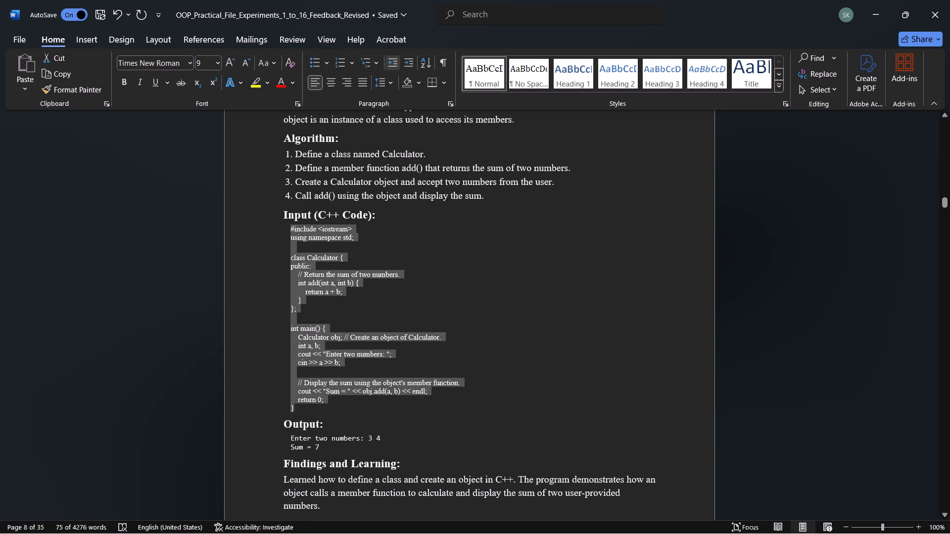
pyautogui.click(215, 64)
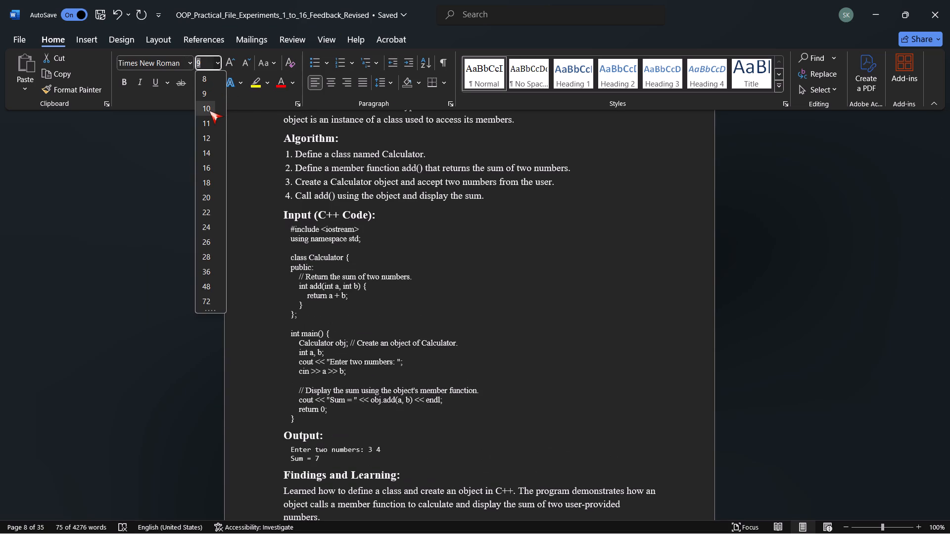
pyautogui.click(209, 110)
# Set the two output lines of Experiment 1 to Times New Roman at size 10.
pyautogui.scroll(-1, 434, 312)
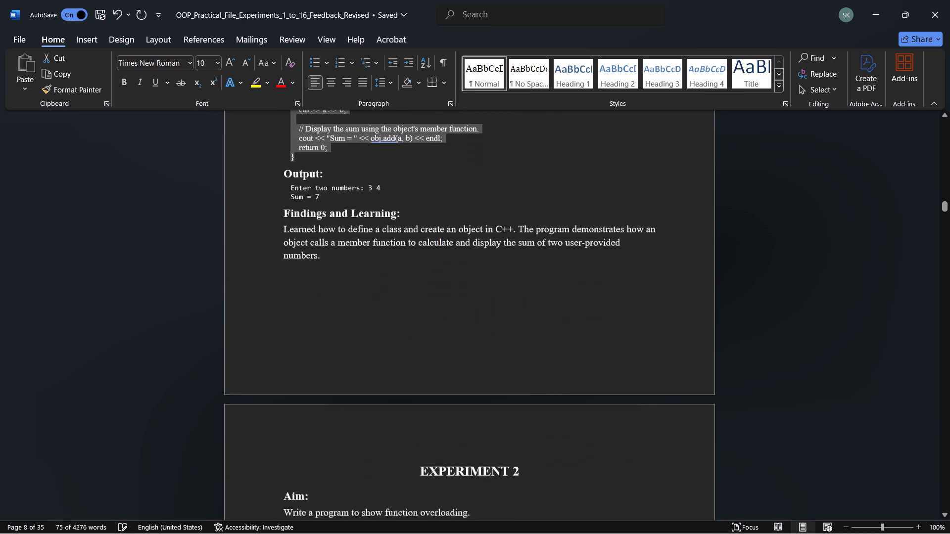
pyautogui.scroll(-1, 434, 312)
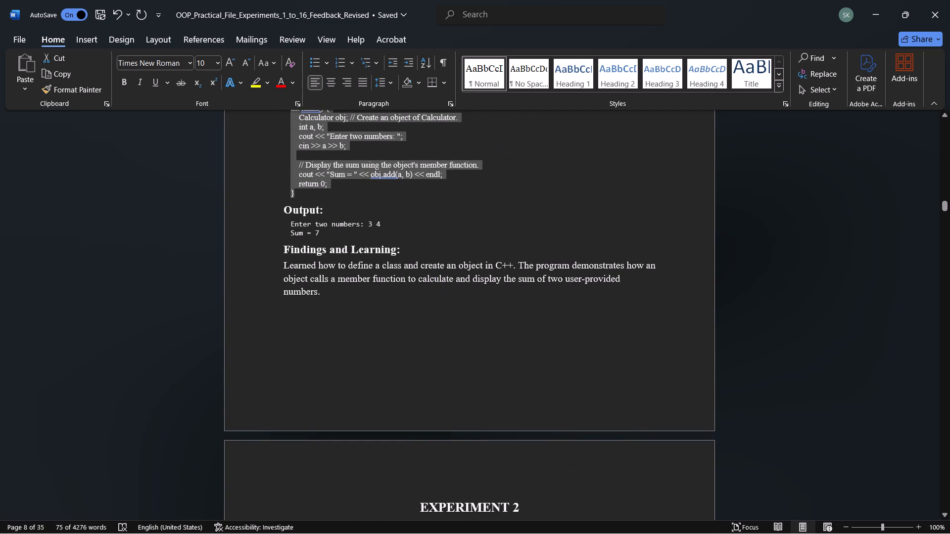
pyautogui.moveTo(289, 222); pyautogui.dragTo(323, 231)
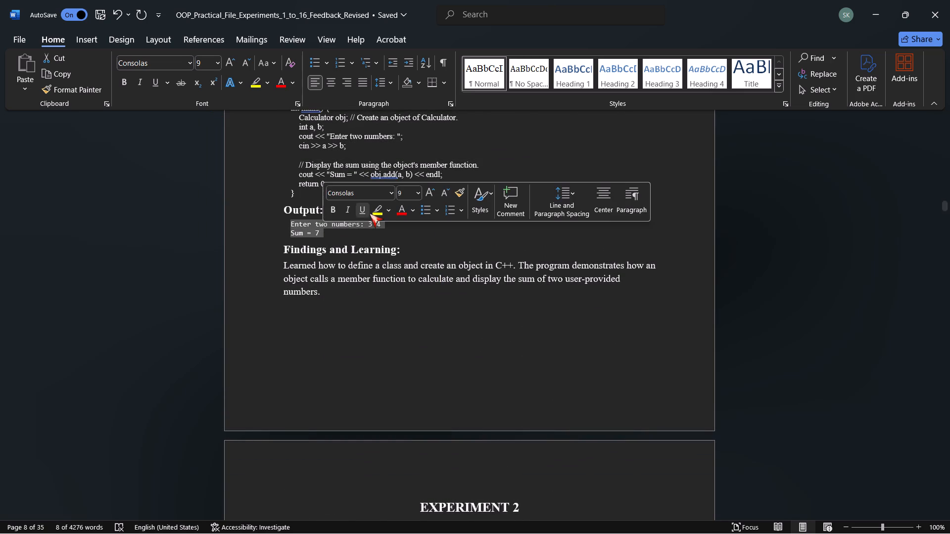
pyautogui.doubleClick(370, 190)
pyautogui.press('BackSpace')
pyautogui.press('BackSpace')
pyautogui.press('BackSpace')
pyautogui.press('BackSpace')
pyautogui.press('BackSpace')
pyautogui.press('BackSpace')
pyautogui.press('BackSpace')
pyautogui.press('BackSpace')
pyautogui.press('BackSpace')
pyautogui.press('BackSpace')
pyautogui.press('BackSpace')
pyautogui.press('BackSpace')
pyautogui.press('BackSpace')
pyautogui.press('BackSpace')
pyautogui.press('BackSpace')
pyautogui.press('BackSpace')
pyautogui.press('BackSpace')
pyautogui.press('BackSpace')
pyautogui.press('BackSpace')
pyautogui.press('BackSpace')
pyautogui.write('times new romn')
pyautogui.press('BackSpace')
pyautogui.write('an')
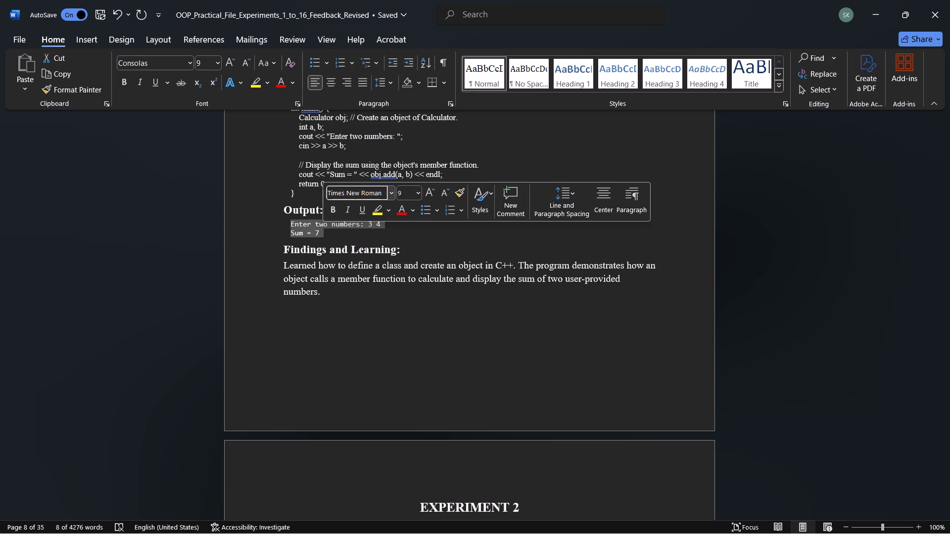
pyautogui.click(418, 194)
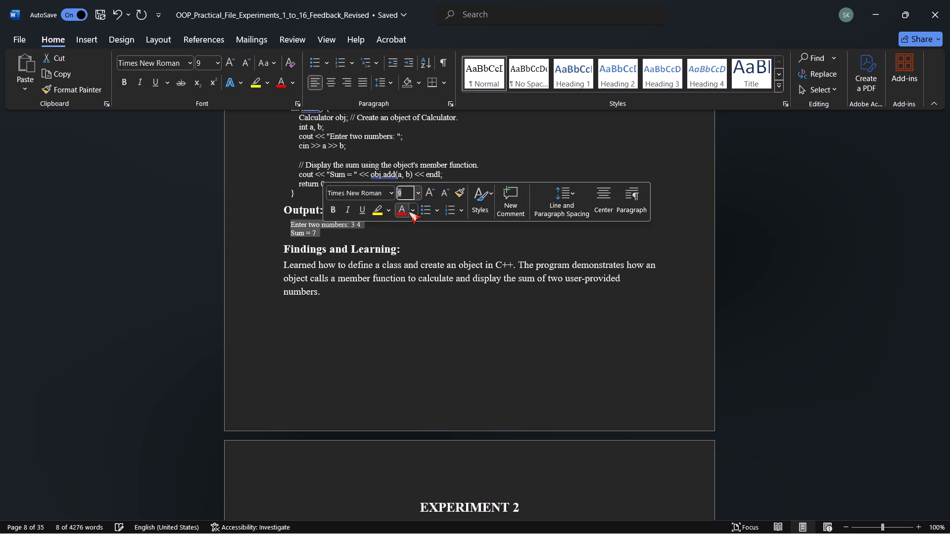
pyautogui.write('10')
pyautogui.press('Return')
pyautogui.click(403, 322)
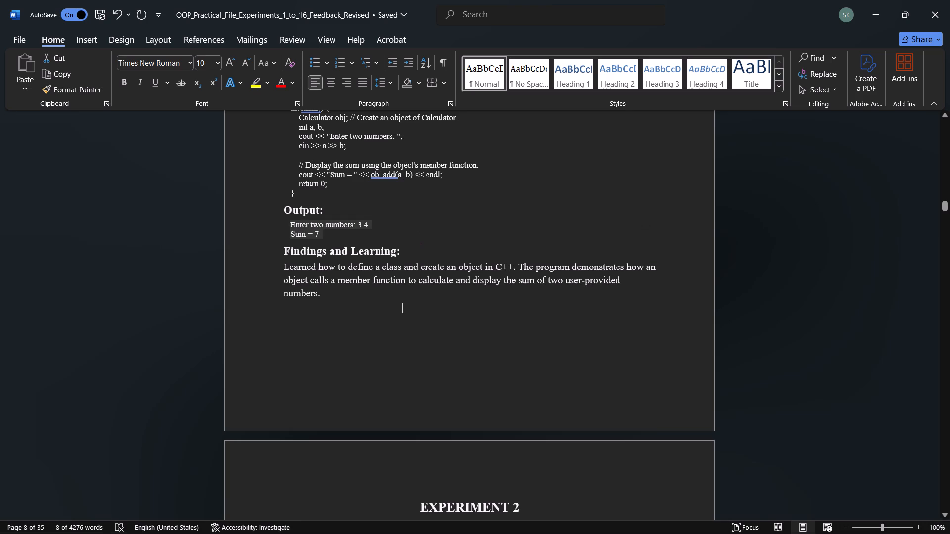
# Check the font and size used in Experiment 1's Aim and Theory text.
pyautogui.scroll(3, 403, 322)
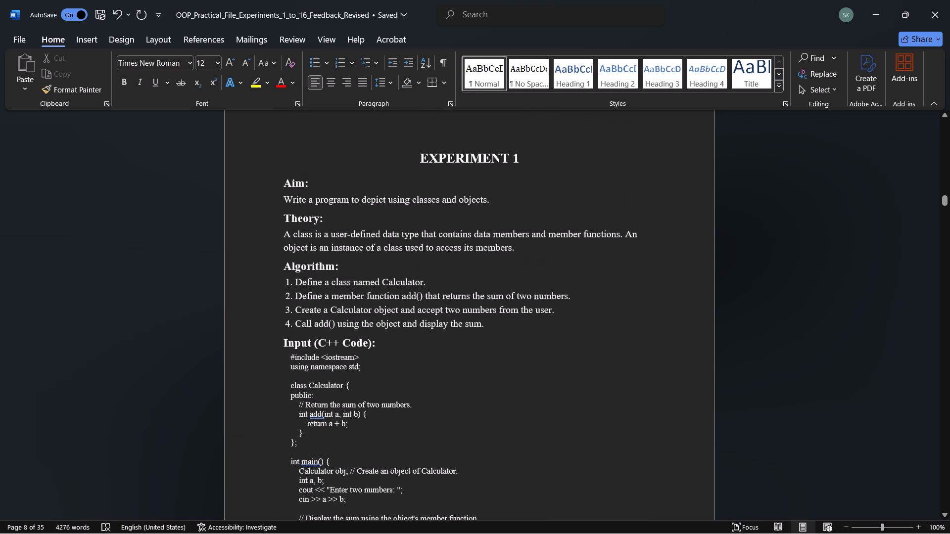
pyautogui.scroll(1, 403, 322)
pyautogui.click(422, 203)
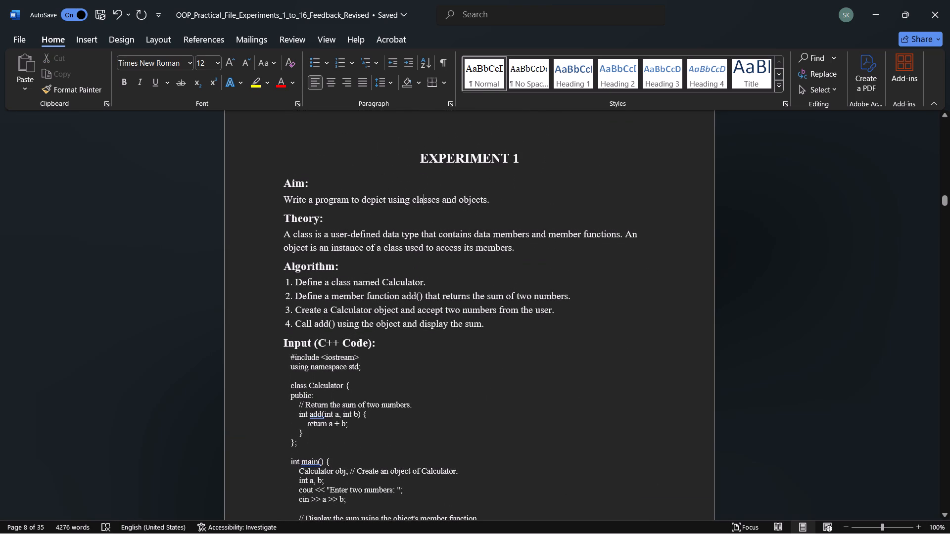
pyautogui.click(447, 238)
# Set Experiment 2's C++ code block to Times New Roman at size 10.
pyautogui.scroll(-6, 447, 238)
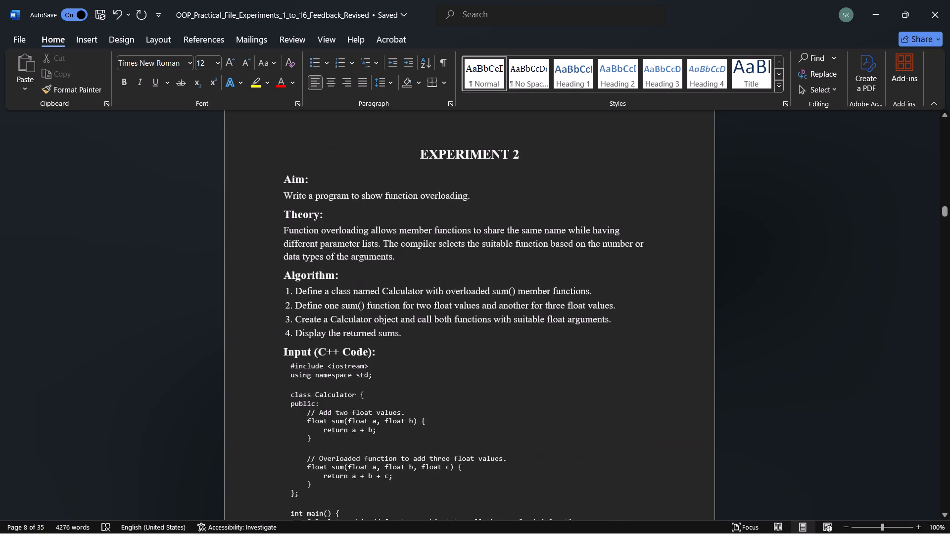
pyautogui.scroll(-3, 447, 238)
pyautogui.moveTo(290, 240); pyautogui.dragTo(308, 428)
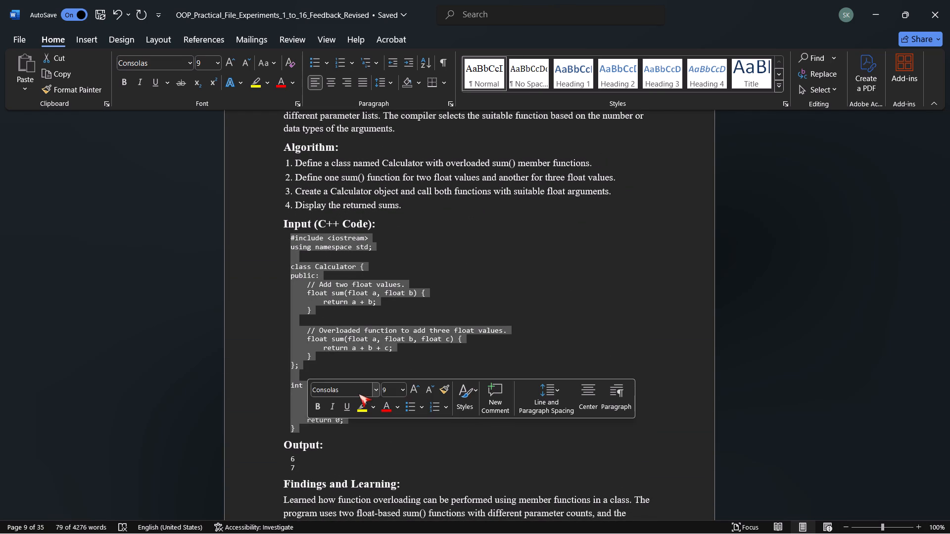
pyautogui.click(342, 386)
pyautogui.write('times new roman')
pyautogui.click(400, 389)
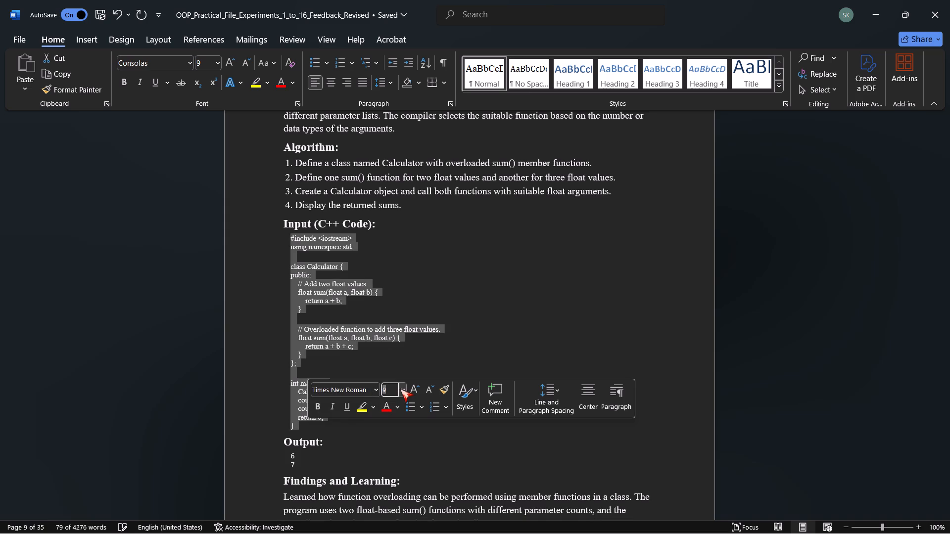
pyautogui.write('10')
pyautogui.press('Return')
pyautogui.click(537, 331)
# Select the two output lines of Experiment 2 and open the font choices for them.
pyautogui.scroll(-1, 373, 399)
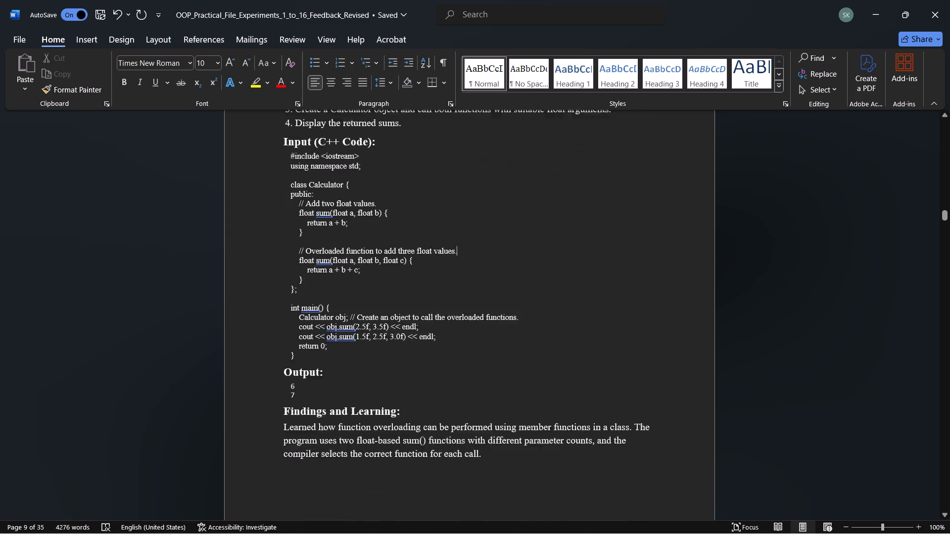
pyautogui.scroll(-1, 373, 399)
pyautogui.moveTo(287, 333); pyautogui.dragTo(299, 342)
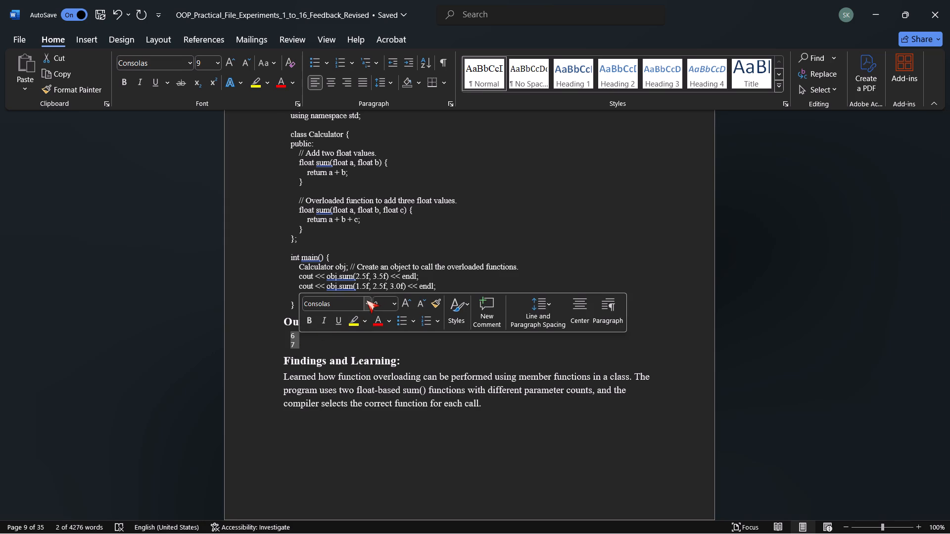
pyautogui.click(366, 300)
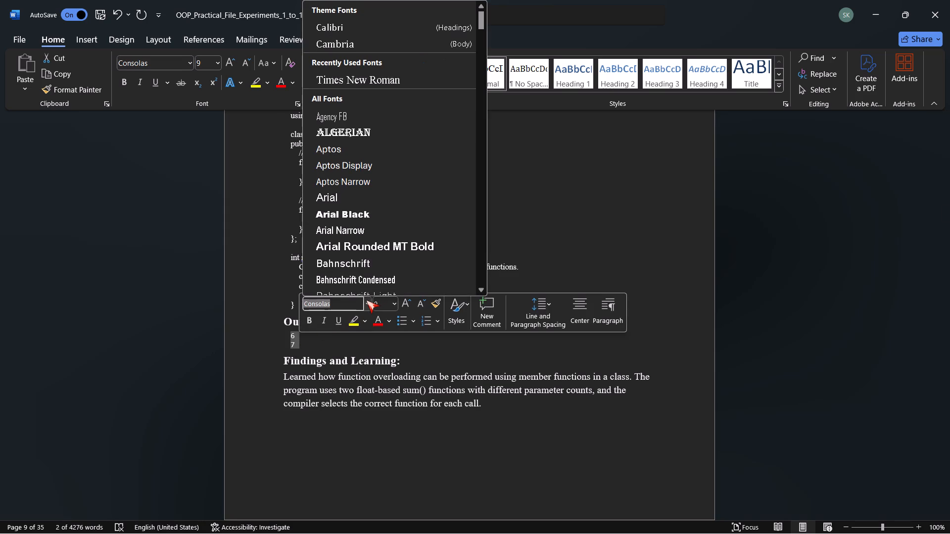
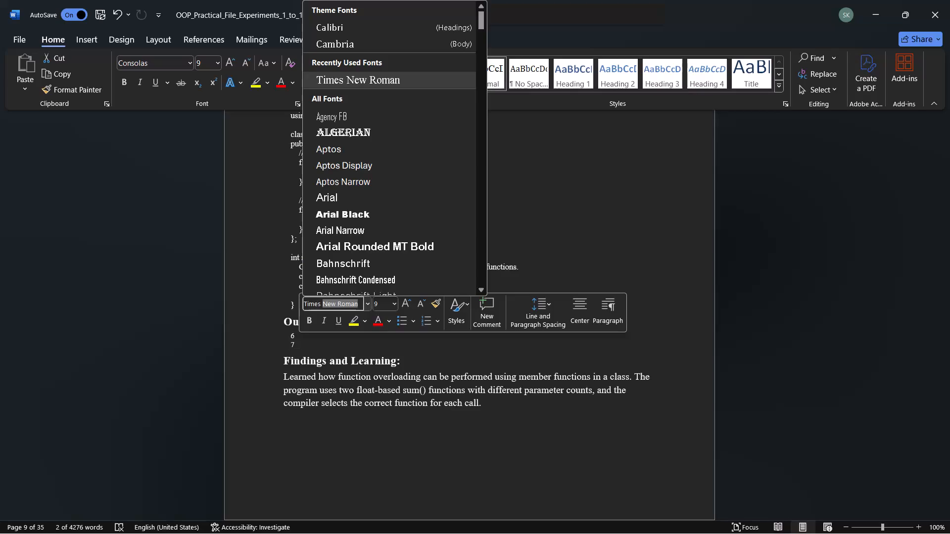
# Set the two output lines of Experiment 2 to Times New Roman at size 10.
pyautogui.write('new')
pyautogui.press('Return')
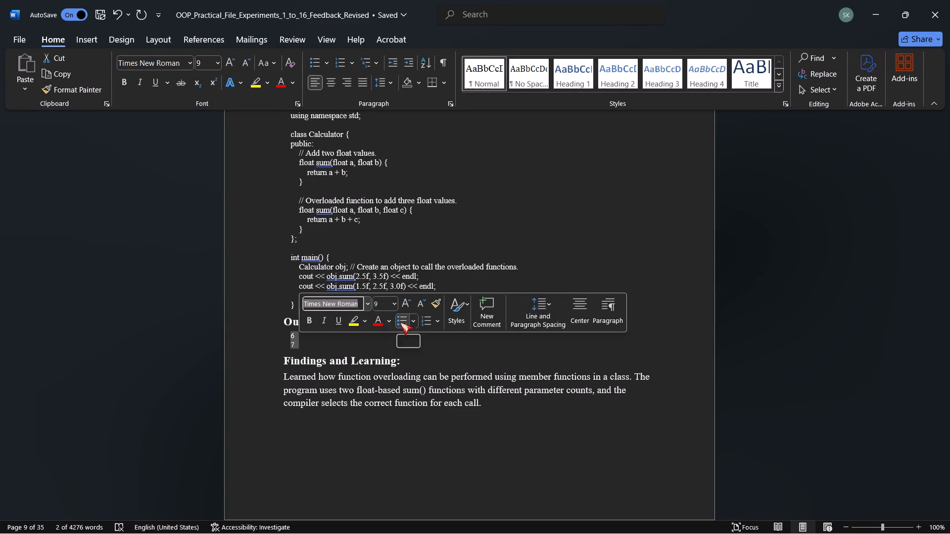
pyautogui.click(394, 304)
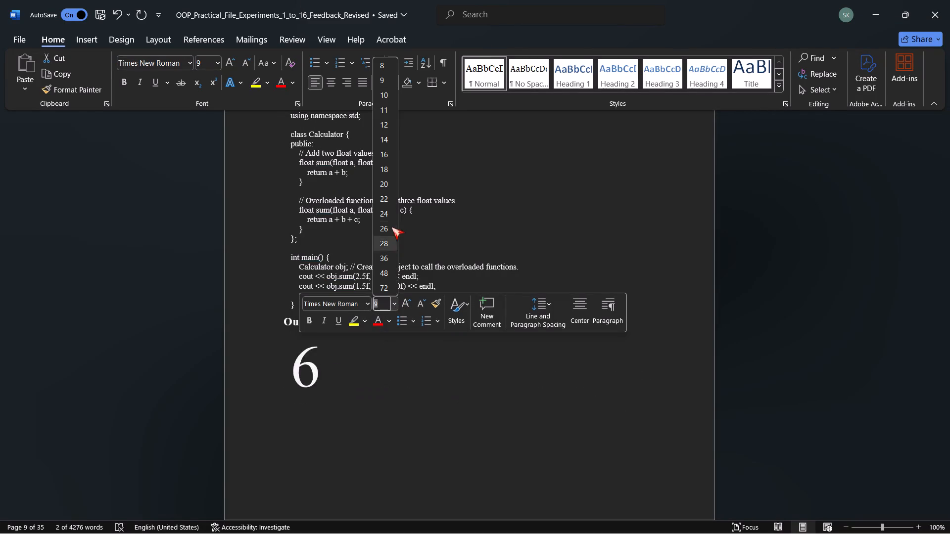
pyautogui.click(385, 95)
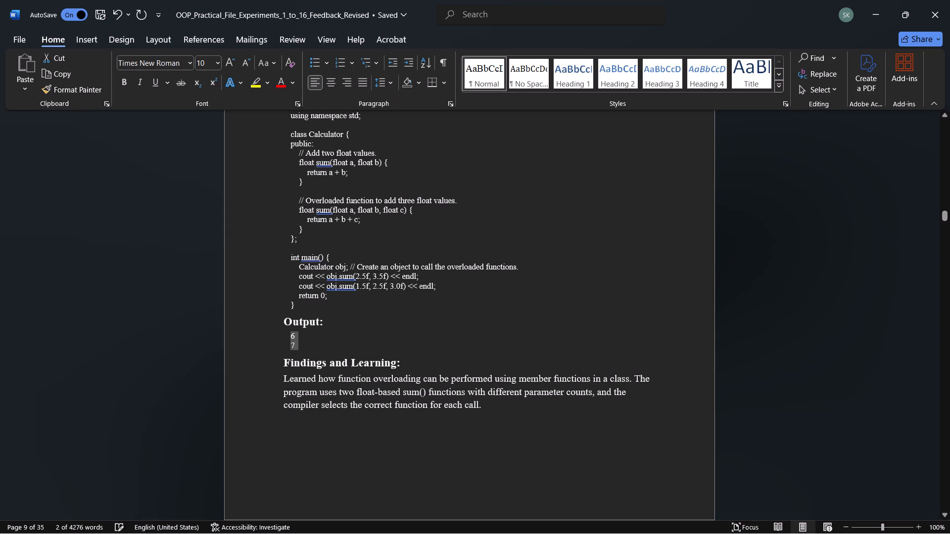
pyautogui.click(424, 342)
# Check the font and size used in Experiment 2's Algorithm text and in its C++ code block.
pyautogui.scroll(1, 384, 288)
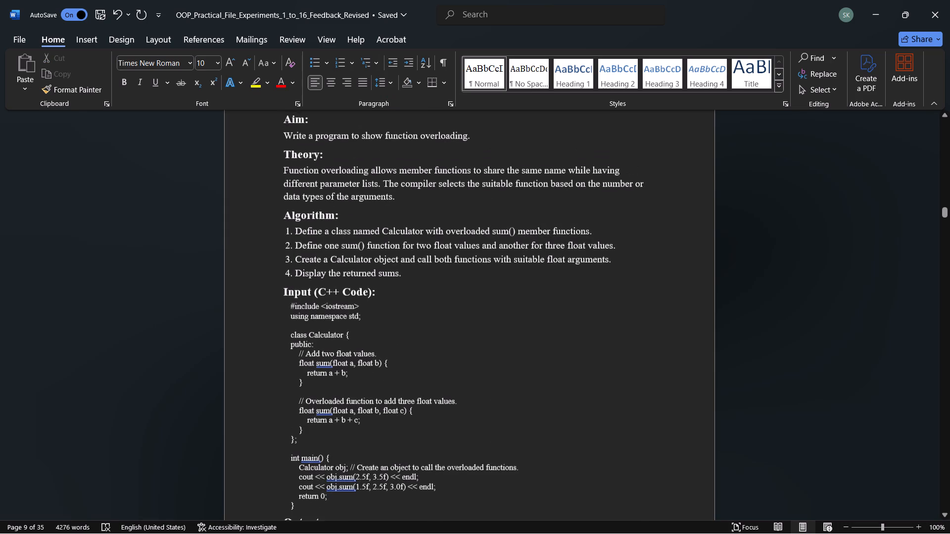
pyautogui.scroll(1, 384, 288)
pyautogui.click(387, 238)
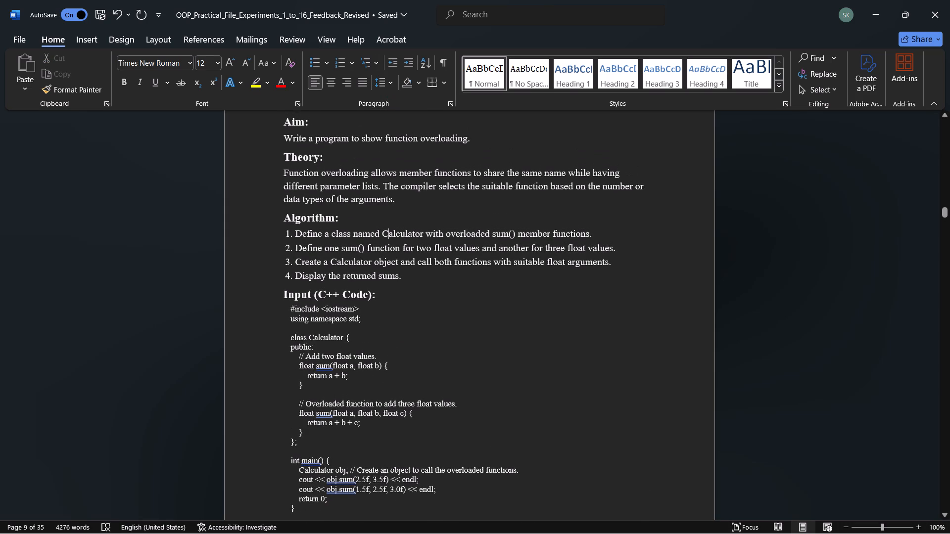
pyautogui.scroll(-1, 393, 332)
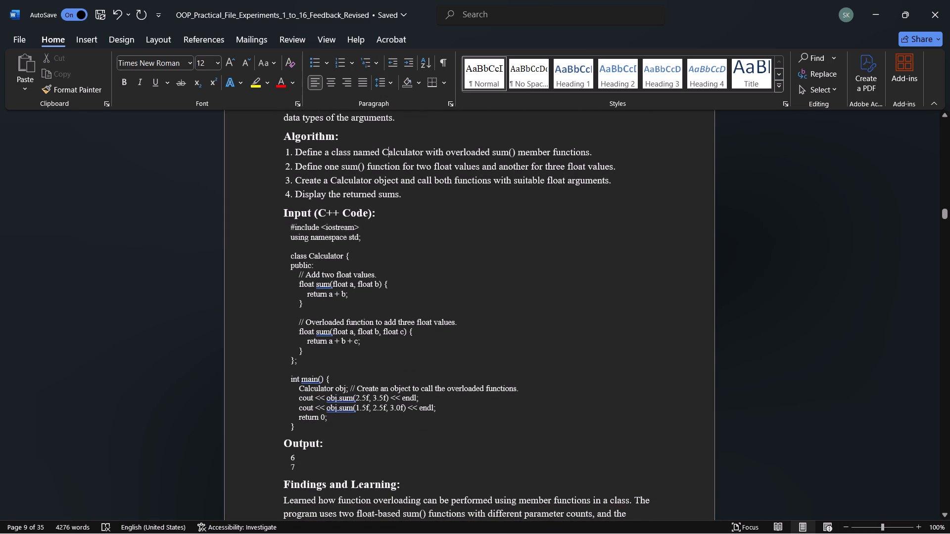
pyautogui.moveTo(289, 226); pyautogui.dragTo(313, 422)
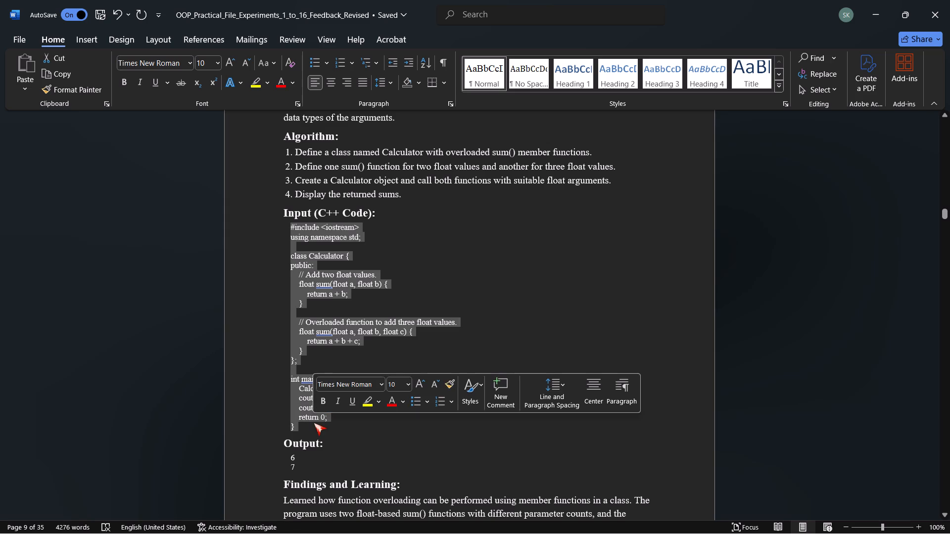
pyautogui.click(309, 439)
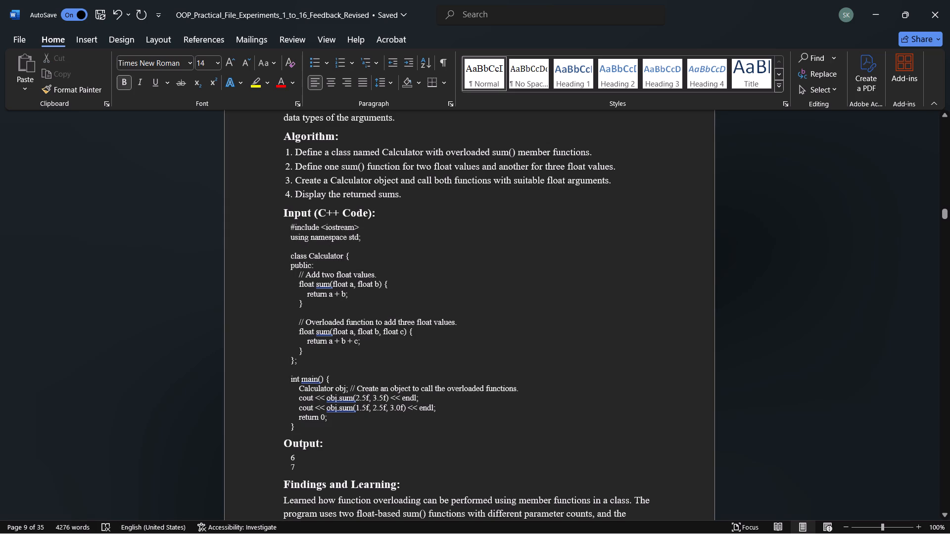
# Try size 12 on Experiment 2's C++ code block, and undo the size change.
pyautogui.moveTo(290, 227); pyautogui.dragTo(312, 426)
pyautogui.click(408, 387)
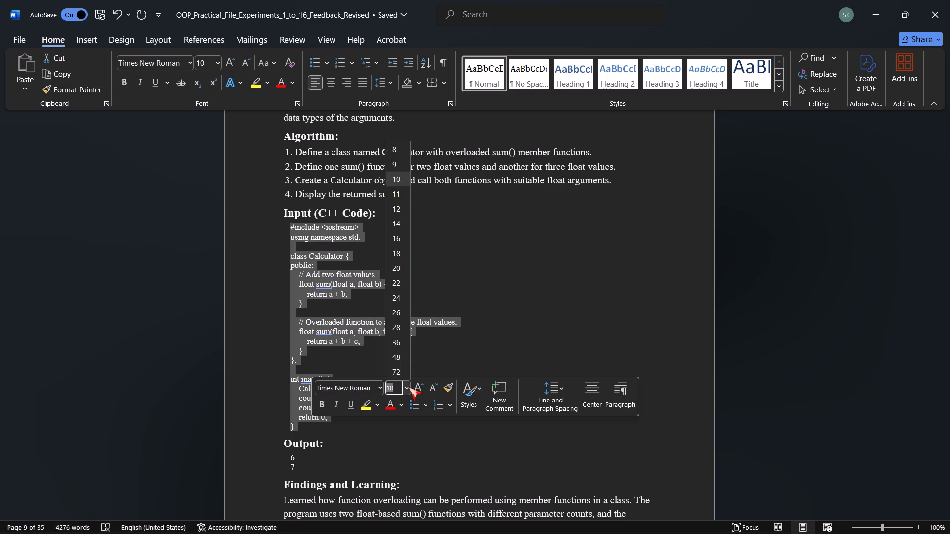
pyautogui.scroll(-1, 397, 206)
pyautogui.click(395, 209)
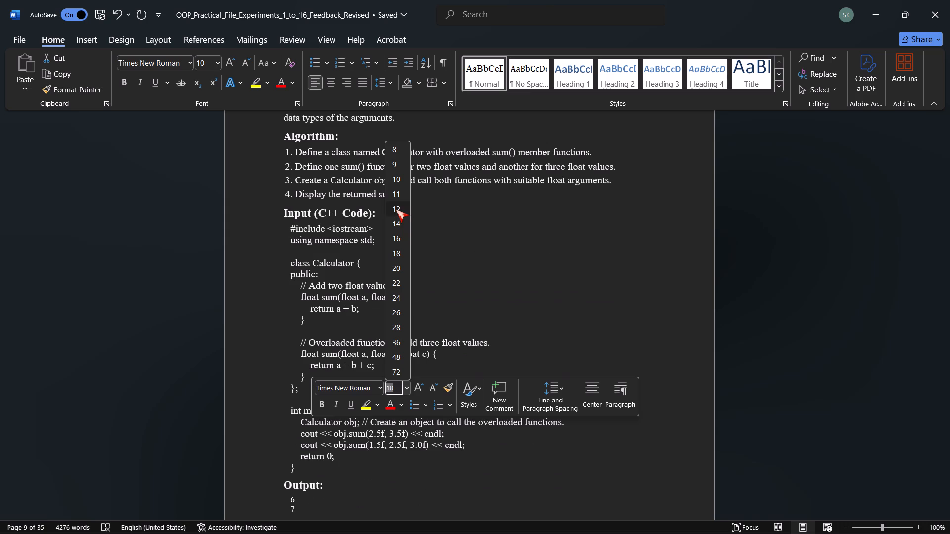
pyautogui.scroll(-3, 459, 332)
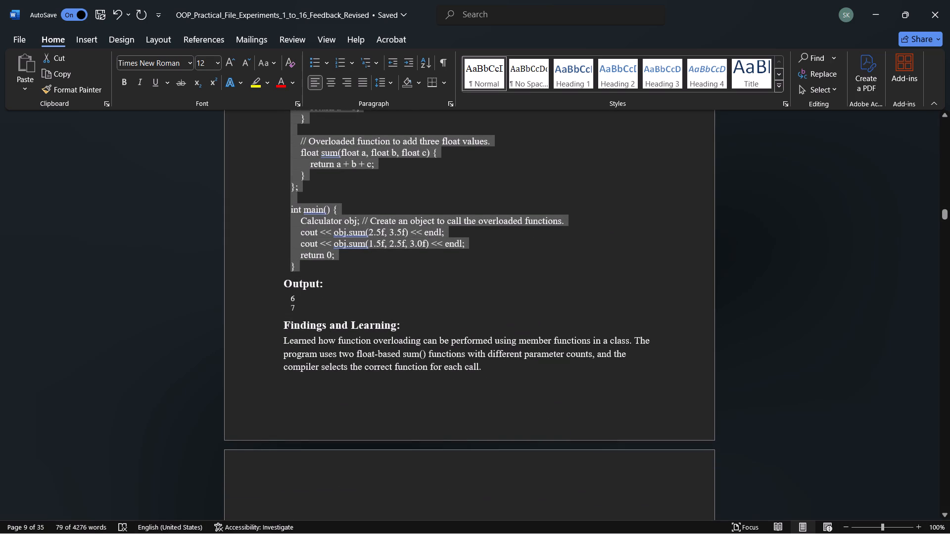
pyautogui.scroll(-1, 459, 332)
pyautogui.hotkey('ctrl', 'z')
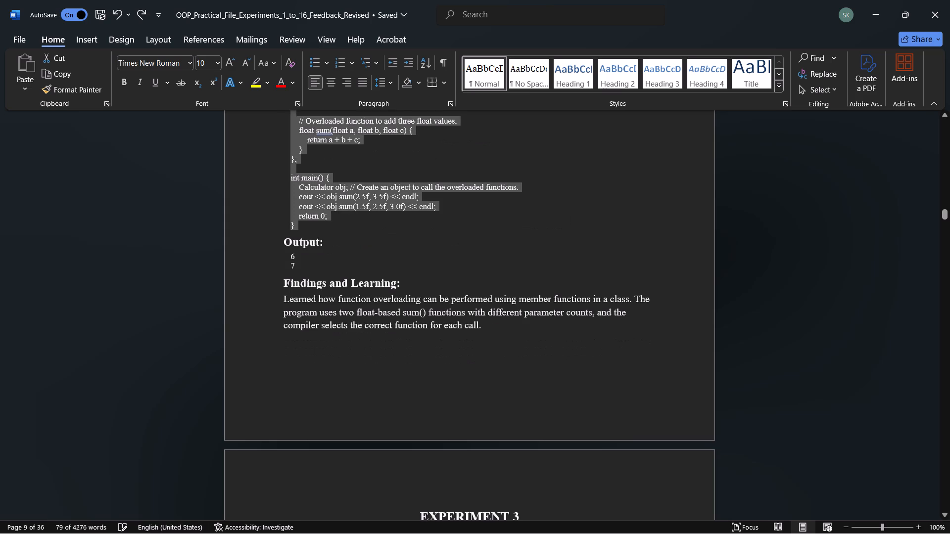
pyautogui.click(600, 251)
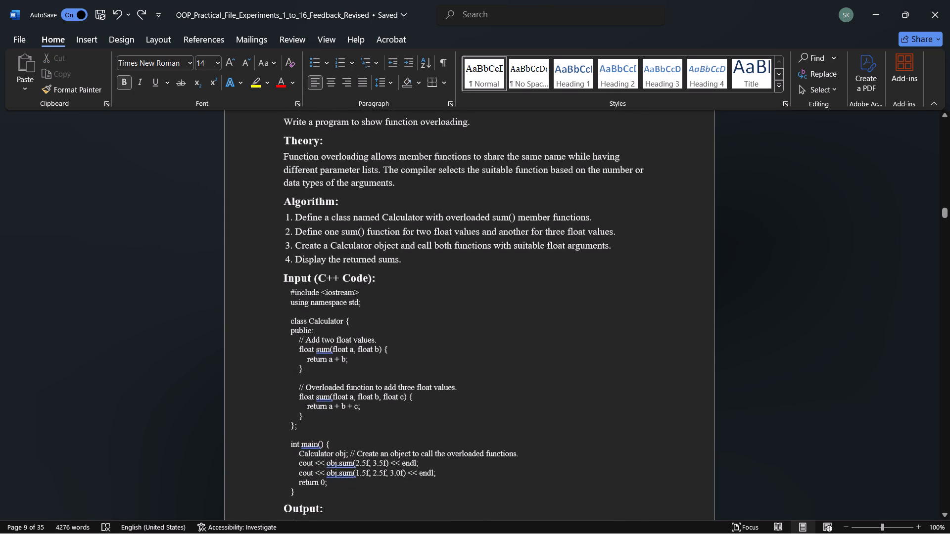
# Try to change Experiment 3's C++ code block to Times New Roman, and set its size to 10.
pyautogui.scroll(-2, 528, 337)
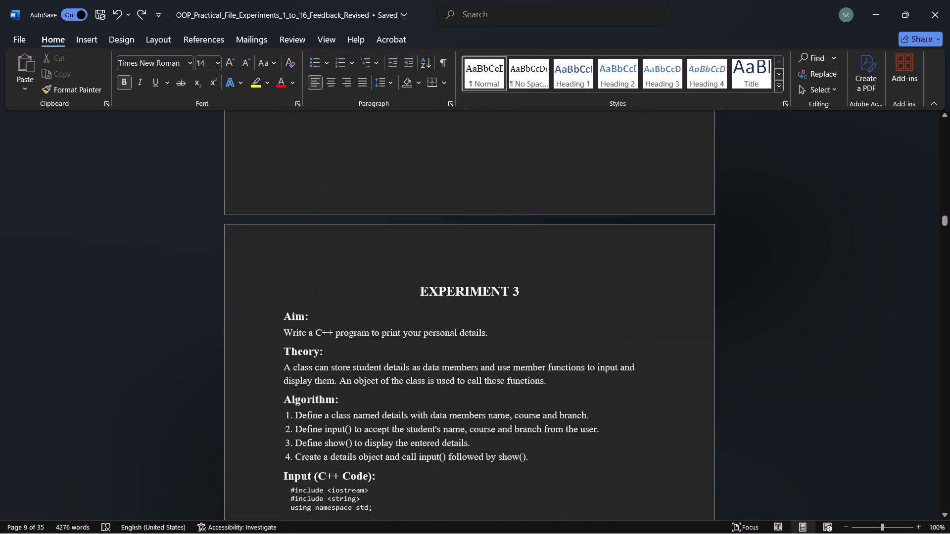
pyautogui.scroll(-1, 528, 337)
pyautogui.scroll(-1, 328, 333)
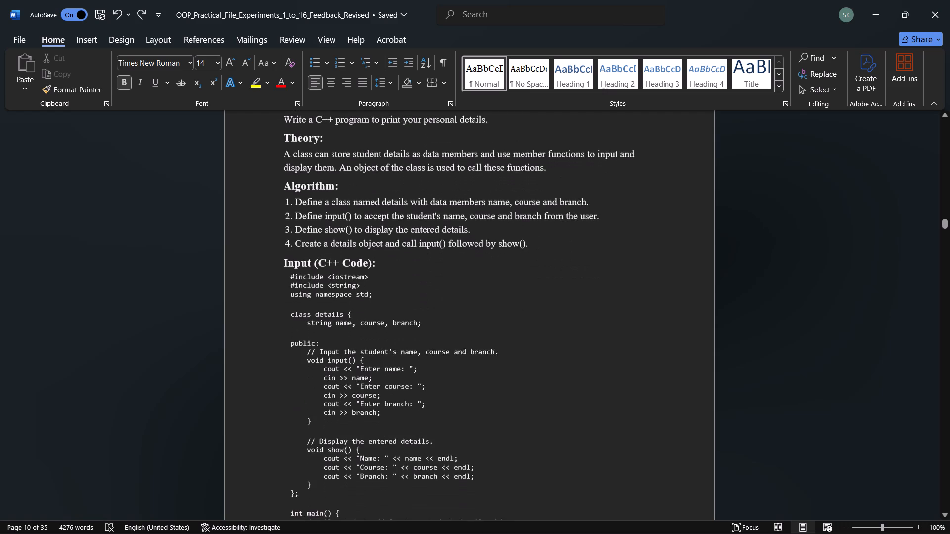
pyautogui.scroll(-2, 306, 304)
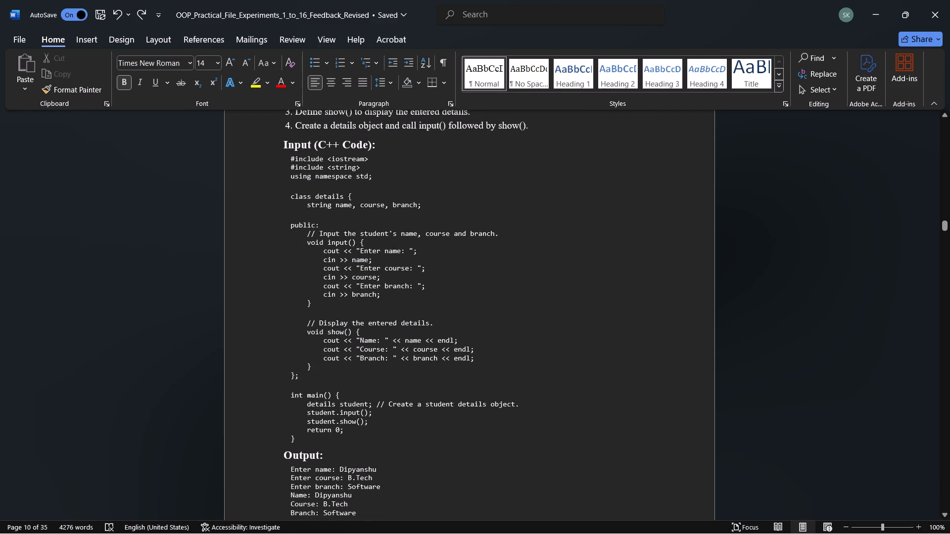
pyautogui.moveTo(290, 158); pyautogui.dragTo(304, 412)
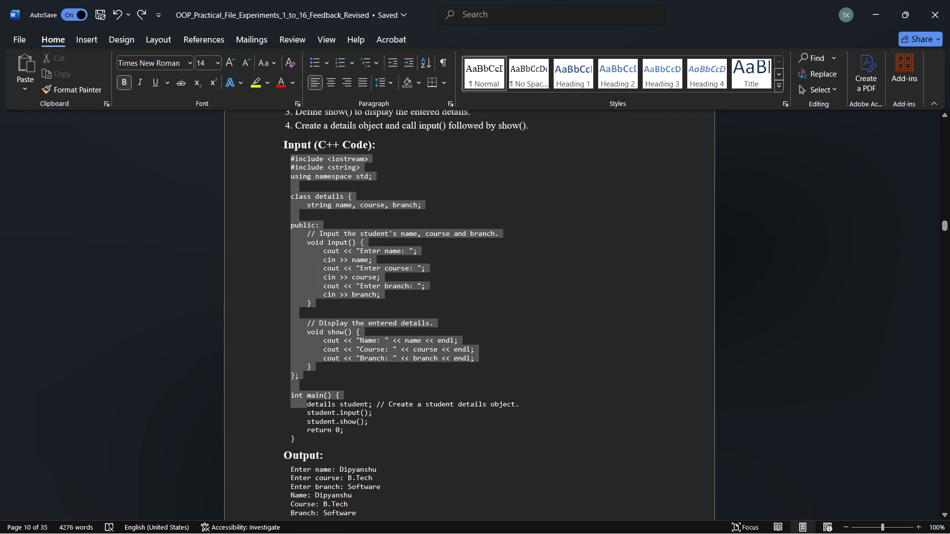
pyautogui.moveTo(304, 412); pyautogui.dragTo(304, 438)
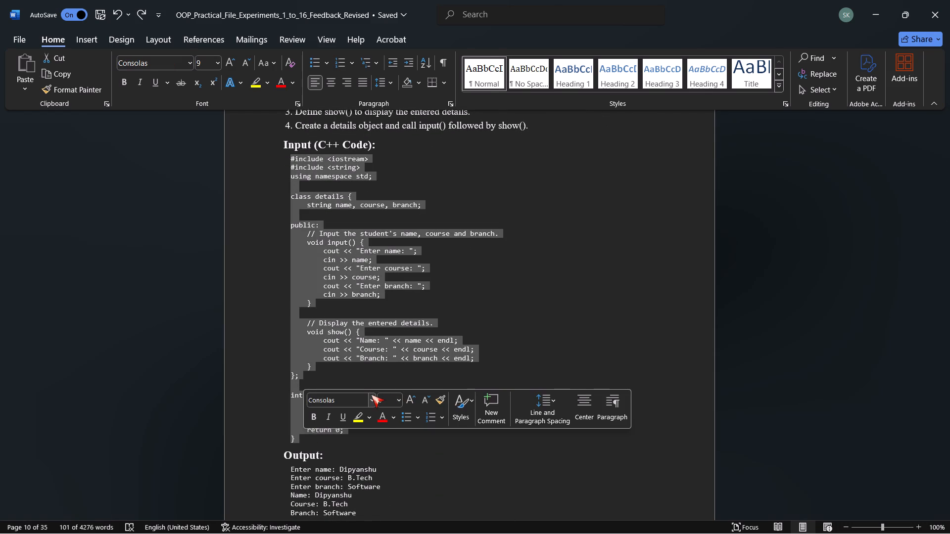
pyautogui.click(371, 394)
pyautogui.write('times new roamn')
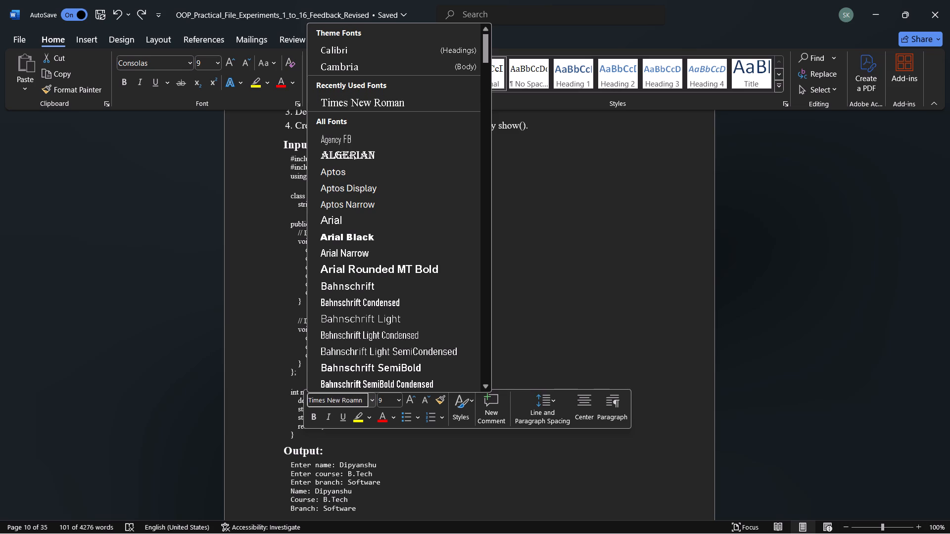
pyautogui.press('BackSpace')
pyautogui.press('BackSpace')
pyautogui.press('BackSpace')
pyautogui.write('man')
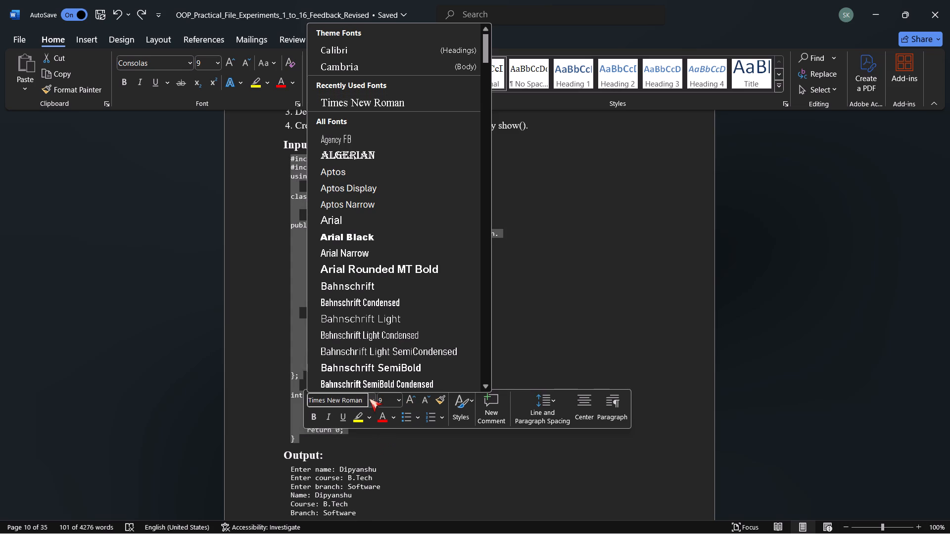
pyautogui.click(391, 398)
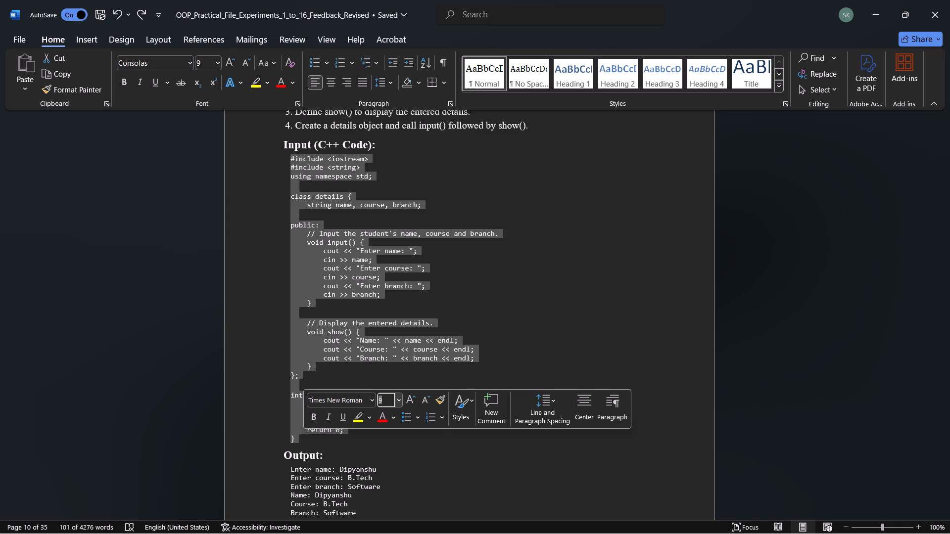
pyautogui.click(391, 398)
pyautogui.write('10')
pyautogui.press('BackSpace')
pyautogui.press('BackSpace')
pyautogui.press('BackSpace')
pyautogui.write('10')
pyautogui.press('Return')
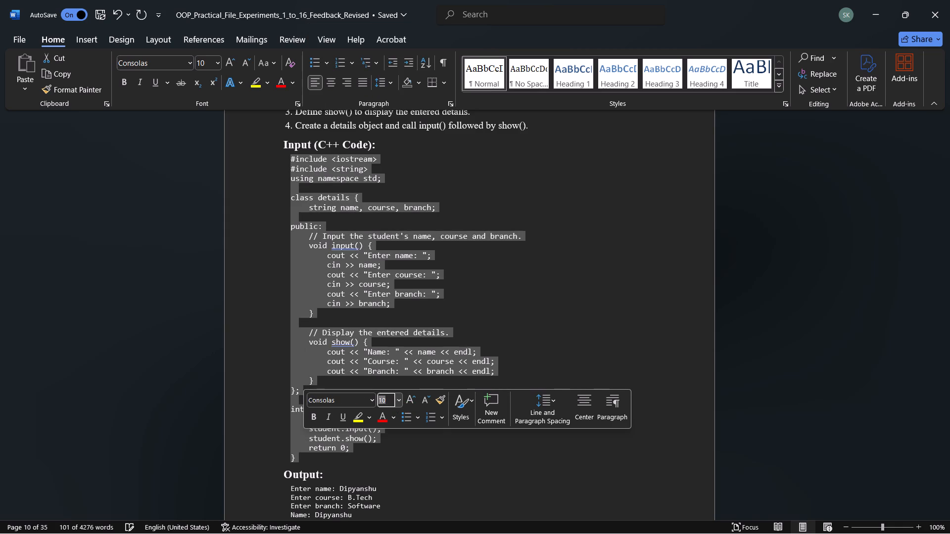
pyautogui.click(600, 288)
# Insert five blank lines after the closing brace of Experiment 3's code to move the Output section onto the following page.
pyautogui.scroll(-2, 600, 288)
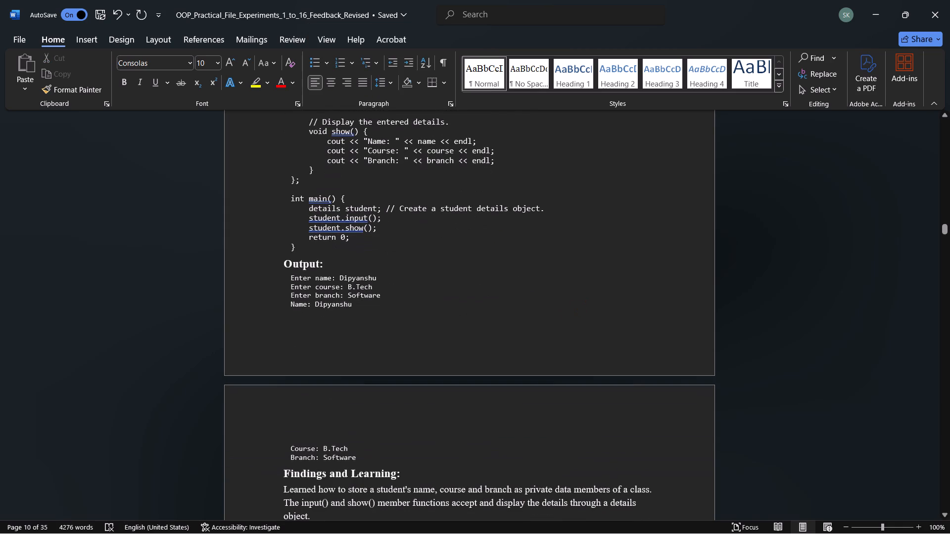
pyautogui.click(303, 251)
pyautogui.press('Return')
pyautogui.press('Return')
pyautogui.press('Return')
pyautogui.press('Return')
pyautogui.press('Return')
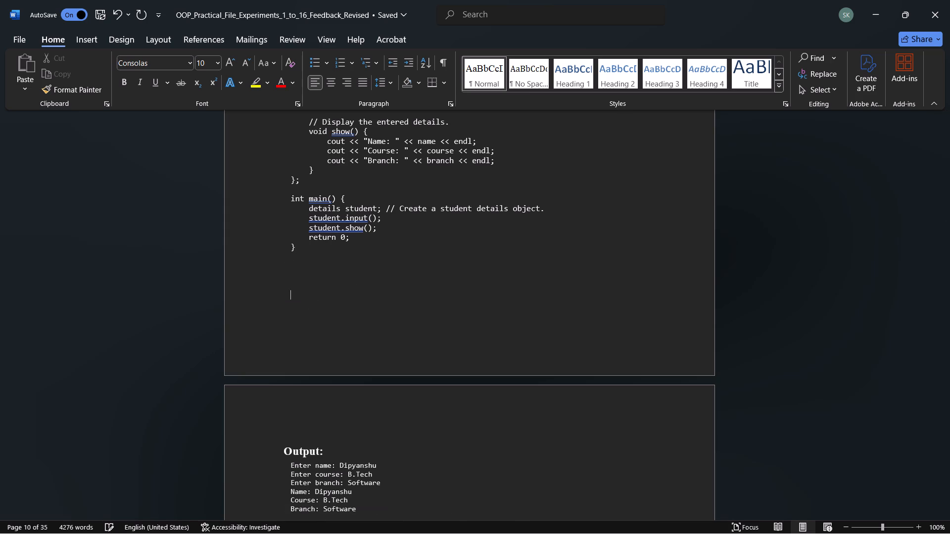
# Set the six output lines of Experiment 3 to Times New Roman at size 10.
pyautogui.scroll(-2, 303, 251)
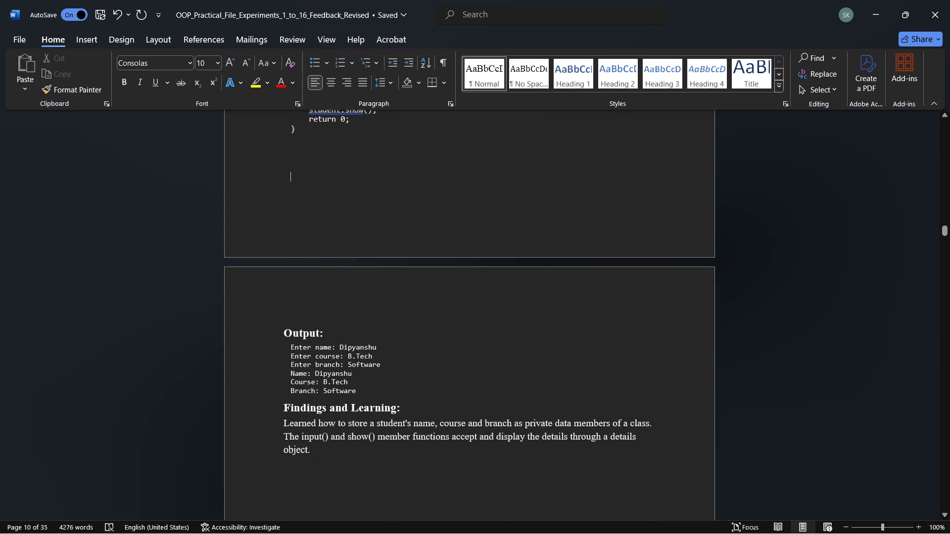
pyautogui.moveTo(291, 344); pyautogui.dragTo(357, 390)
pyautogui.click(426, 353)
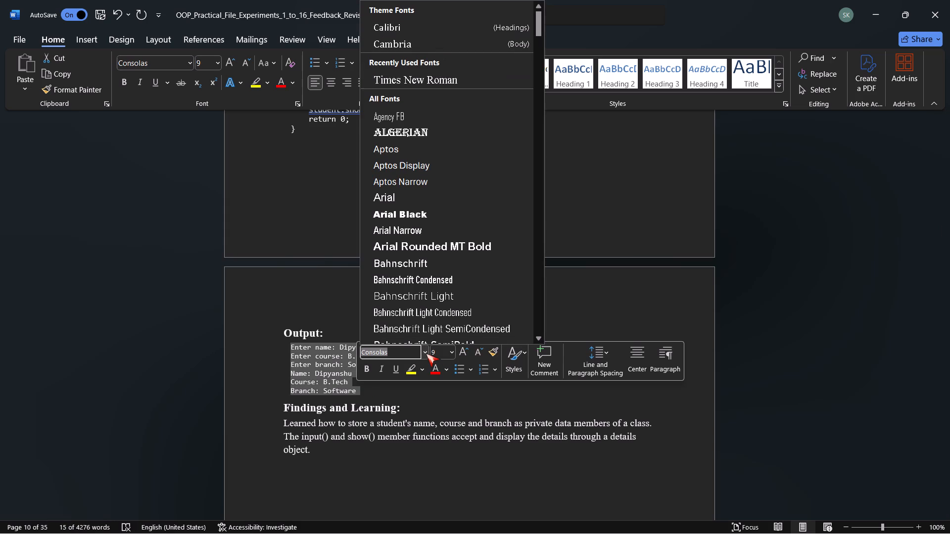
pyautogui.write('tim')
pyautogui.write('es')
pyautogui.press('space')
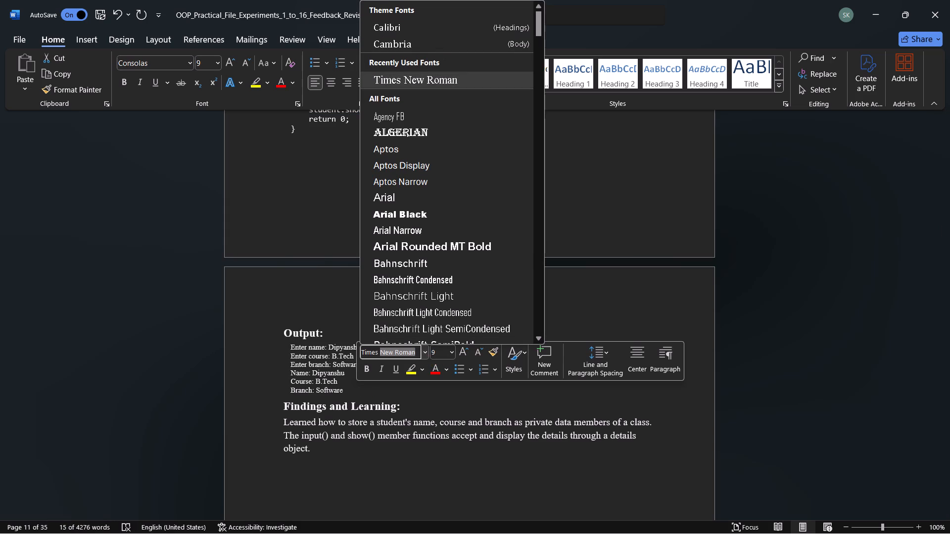
pyautogui.write('new roman')
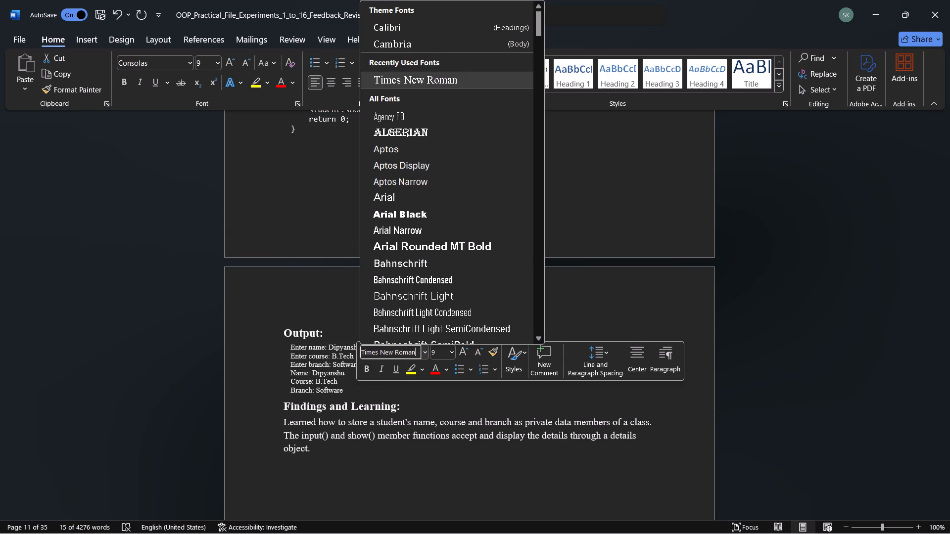
pyautogui.press('Return')
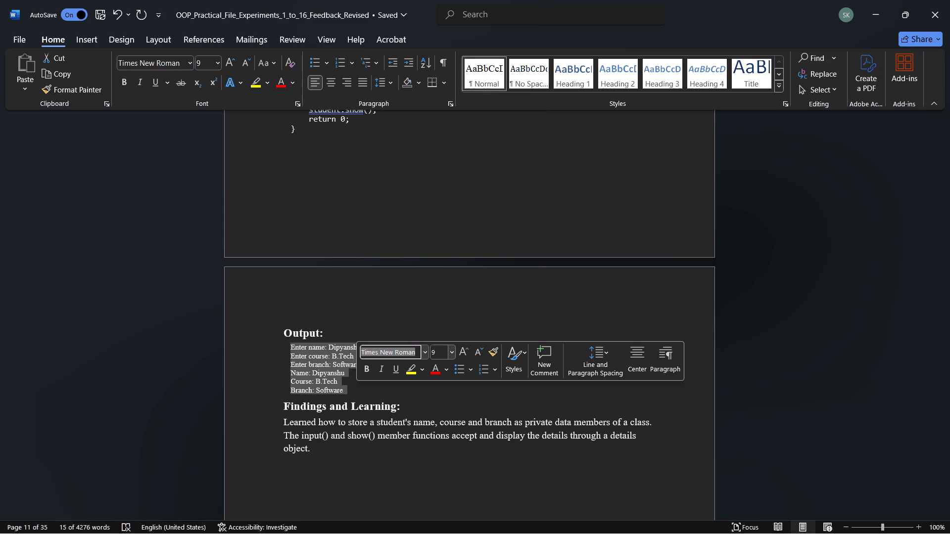
pyautogui.click(441, 352)
pyautogui.write('10')
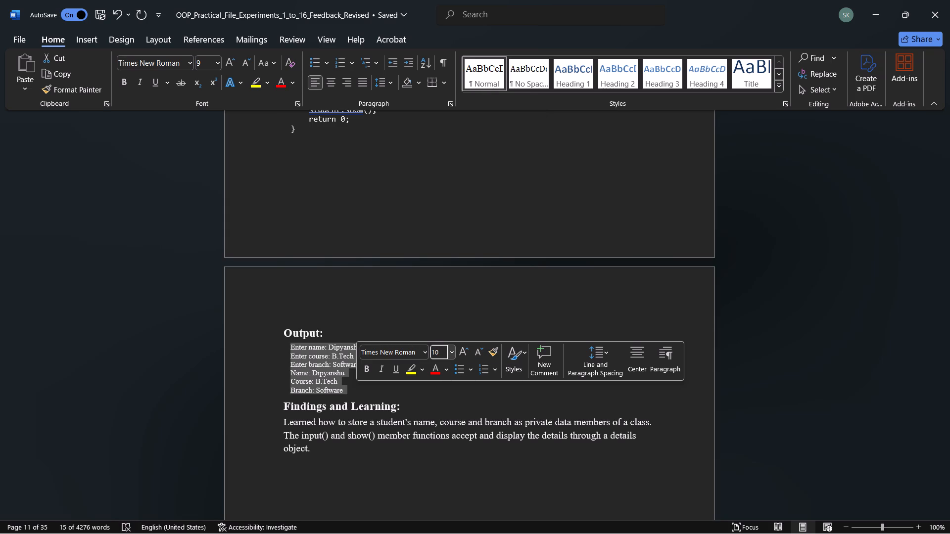
pyautogui.press('Return')
pyautogui.click(511, 308)
pyautogui.scroll(-1, 511, 308)
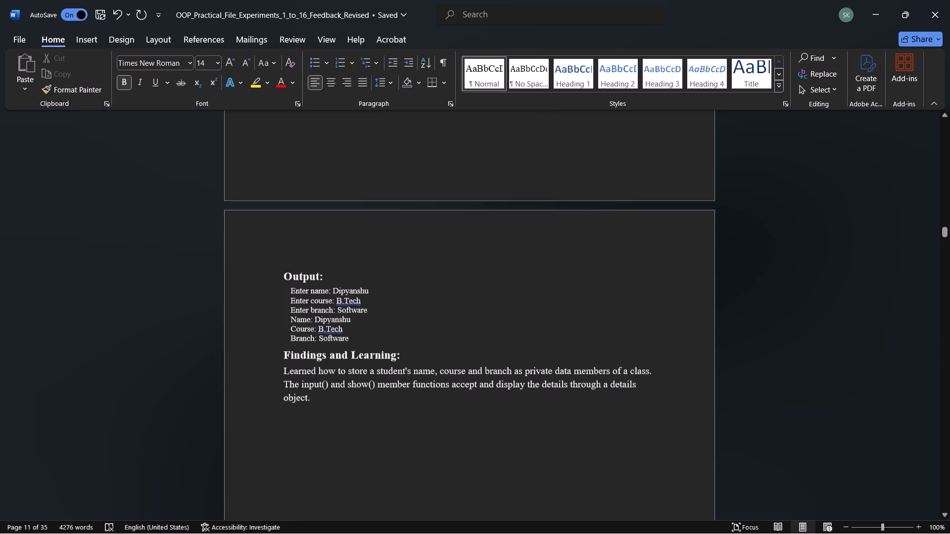
# Replace the name on the "Enter name:" line of Experiment 3's output with Anurag.
pyautogui.scroll(-1, 511, 308)
pyautogui.click(372, 280)
pyautogui.press('BackSpace')
pyautogui.press('BackSpace')
pyautogui.press('BackSpace')
pyautogui.press('BackSpace')
pyautogui.press('BackSpace')
pyautogui.press('BackSpace')
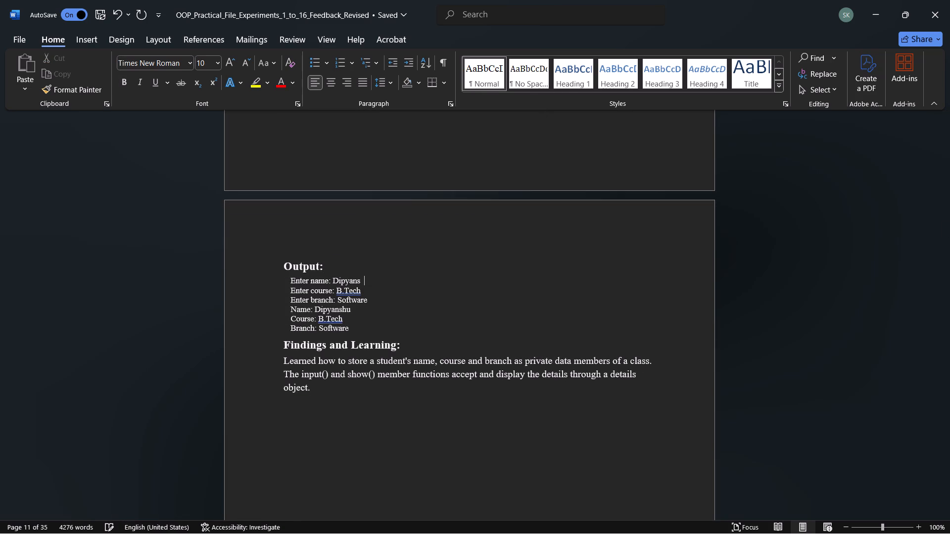
pyautogui.press('BackSpace')
pyautogui.press('BackSpace')
pyautogui.press('BackSpace')
# Replace the name on the "Name:" line of Experiment 3's output with Anurag.
pyautogui.click(353, 308)
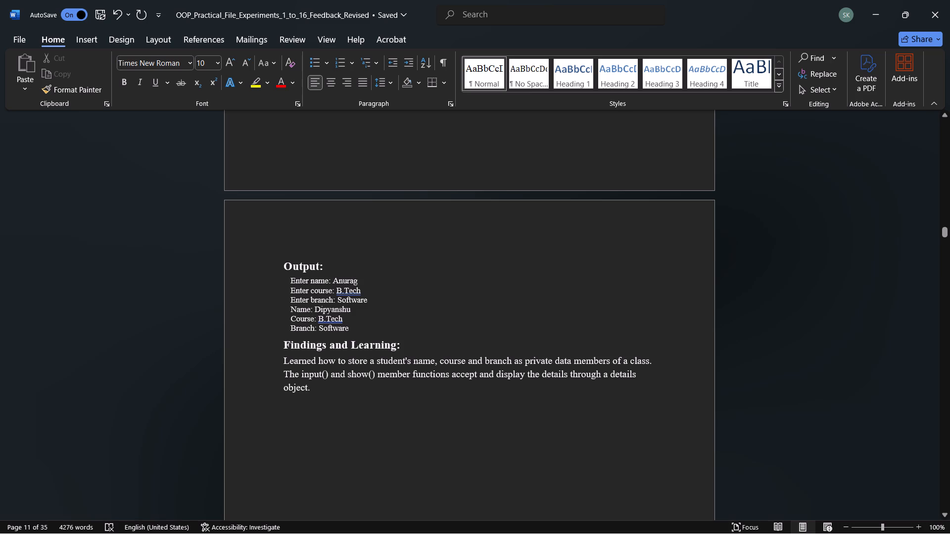
pyautogui.click(353, 308)
pyautogui.press('BackSpace')
pyautogui.press('BackSpace')
pyautogui.press('BackSpace')
pyautogui.press('BackSpace')
pyautogui.press('BackSpace')
pyautogui.press('BackSpace')
pyautogui.press('BackSpace')
pyautogui.press('BackSpace')
pyautogui.press('BackSpace')
pyautogui.click(419, 303)
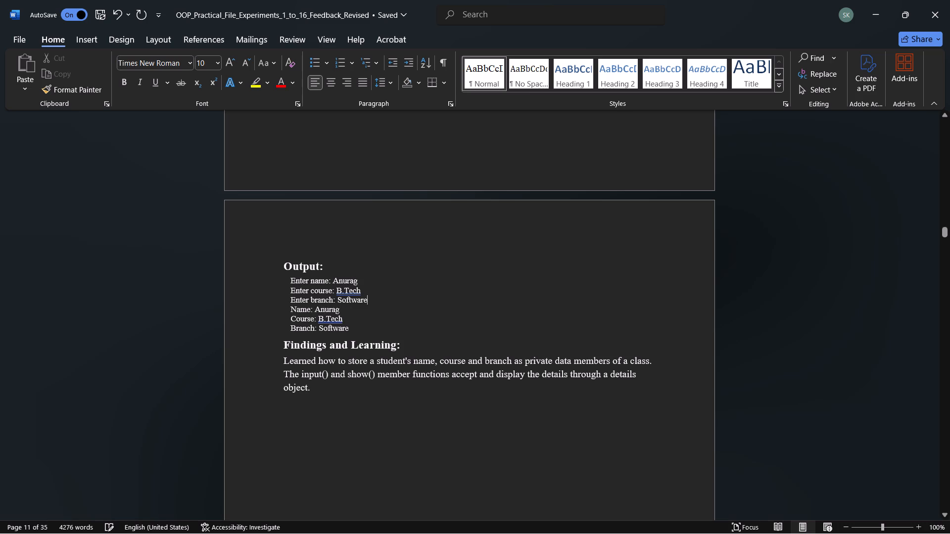
# Review the code and output formatting and page layout of Experiments 2 and 3.
pyautogui.scroll(7, 419, 303)
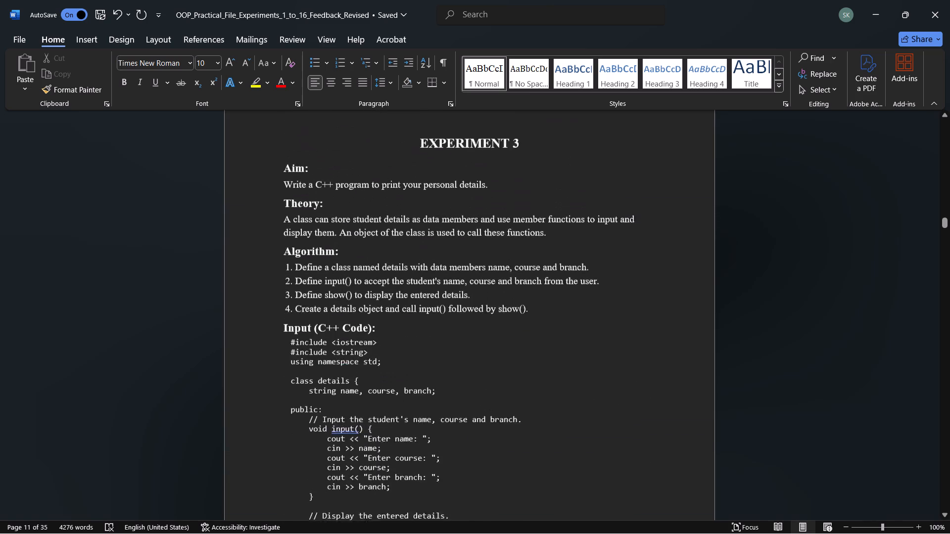
pyautogui.scroll(3, 419, 303)
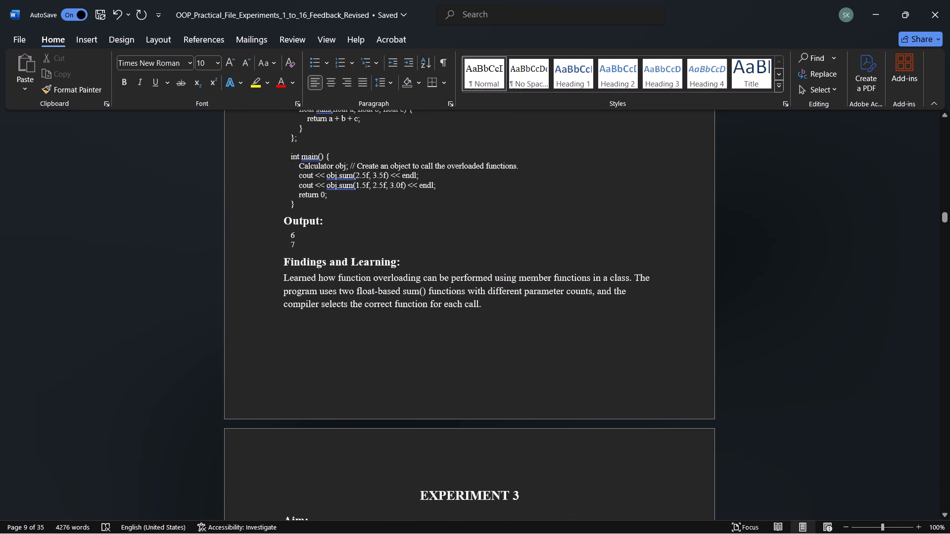
pyautogui.scroll(1, 419, 303)
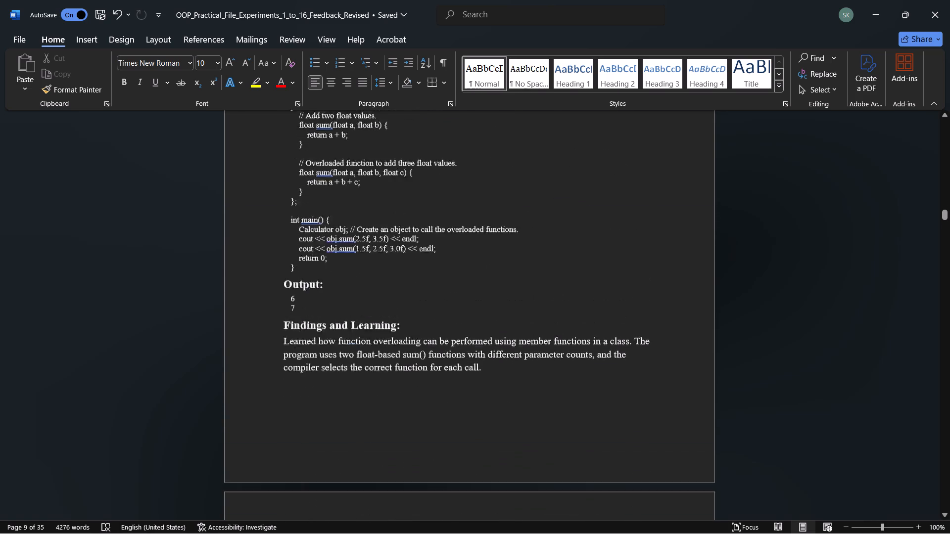
pyautogui.scroll(7, 419, 303)
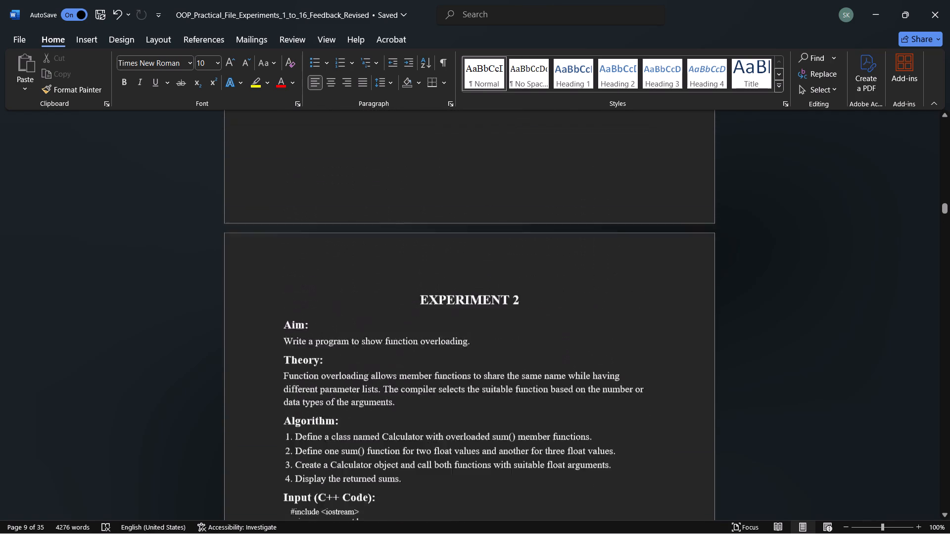
pyautogui.scroll(1, 419, 303)
pyautogui.scroll(-7, 419, 303)
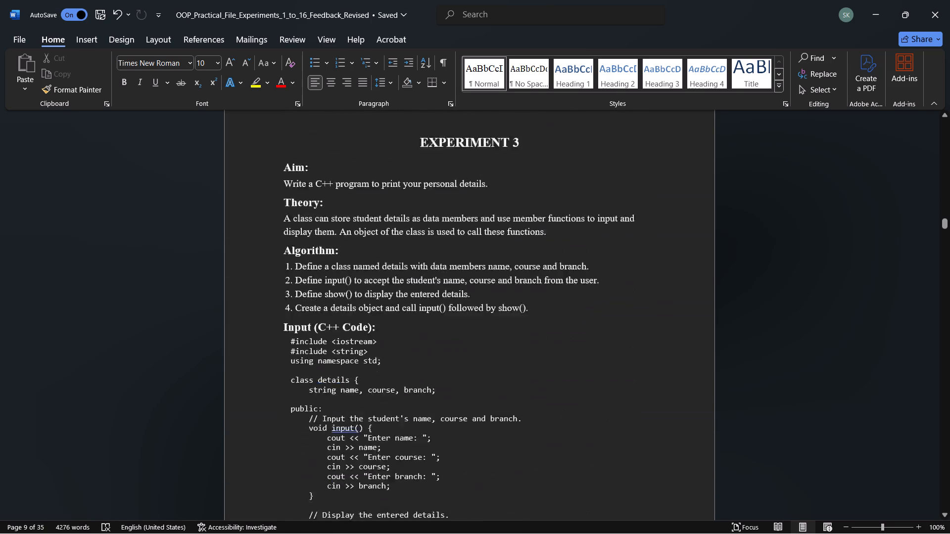
pyautogui.scroll(-4, 419, 303)
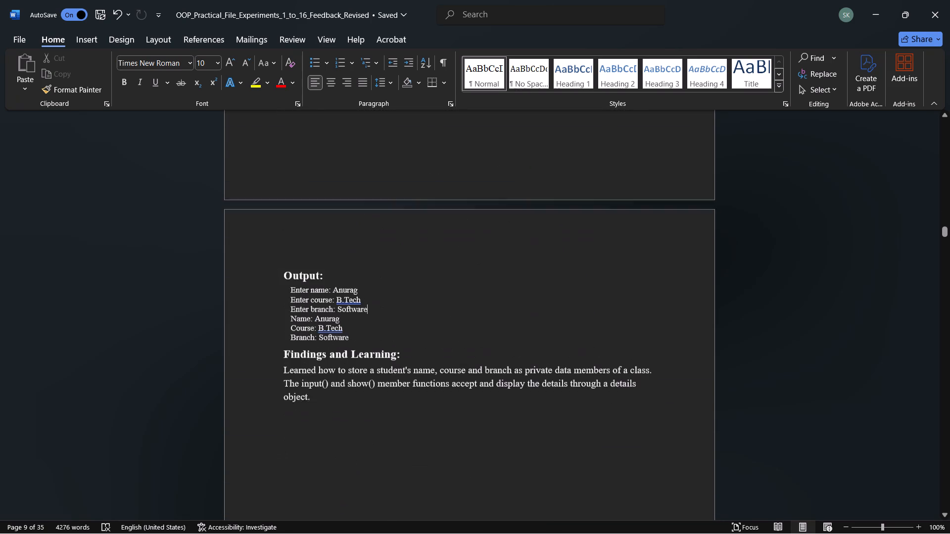
pyautogui.scroll(-1, 419, 303)
pyautogui.click(358, 308)
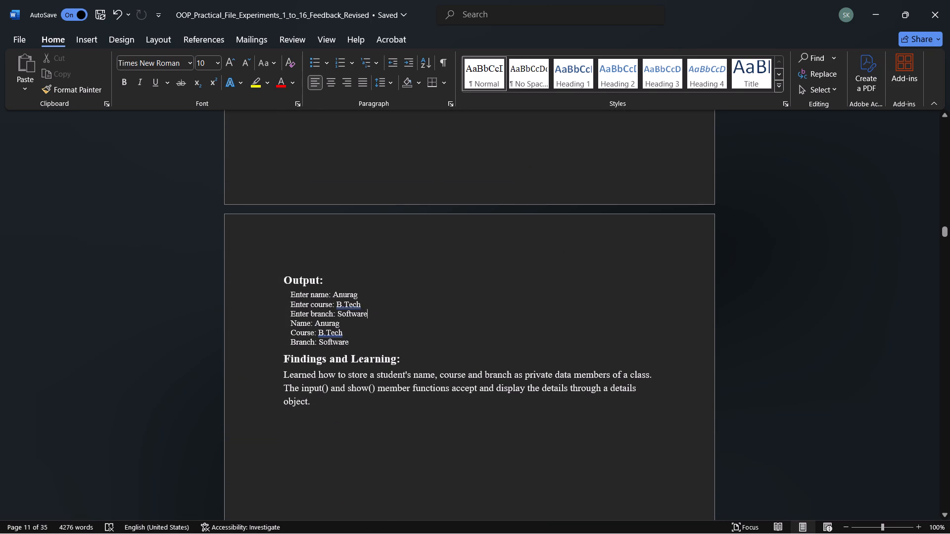
# Set Experiment 4's whole C++ code block to Times New Roman at size 10.
pyautogui.scroll(-4, 420, 311)
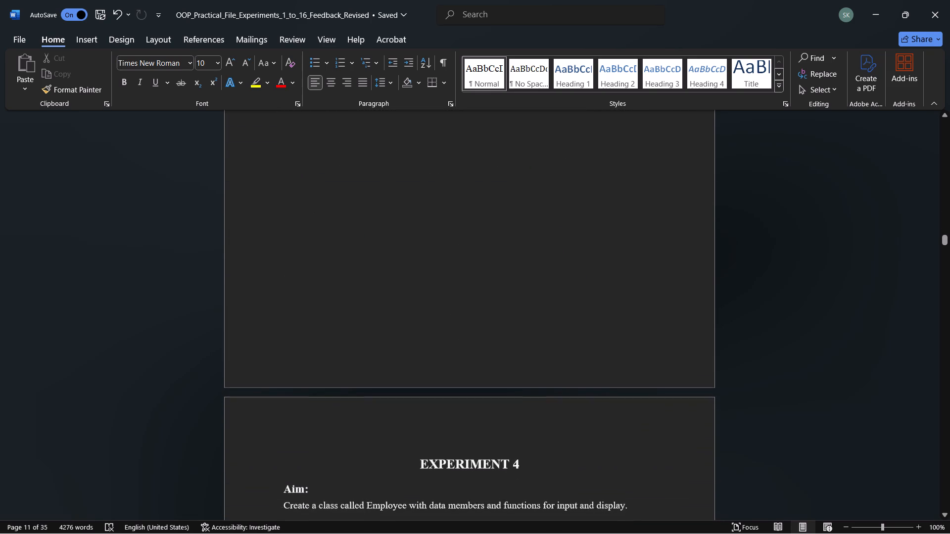
pyautogui.scroll(-6, 420, 311)
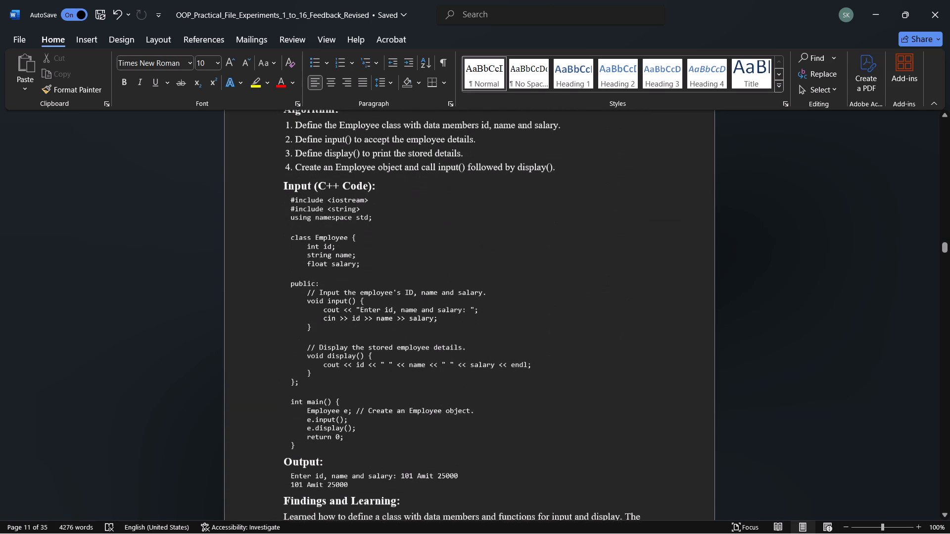
pyautogui.moveTo(289, 194); pyautogui.dragTo(314, 358)
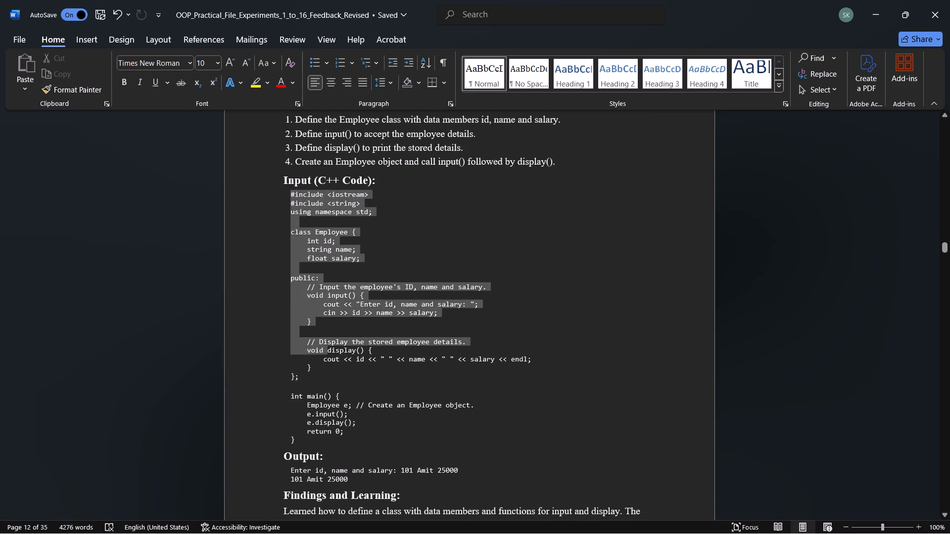
pyautogui.moveTo(314, 358); pyautogui.dragTo(302, 436)
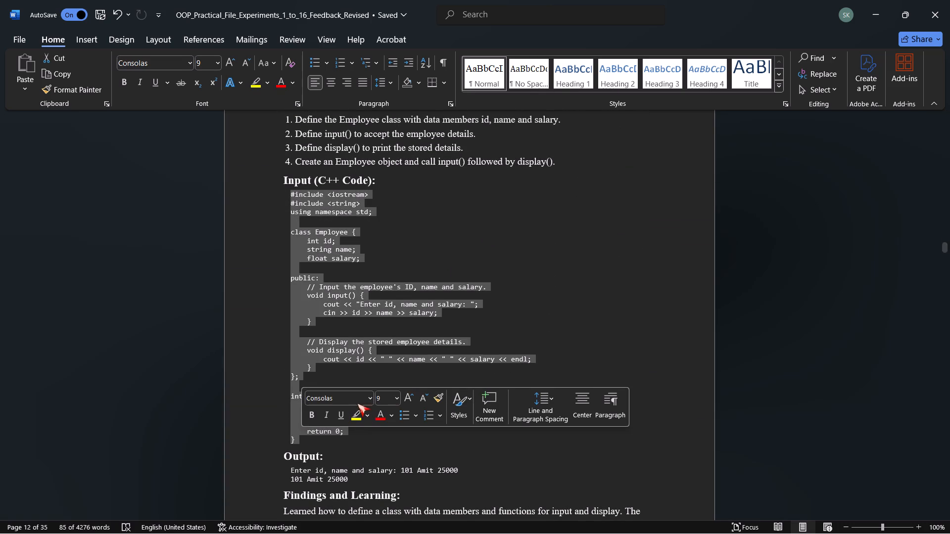
pyautogui.click(354, 396)
pyautogui.write('times new roman')
pyautogui.click(398, 395)
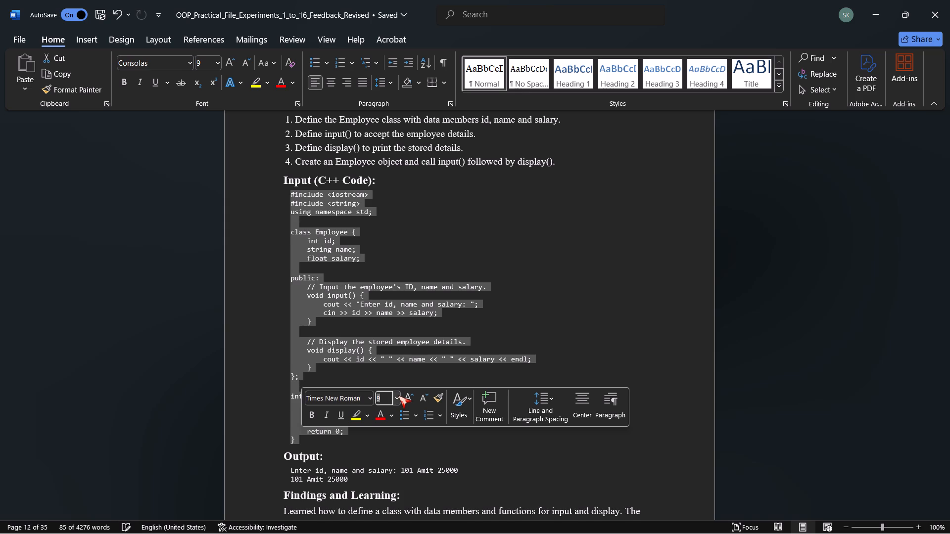
pyautogui.write('10')
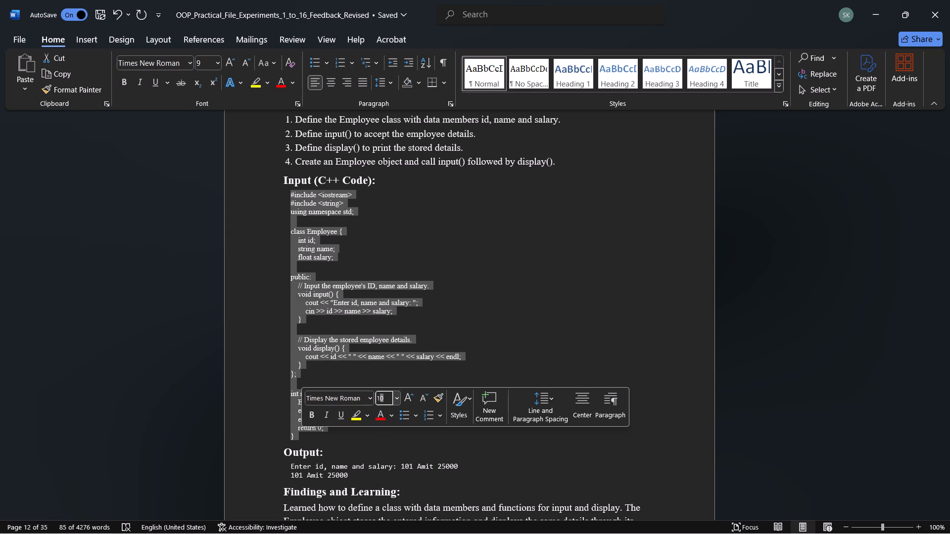
pyautogui.press('Return')
pyautogui.click(542, 298)
# Set the two output lines of Experiment 4 to Times New Roman at size 10.
pyautogui.scroll(-1, 542, 298)
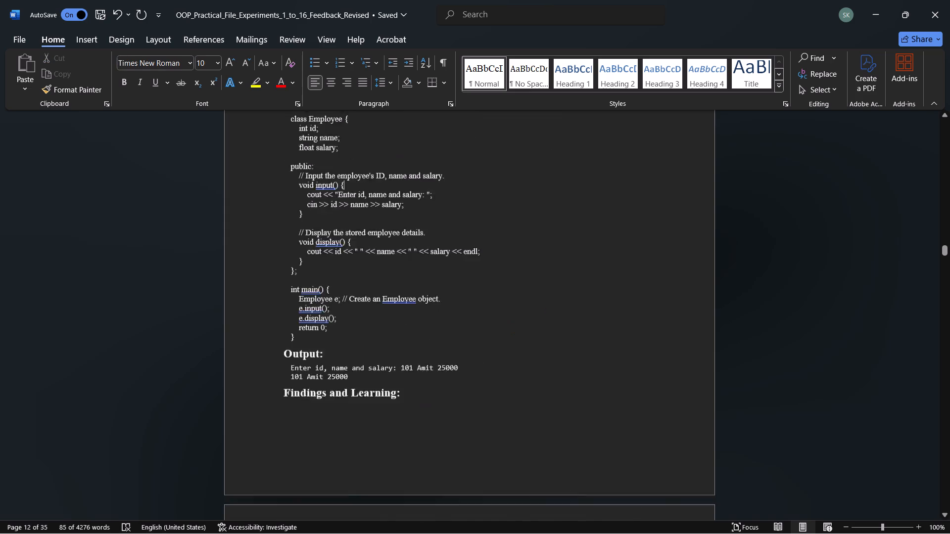
pyautogui.scroll(-1, 542, 298)
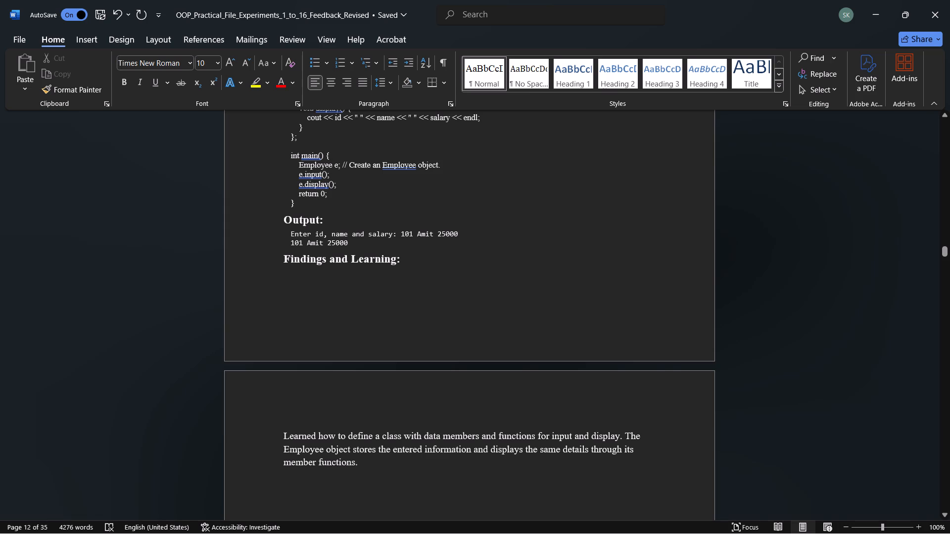
pyautogui.moveTo(292, 231); pyautogui.dragTo(358, 244)
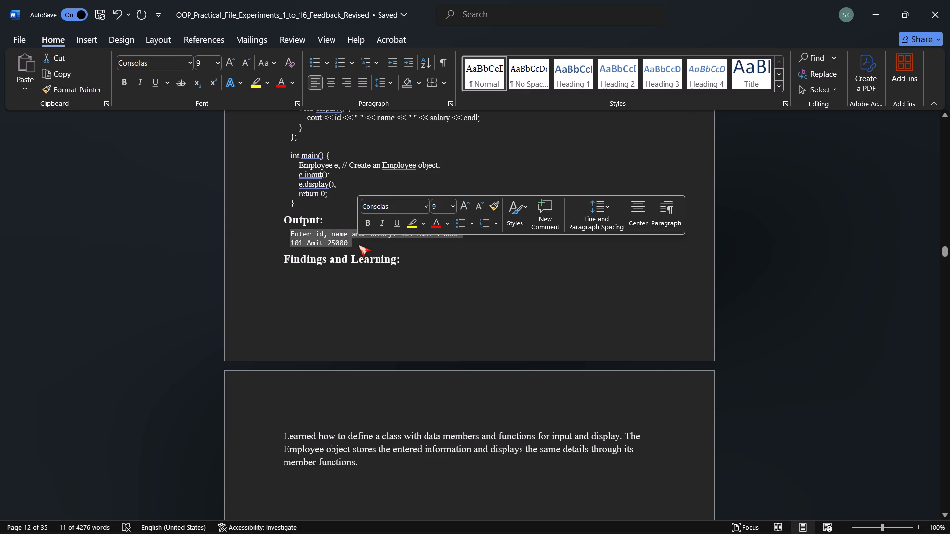
pyautogui.click(393, 207)
pyautogui.write('times new roman')
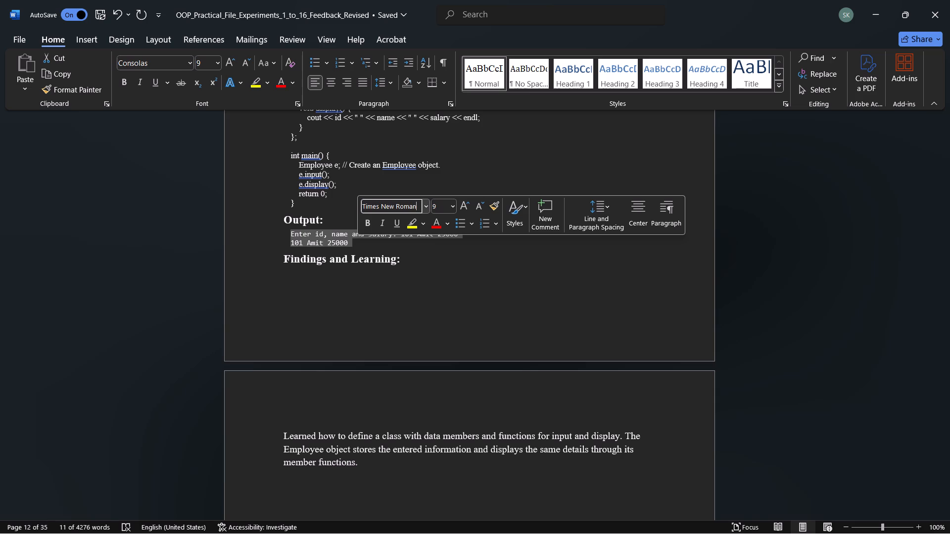
pyautogui.click(449, 203)
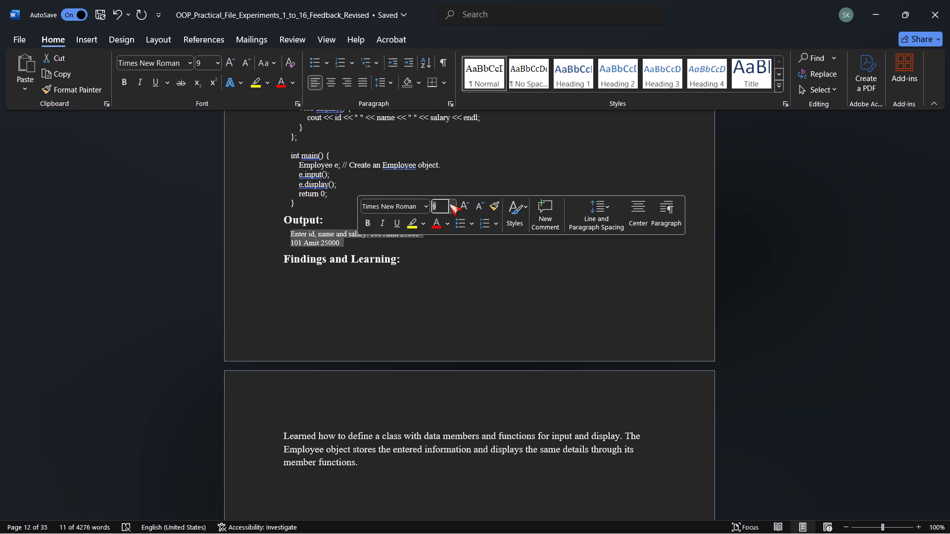
pyautogui.write('10')
pyautogui.press('Return')
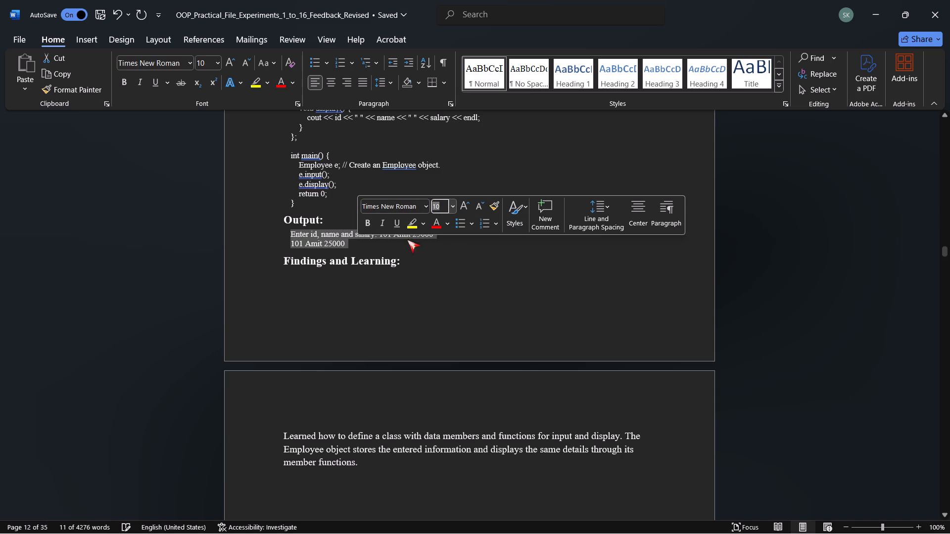
# Insert four blank lines after Experiment 4's output to move the Findings and Learning heading onto the following page.
pyautogui.click(355, 246)
pyautogui.press('Return')
pyautogui.press('Return')
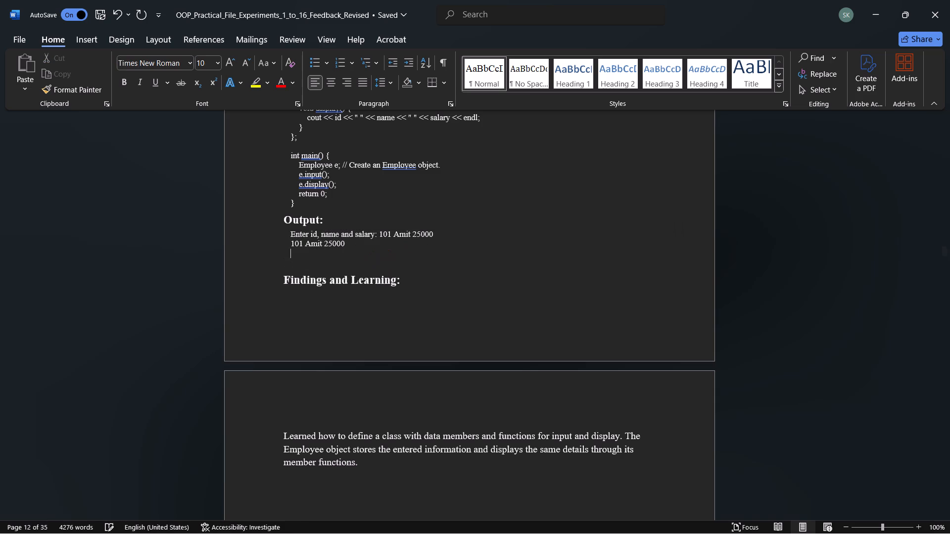
pyautogui.press('Return')
pyautogui.press('Return')
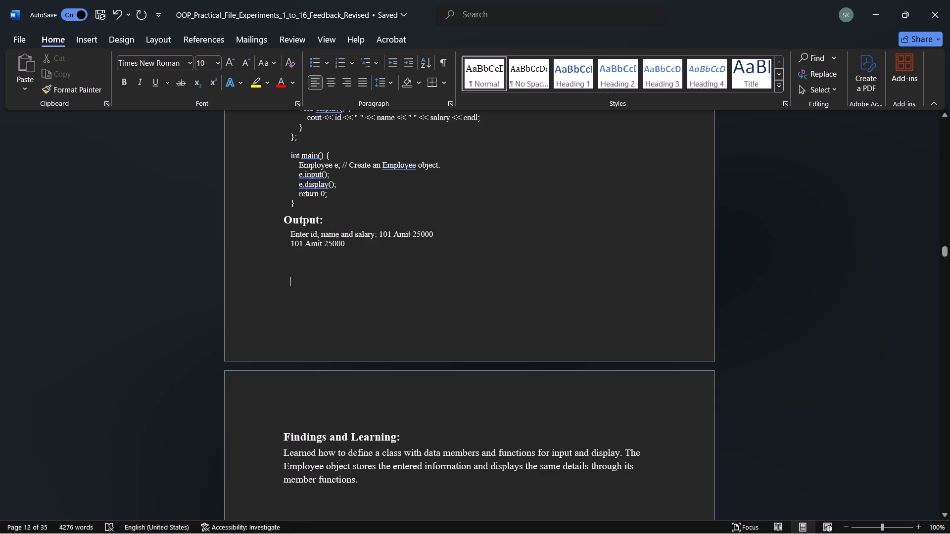
# Review the fonts and page breaks of Experiments 3 and 4, comparing their code blocks and Output sections.
pyautogui.scroll(3, 348, 224)
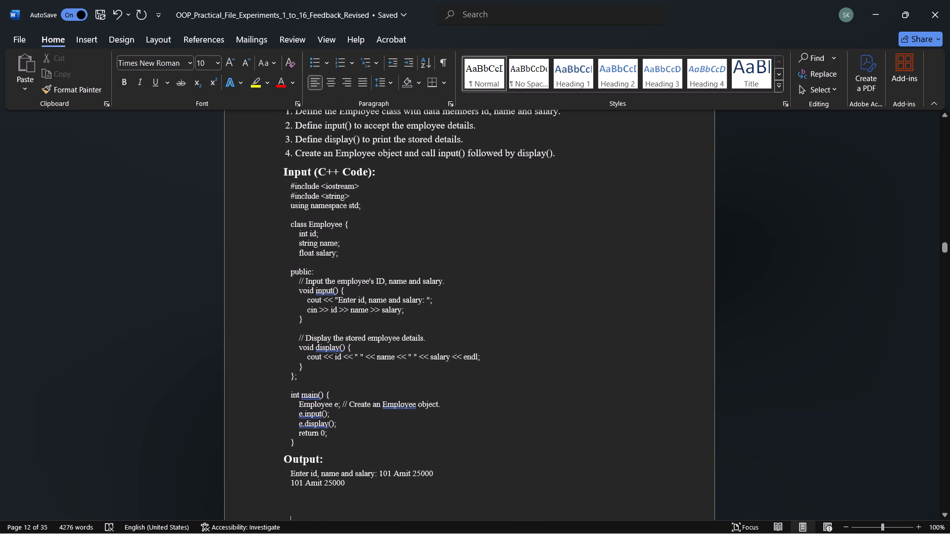
pyautogui.scroll(2, 348, 224)
pyautogui.scroll(-1, 348, 224)
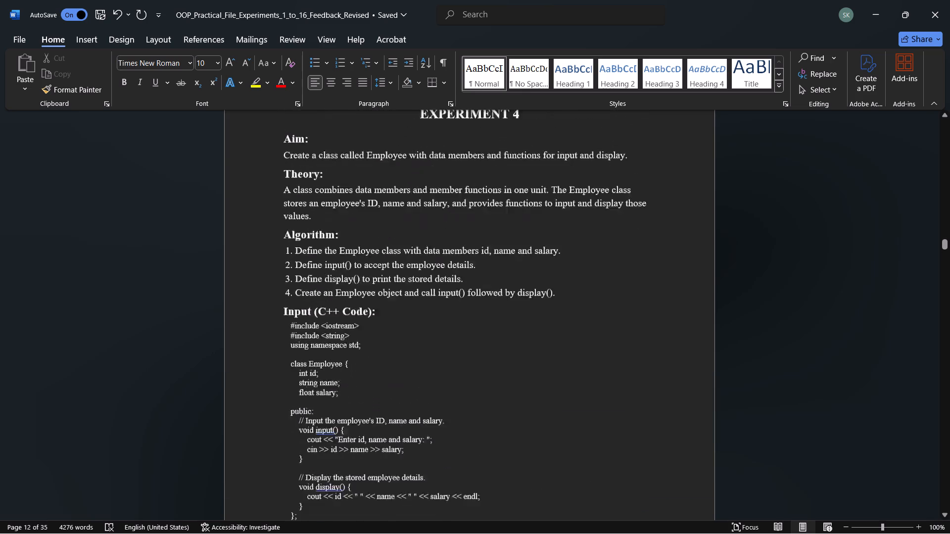
pyautogui.scroll(-3, 348, 224)
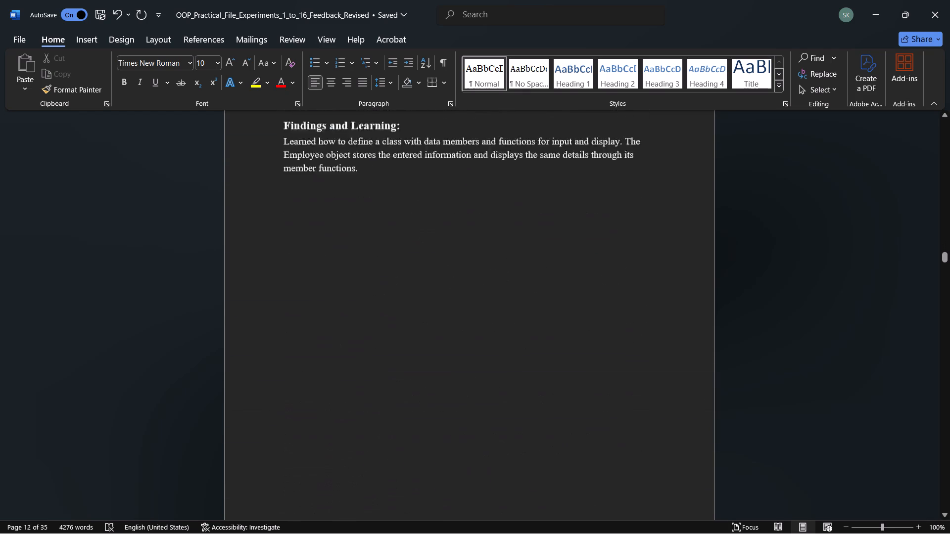
pyautogui.scroll(-1, 348, 224)
pyautogui.scroll(7, 348, 224)
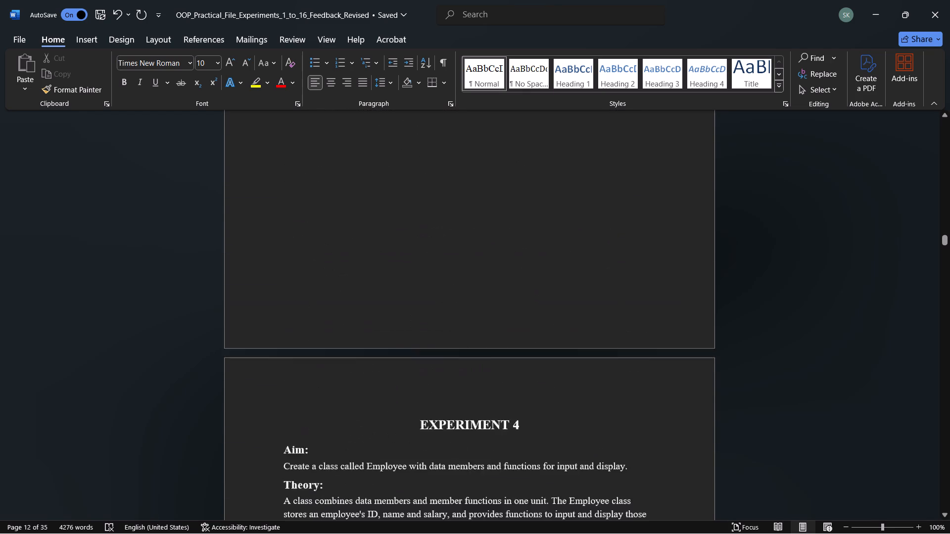
pyautogui.scroll(7, 348, 224)
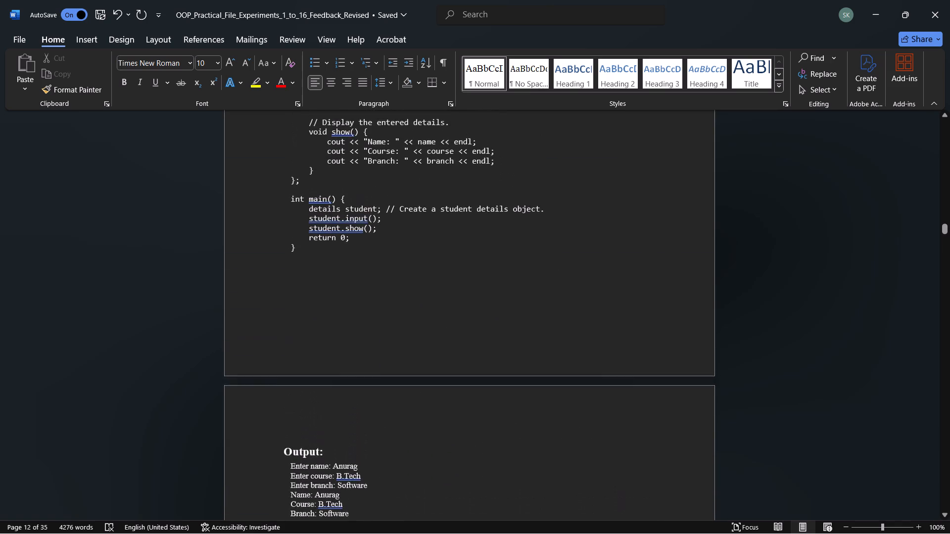
pyautogui.scroll(4, 348, 224)
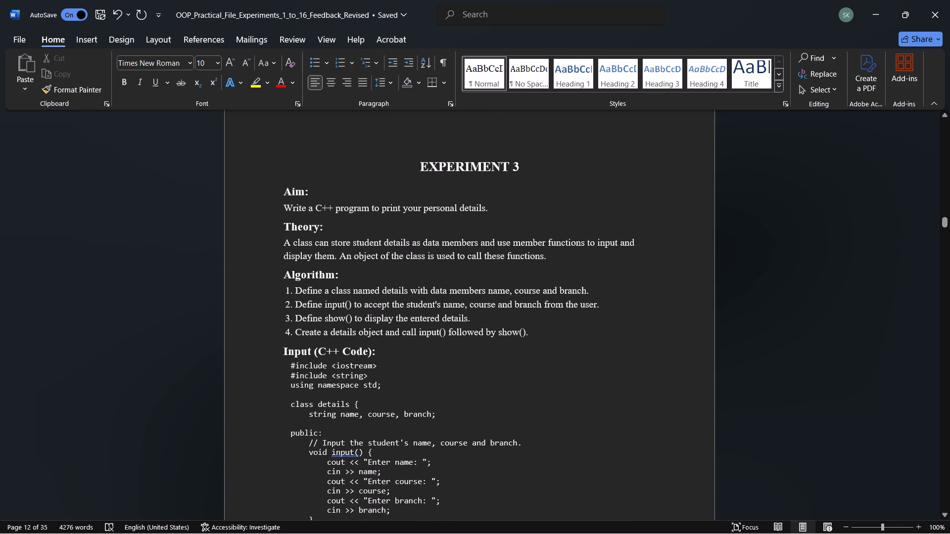
pyautogui.hscroll(1, 348, 224)
pyautogui.scroll(-1, 348, 224)
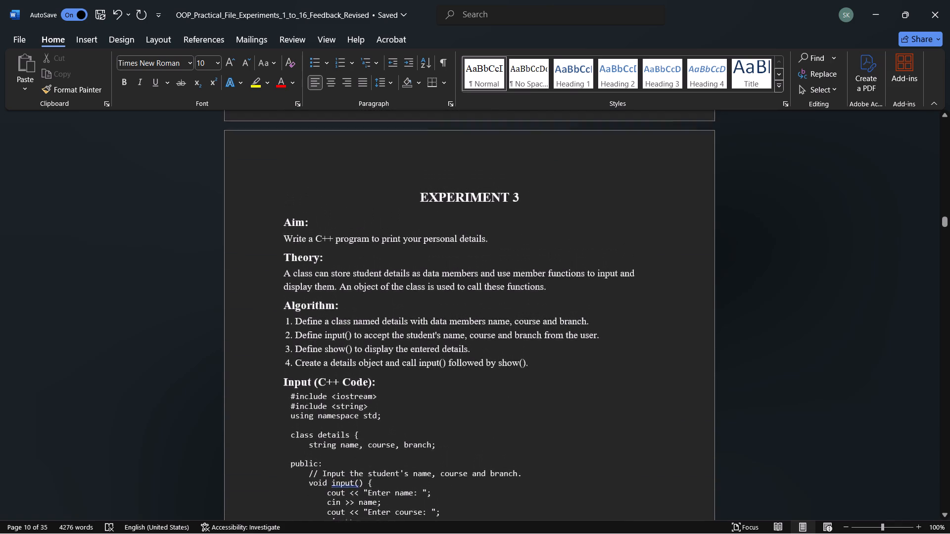
pyautogui.scroll(-6, 348, 224)
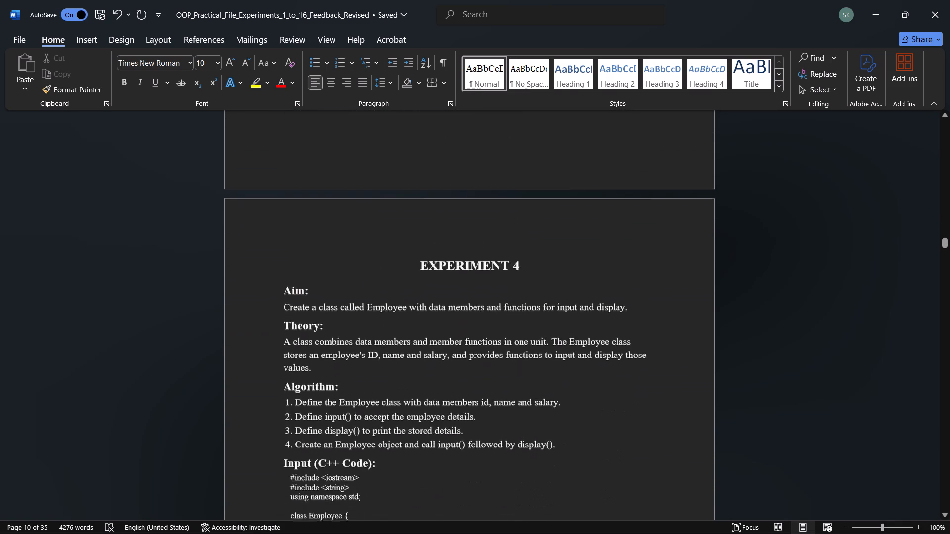
pyautogui.scroll(-3, 348, 224)
pyautogui.scroll(3, 348, 224)
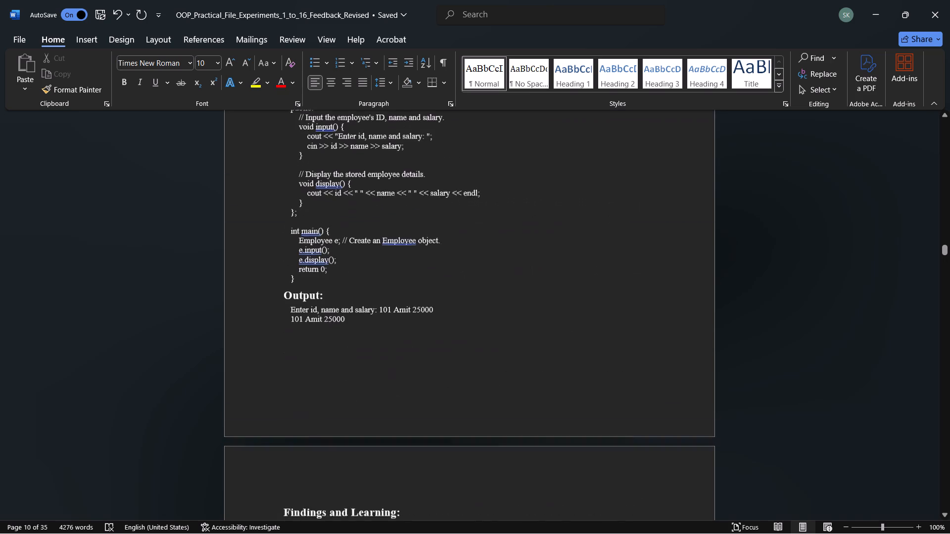
# Set Experiment 5's whole C++ code block to Times New Roman at size 10.
pyautogui.scroll(1, 348, 224)
pyautogui.click(332, 326)
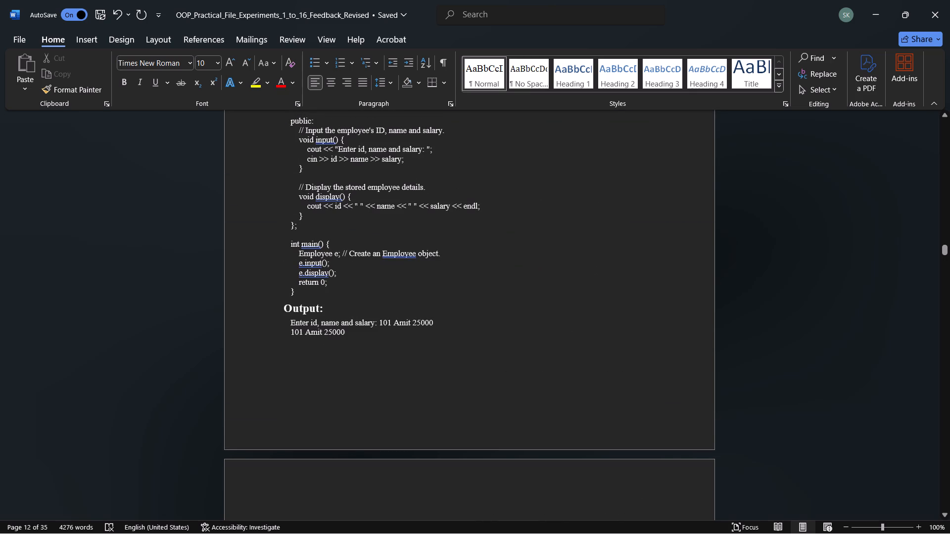
pyautogui.scroll(-8, 348, 338)
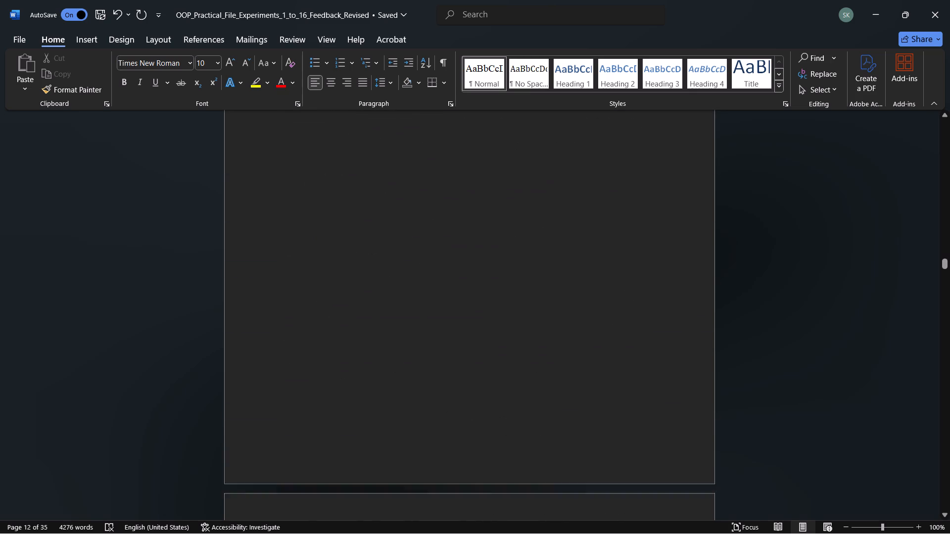
pyautogui.scroll(-4, 348, 338)
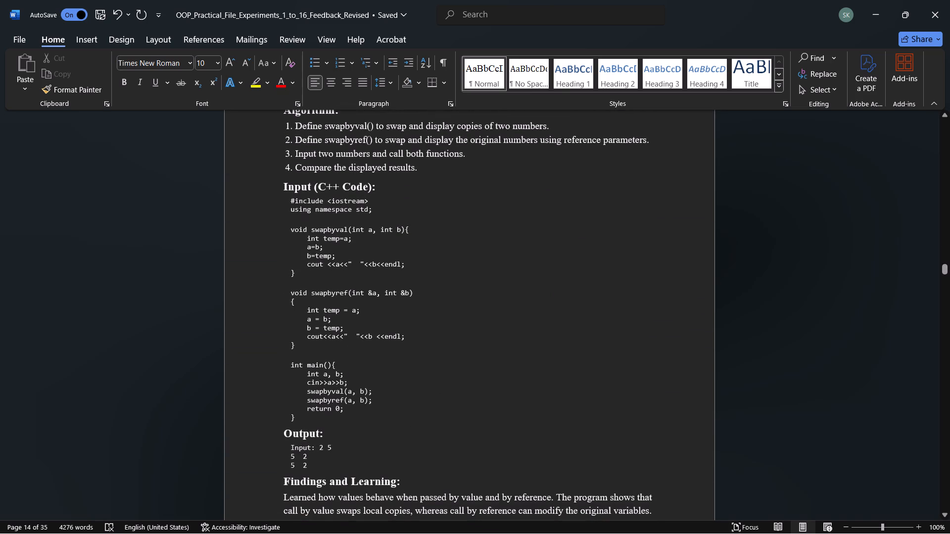
pyautogui.moveTo(290, 200); pyautogui.dragTo(304, 411)
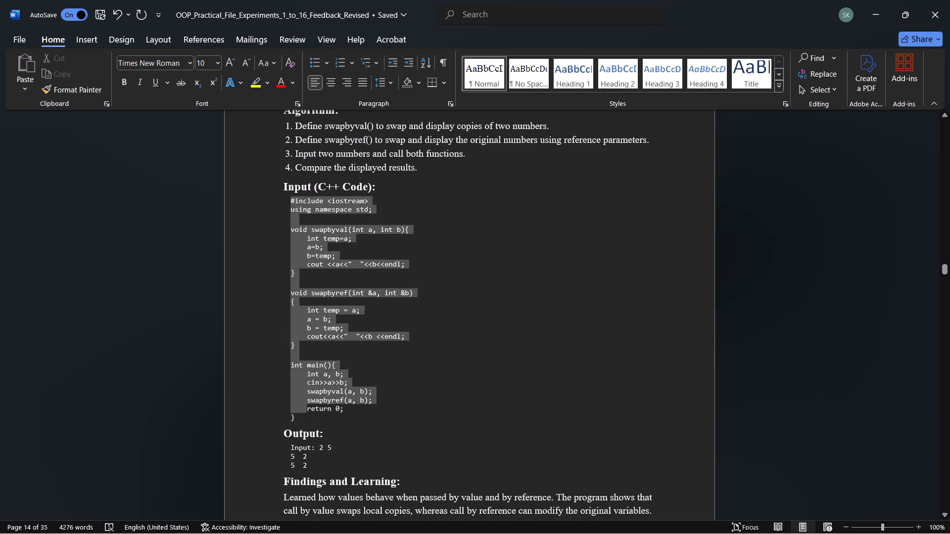
pyautogui.moveTo(304, 411); pyautogui.dragTo(304, 417)
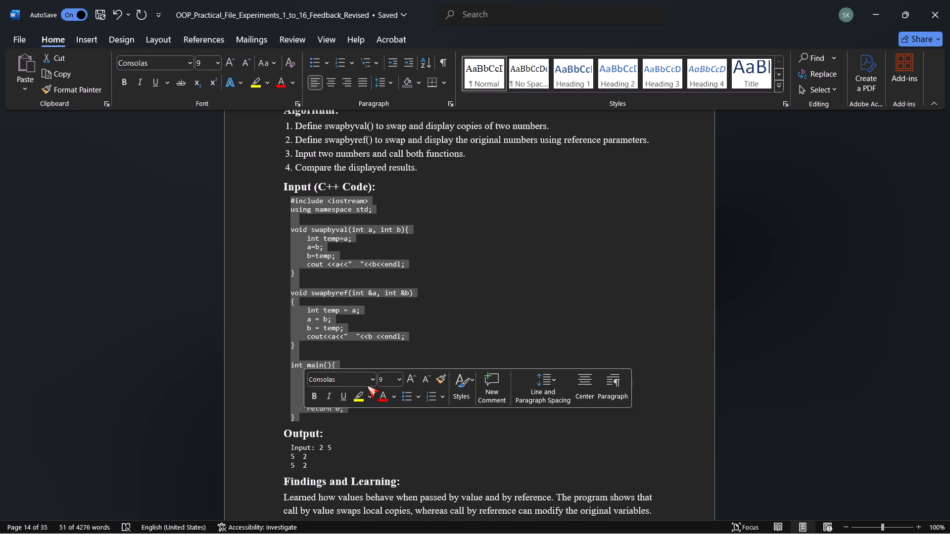
pyautogui.click(366, 381)
pyautogui.write('times new roman')
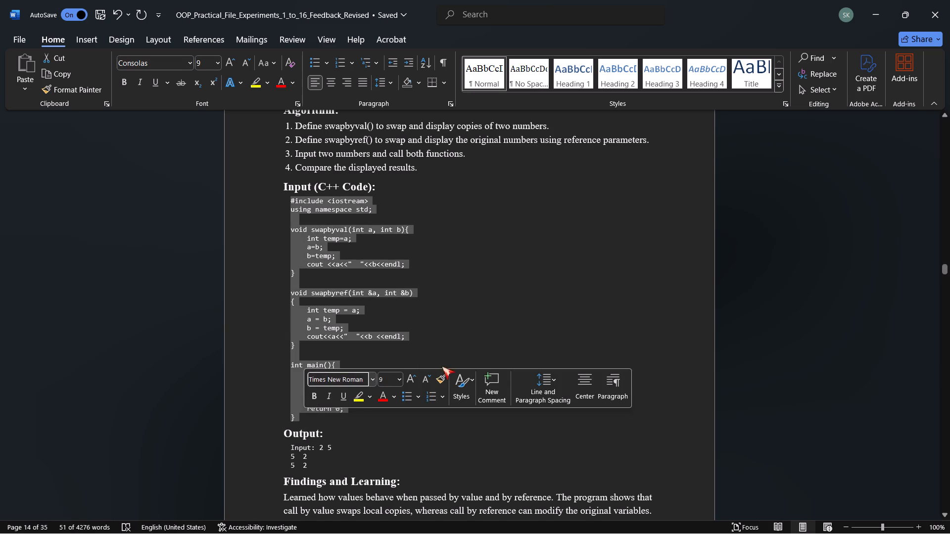
pyautogui.click(398, 378)
pyautogui.write('10')
pyautogui.press('Return')
pyautogui.click(509, 327)
# Set the three output lines of Experiment 5 to Times New Roman at size 10.
pyautogui.scroll(-1, 509, 327)
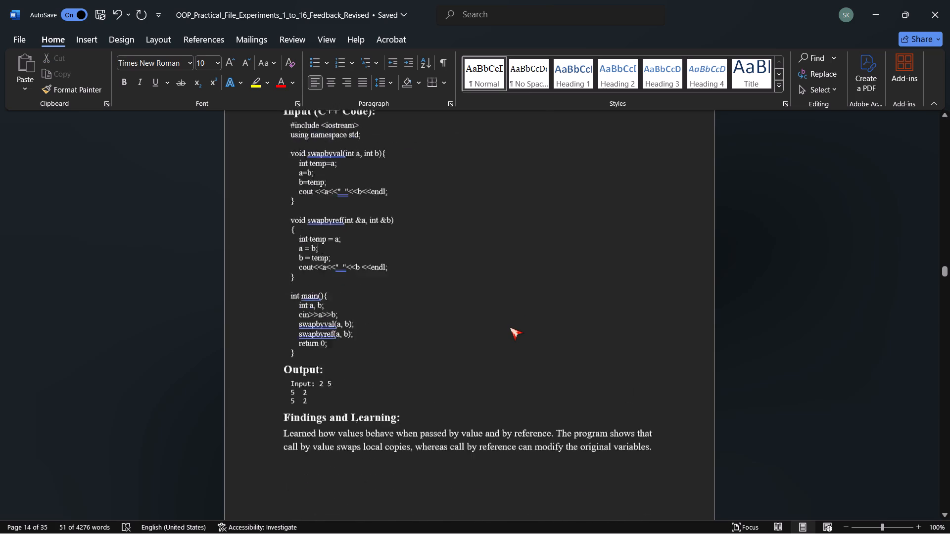
pyautogui.scroll(-1, 509, 327)
pyautogui.moveTo(290, 261); pyautogui.dragTo(311, 275)
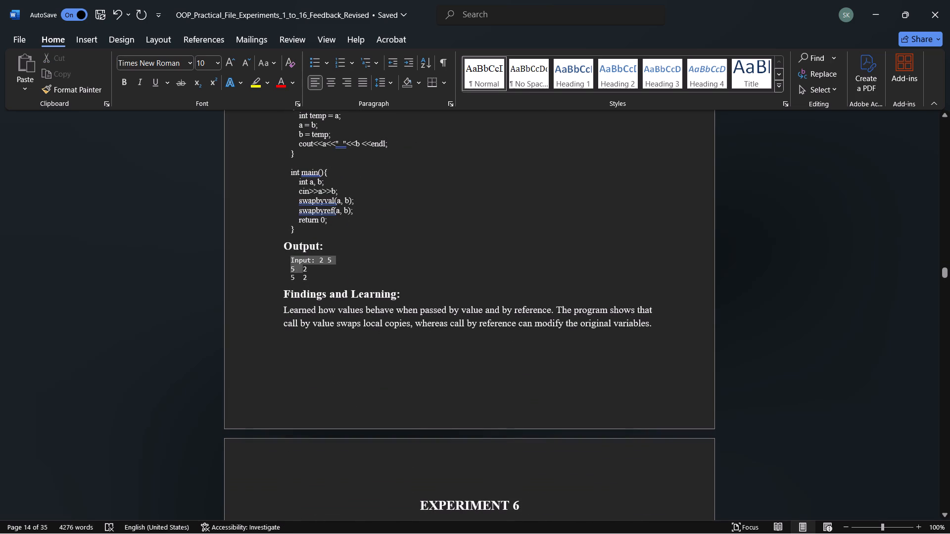
pyautogui.moveTo(311, 275); pyautogui.dragTo(314, 278)
pyautogui.click(360, 237)
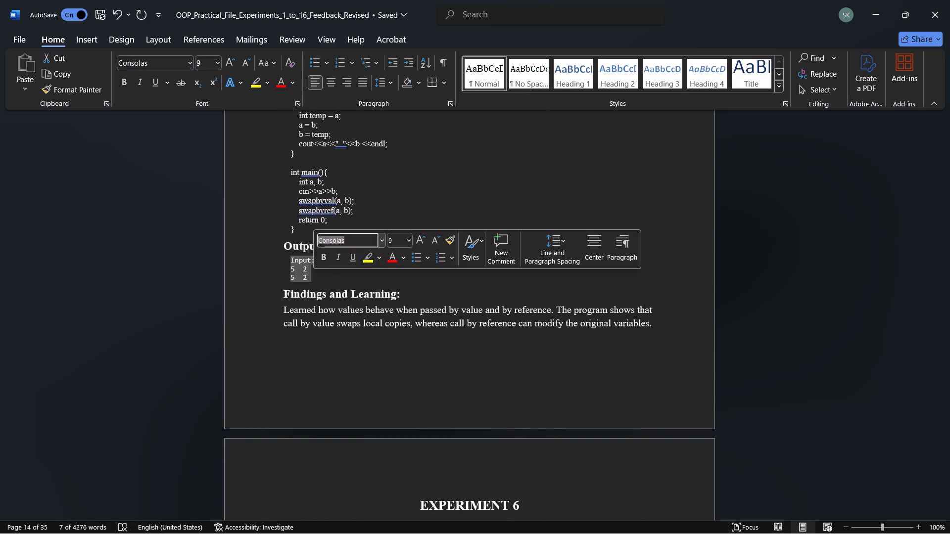
pyautogui.write('times')
pyautogui.press('space')
pyautogui.write('new rma')
pyautogui.press('BackSpace')
pyautogui.press('BackSpace')
pyautogui.write('oman')
pyautogui.click(407, 239)
pyautogui.write('10')
pyautogui.press('Return')
pyautogui.click(471, 284)
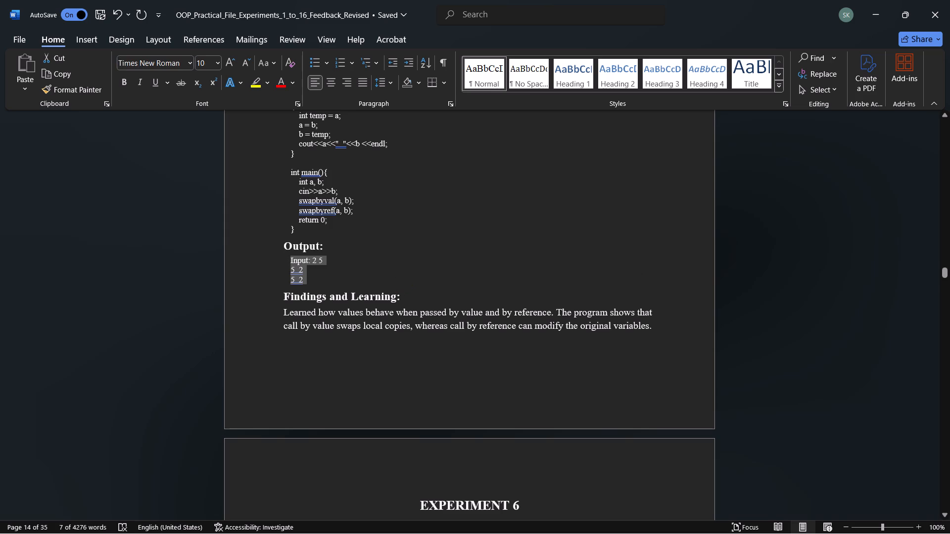
pyautogui.click(310, 197)
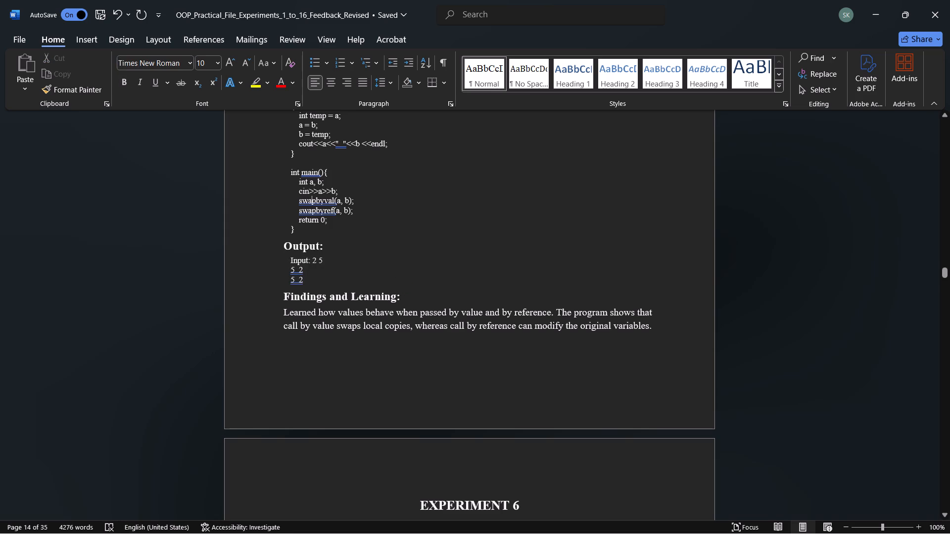
pyautogui.click(428, 220)
# Set Experiment 6's whole C++ code block and its three output lines to Times New Roman at size 10.
pyautogui.scroll(-6, 428, 220)
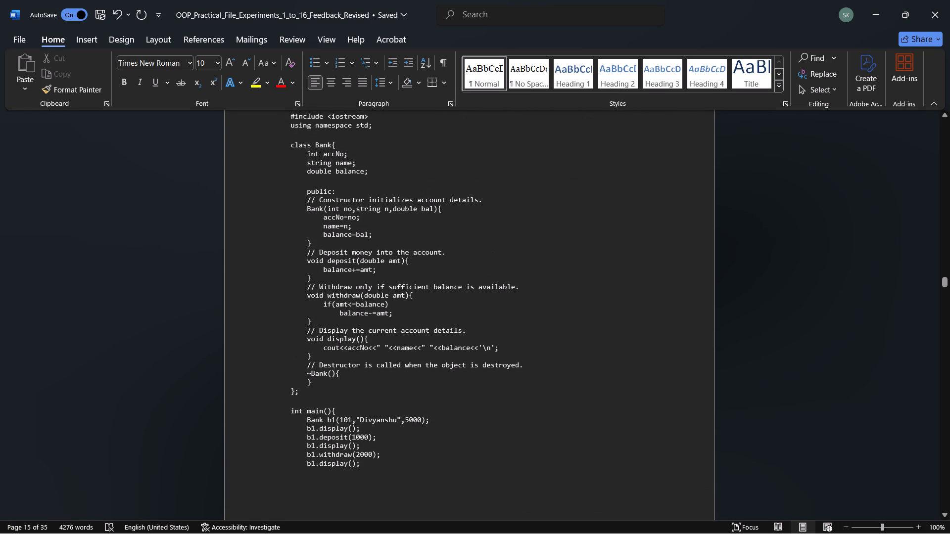
pyautogui.scroll(1, 294, 165)
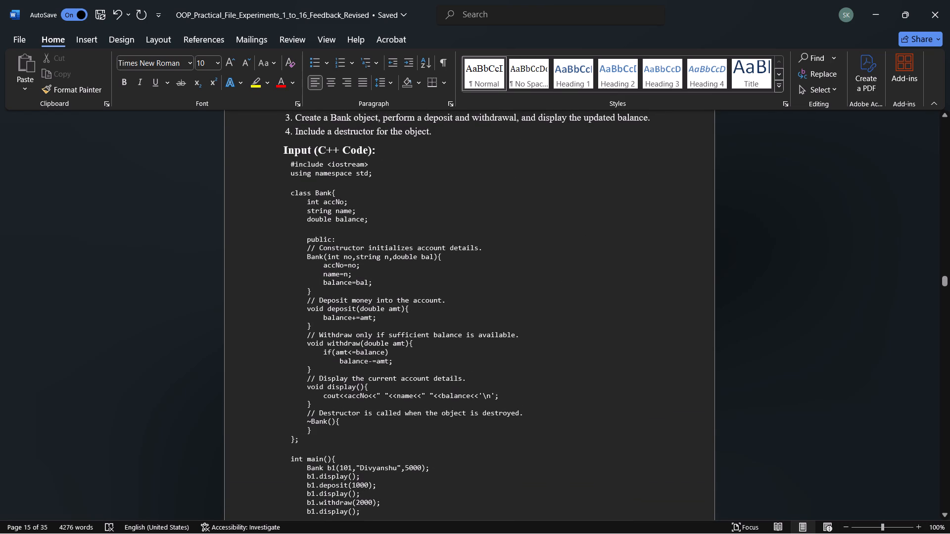
pyautogui.moveTo(289, 164); pyautogui.dragTo(373, 493)
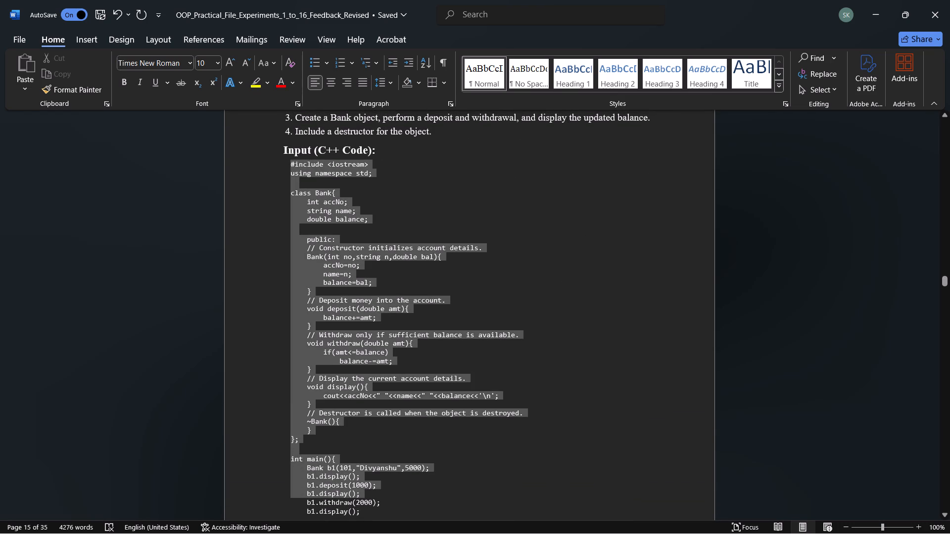
pyautogui.moveTo(373, 493); pyautogui.dragTo(378, 511)
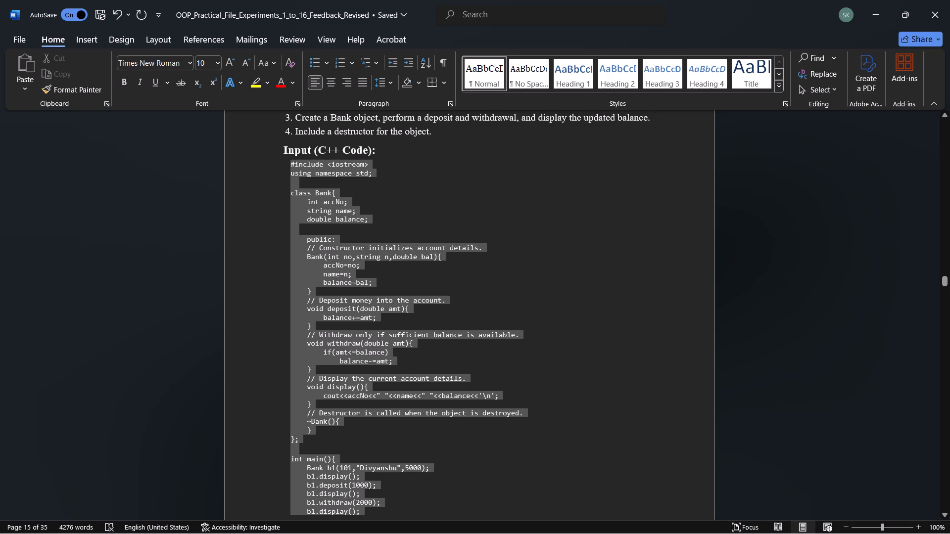
pyautogui.moveTo(378, 511); pyautogui.dragTo(399, 512)
pyautogui.scroll(-1, 399, 512)
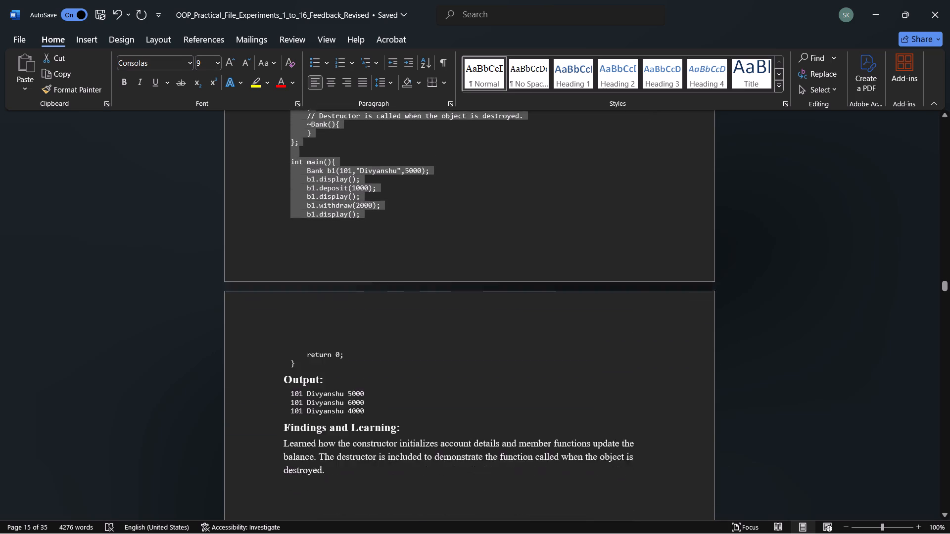
pyautogui.scroll(-2, 399, 512)
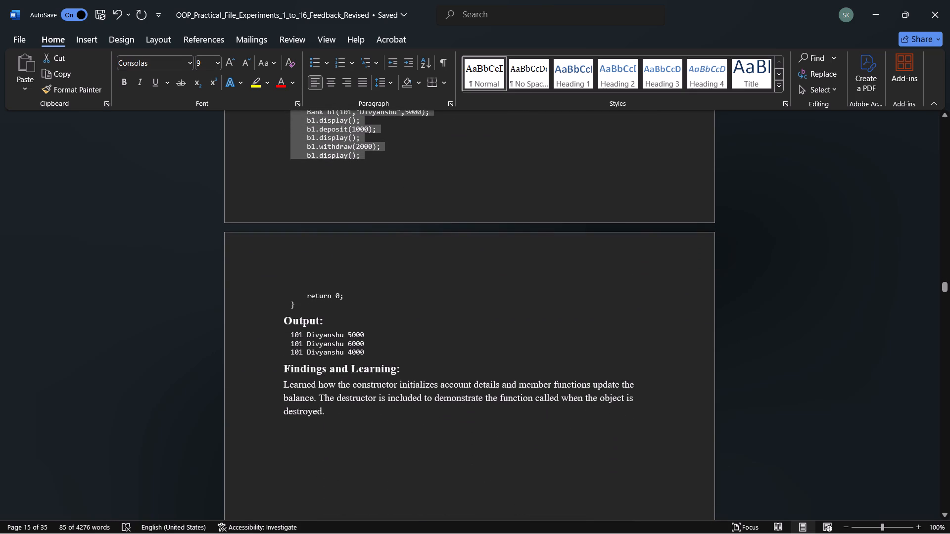
pyautogui.keyDown('ctrl'); pyautogui.moveTo(304, 296); pyautogui.dragTo(310, 303); pyautogui.keyUp('ctrl')
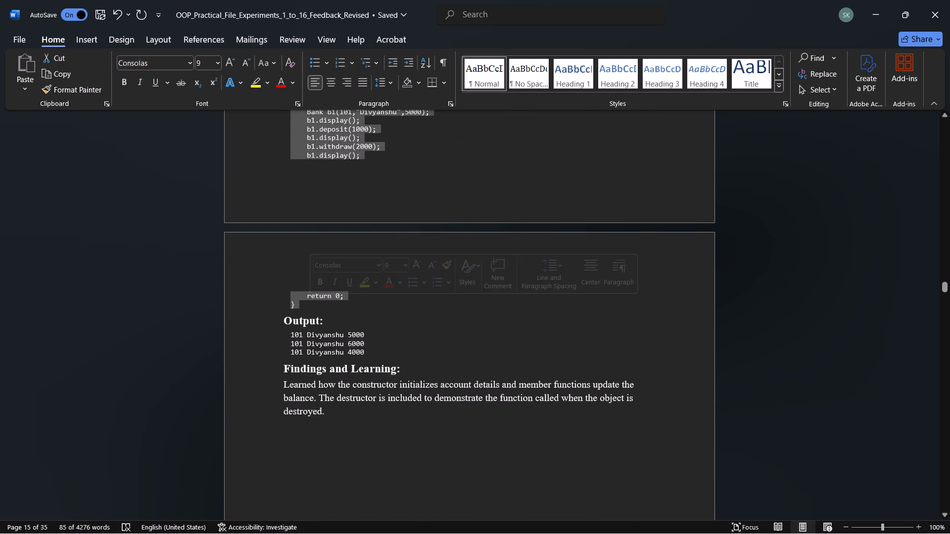
pyautogui.keyDown('ctrl'); pyautogui.moveTo(291, 334); pyautogui.dragTo(364, 354); pyautogui.keyUp('ctrl')
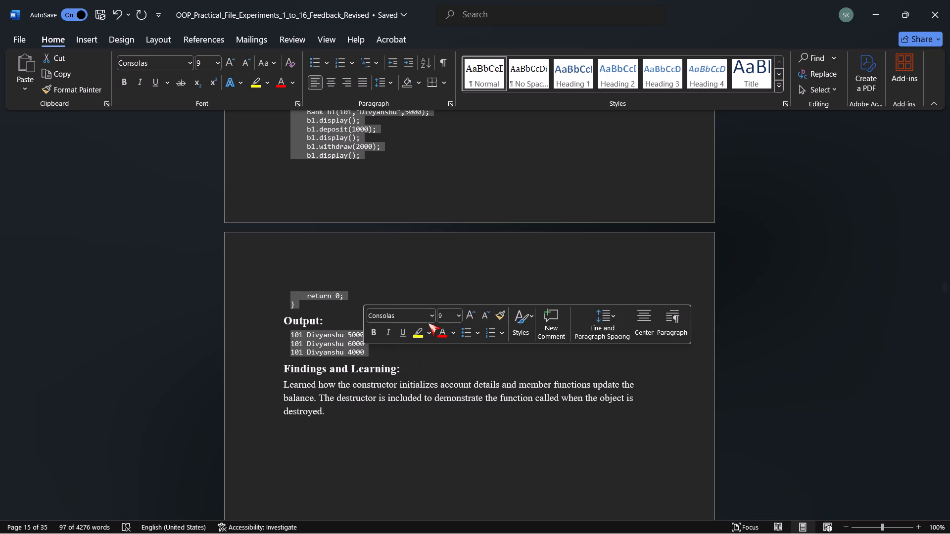
pyautogui.click(429, 316)
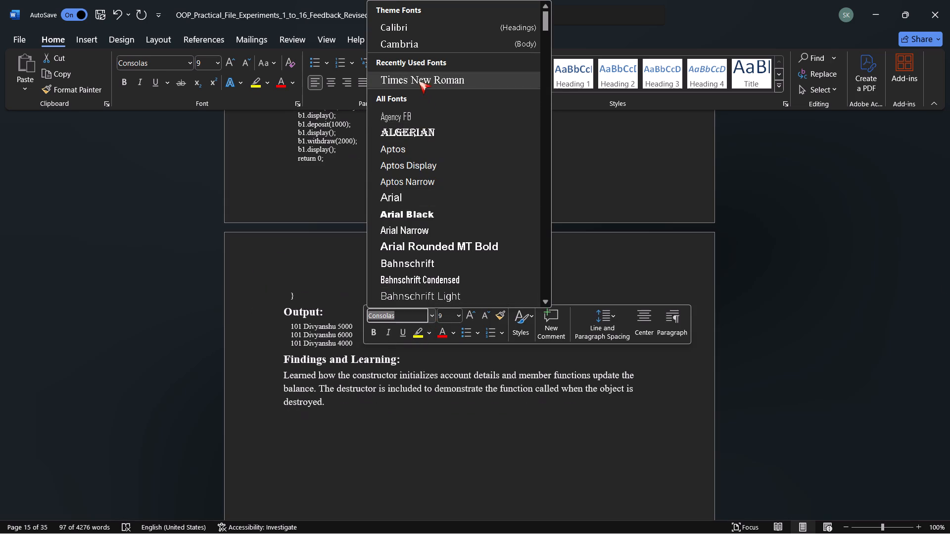
pyautogui.click(418, 79)
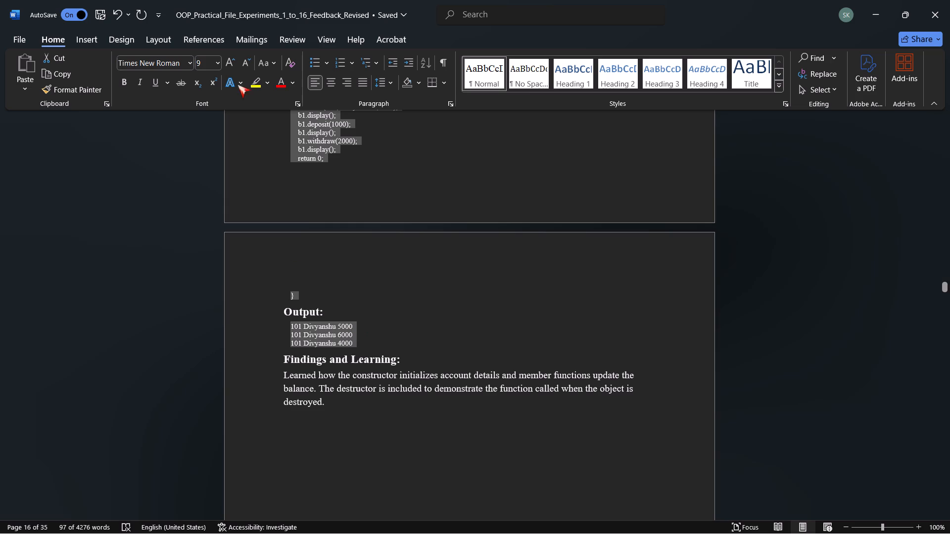
pyautogui.click(216, 63)
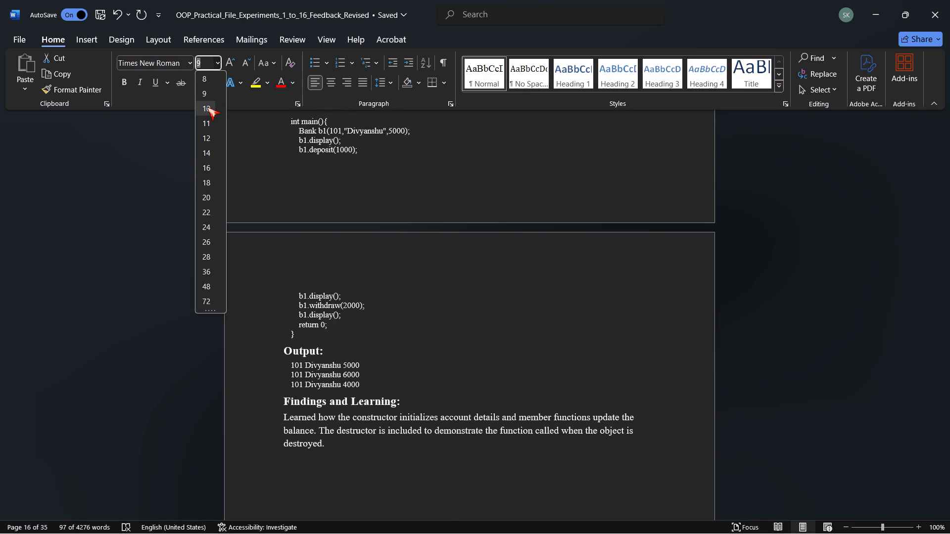
pyautogui.click(207, 107)
pyautogui.click(466, 275)
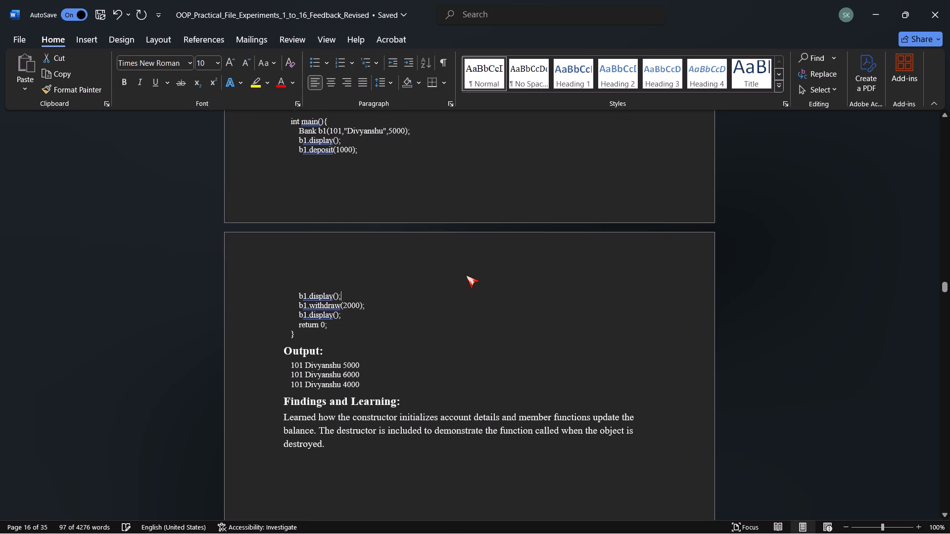
# Replace the account holder's name with Anurag in the Bank b1 object declaration of Experiment 6's main function.
pyautogui.scroll(3, 378, 209)
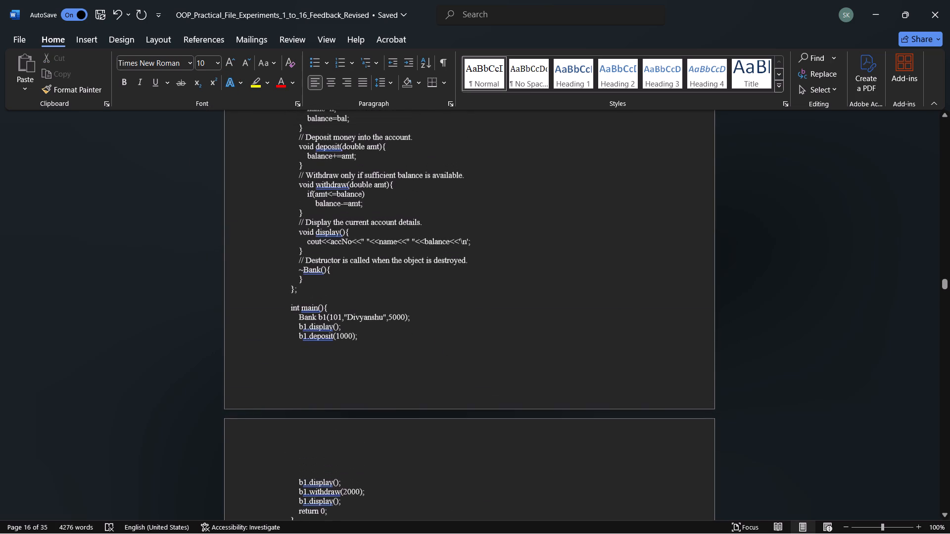
pyautogui.scroll(1, 378, 209)
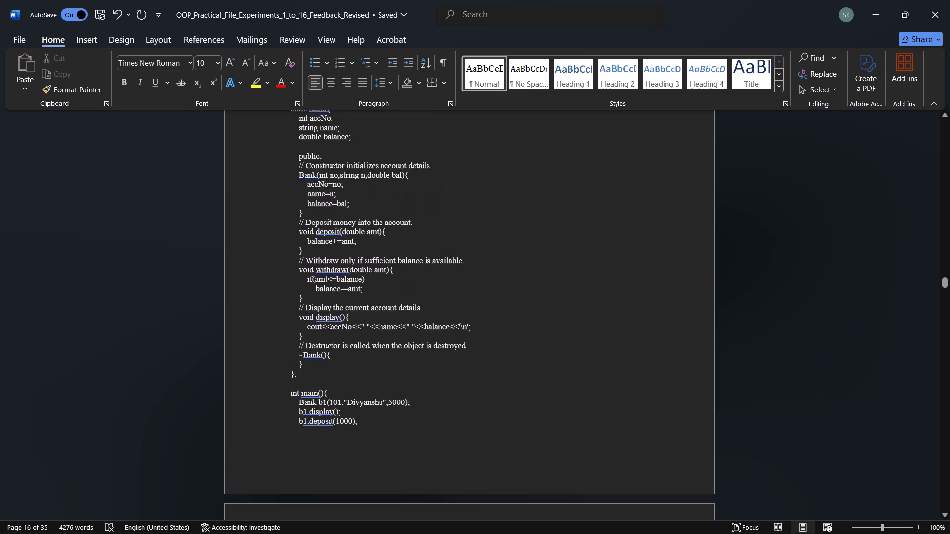
pyautogui.scroll(2, 378, 209)
pyautogui.hscroll(1, 378, 209)
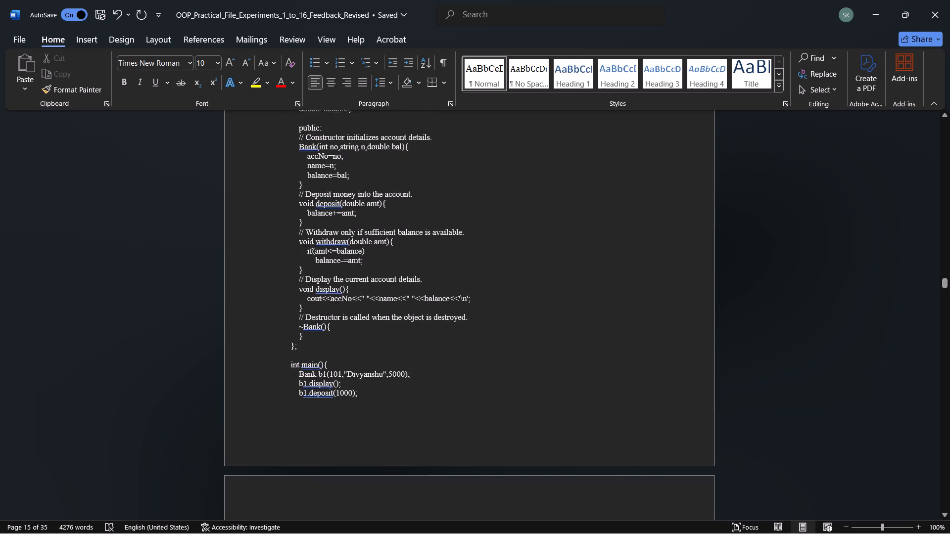
pyautogui.click(382, 368)
pyautogui.press('BackSpace')
pyautogui.press('BackSpace')
pyautogui.press('BackSpace')
pyautogui.press('BackSpace')
pyautogui.press('BackSpace')
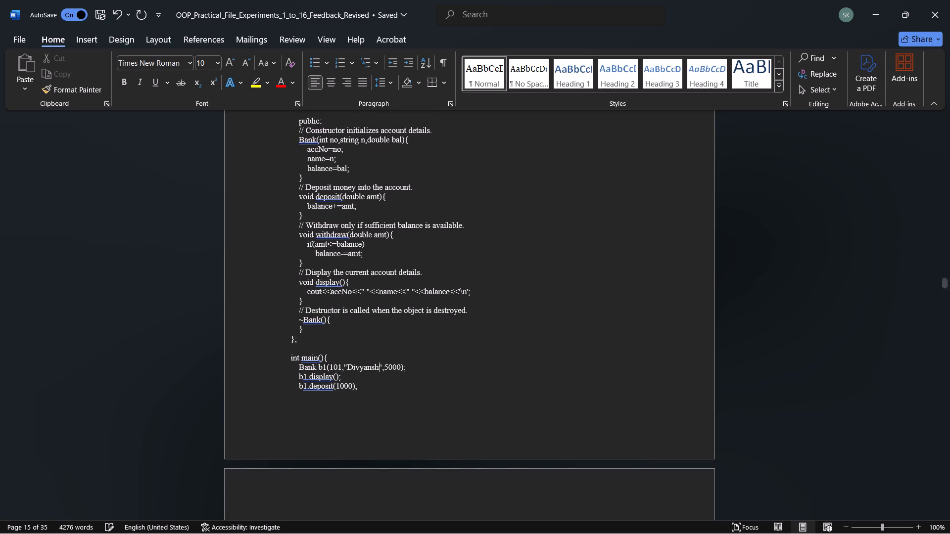
pyautogui.press('BackSpace')
pyautogui.press('BackSpace')
pyautogui.press('BackSpace')
pyautogui.press('BackSpace')
# Replace the name in the first output line of Experiment 6 with Anurag.
pyautogui.scroll(-1, 382, 368)
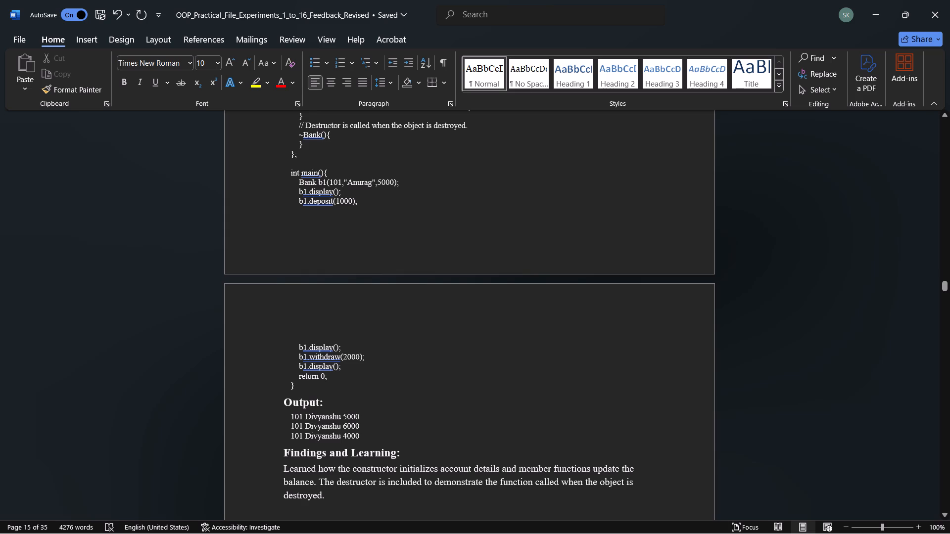
pyautogui.click(340, 416)
pyautogui.press('BackSpace')
pyautogui.press('BackSpace')
pyautogui.press('BackSpace')
pyautogui.press('BackSpace')
pyautogui.press('BackSpace')
pyautogui.press('BackSpace')
pyautogui.press('BackSpace')
pyautogui.press('BackSpace')
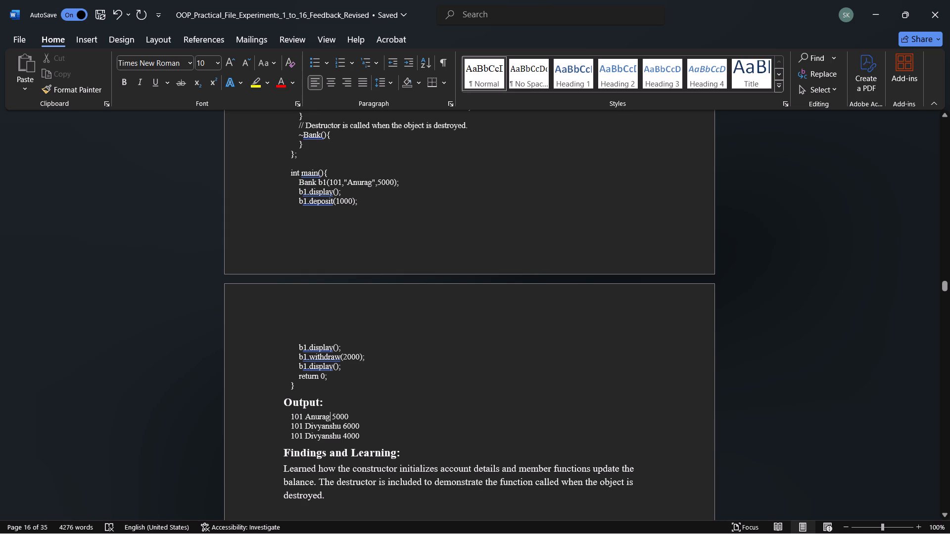
# Replace the name in the second output line of Experiment 6 with Anurag, keeping the first line's name spelled Anurag.
pyautogui.click(341, 426)
pyautogui.press('BackSpace')
pyautogui.press('BackSpace')
pyautogui.press('BackSpace')
pyautogui.click(326, 416)
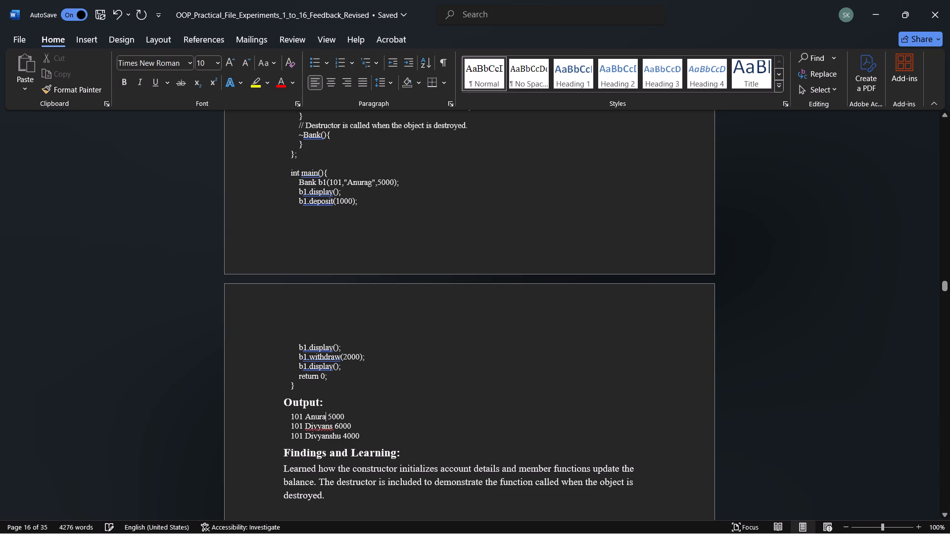
pyautogui.press('g')
pyautogui.click(334, 423)
pyautogui.press('Left')
pyautogui.press('BackSpace')
pyautogui.press('BackSpace')
pyautogui.press('BackSpace')
pyautogui.press('BackSpace')
pyautogui.press('BackSpace')
pyautogui.press('BackSpace')
pyautogui.press('BackSpace')
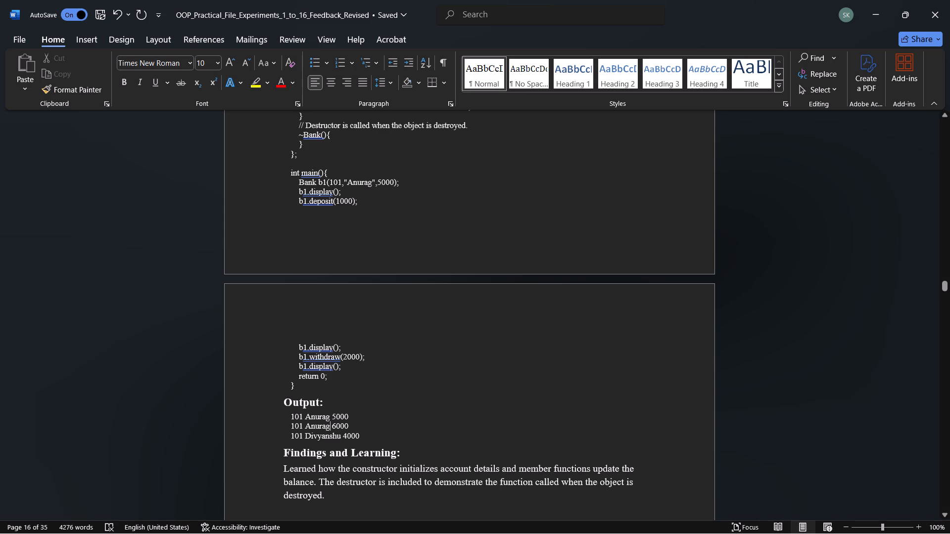
# Replace the name in the third output line of Experiment 6 with Anurag.
pyautogui.click(340, 438)
pyautogui.press('BackSpace')
pyautogui.press('BackSpace')
pyautogui.press('BackSpace')
pyautogui.press('BackSpace')
pyautogui.press('BackSpace')
pyautogui.press('BackSpace')
pyautogui.press('BackSpace')
pyautogui.press('BackSpace')
pyautogui.press('BackSpace')
# Look back through the code and output sections from the student details program to Experiment 6 to check their formatting and names.
pyautogui.scroll(11, 423, 293)
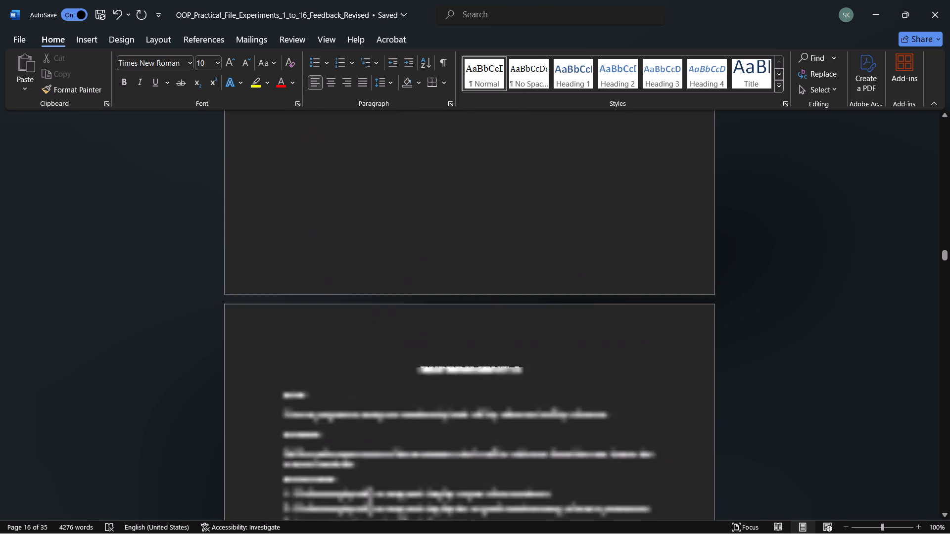
pyautogui.scroll(4, 423, 293)
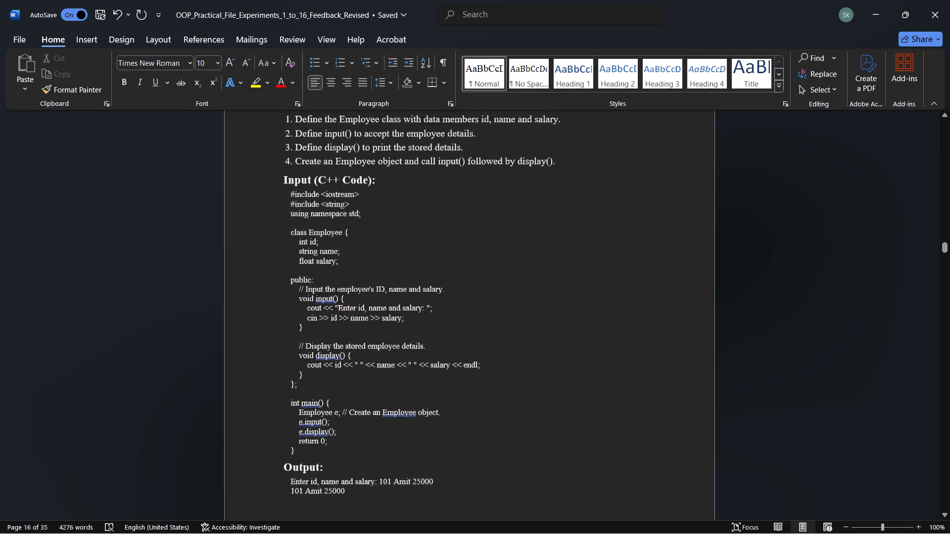
pyautogui.scroll(2, 423, 293)
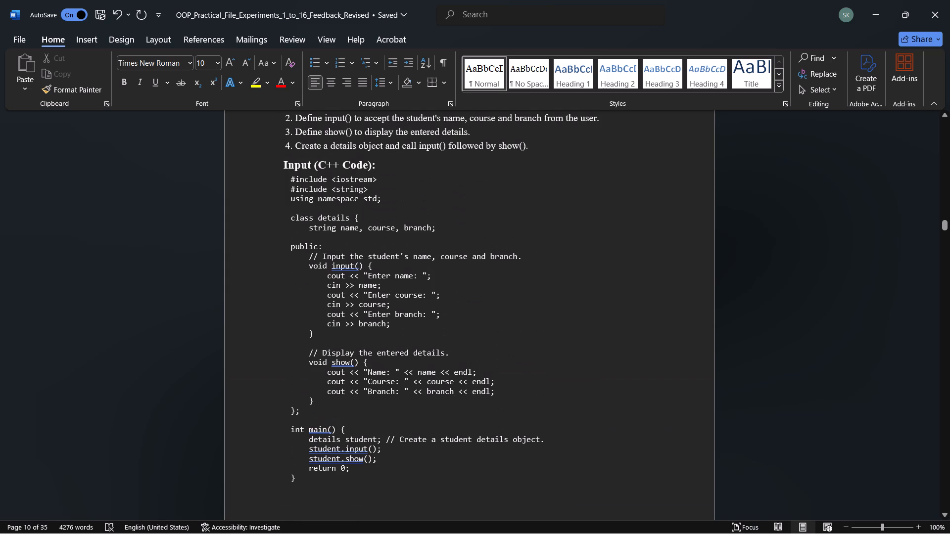
pyautogui.scroll(-8, 423, 293)
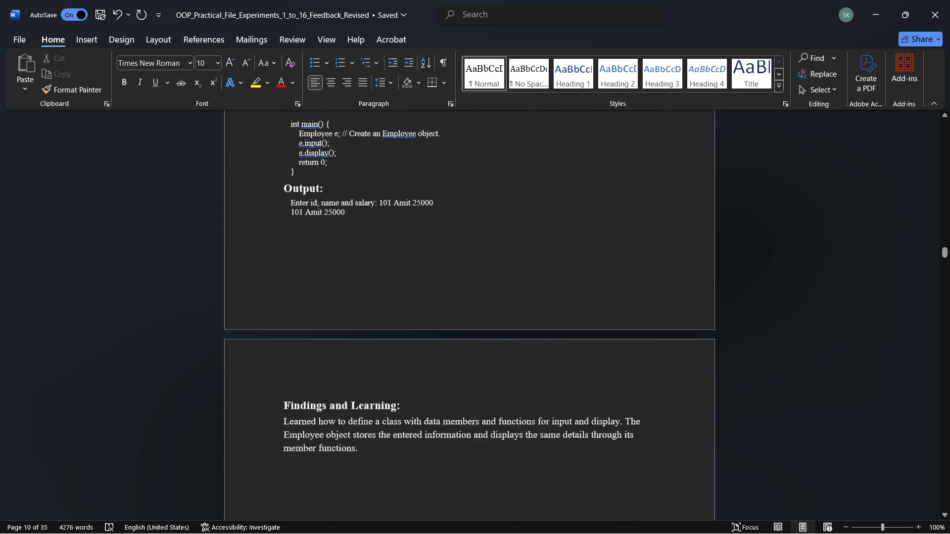
pyautogui.scroll(-9, 423, 293)
pyautogui.scroll(1, 423, 293)
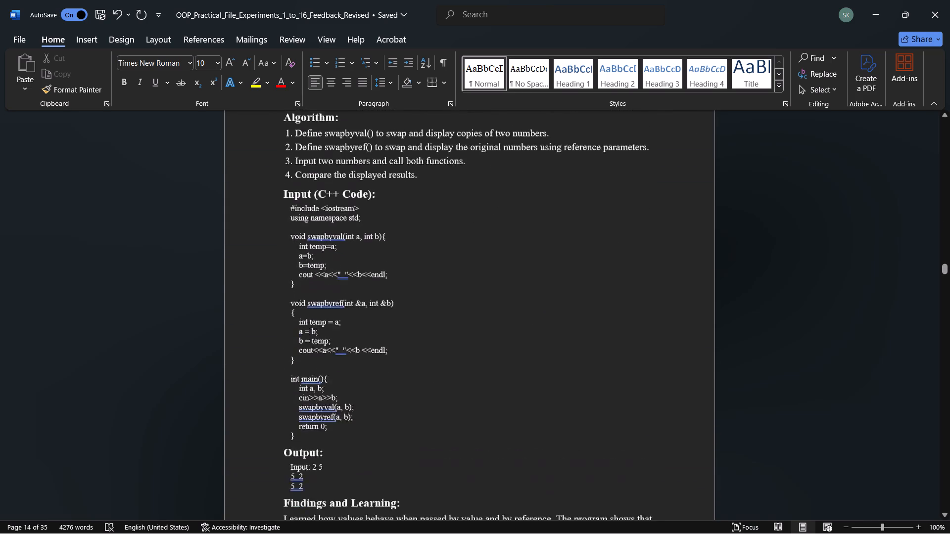
pyautogui.scroll(4, 423, 293)
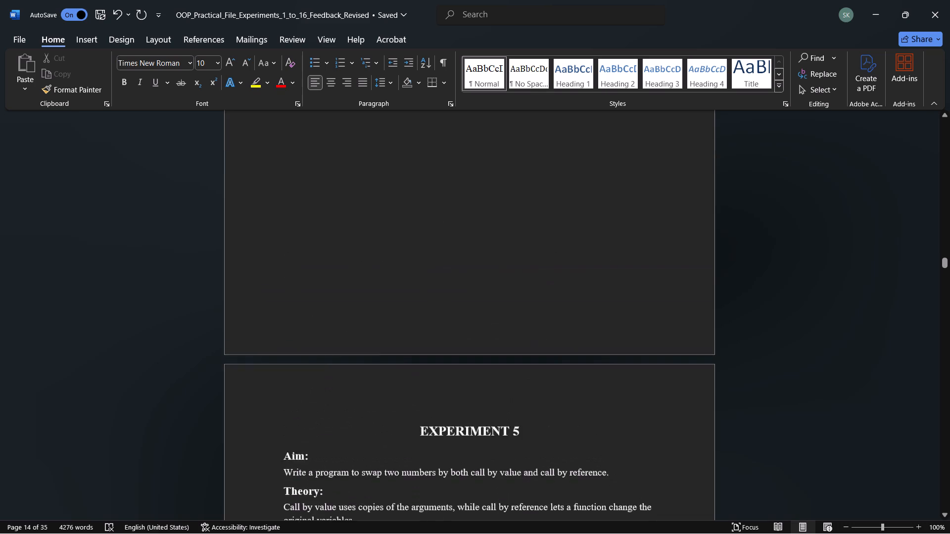
pyautogui.scroll(3, 423, 293)
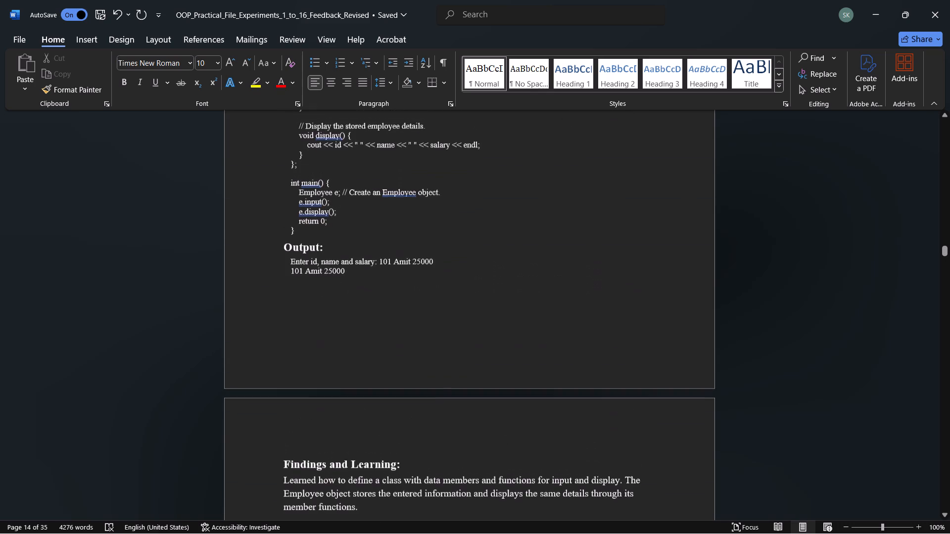
pyautogui.scroll(-1, 423, 293)
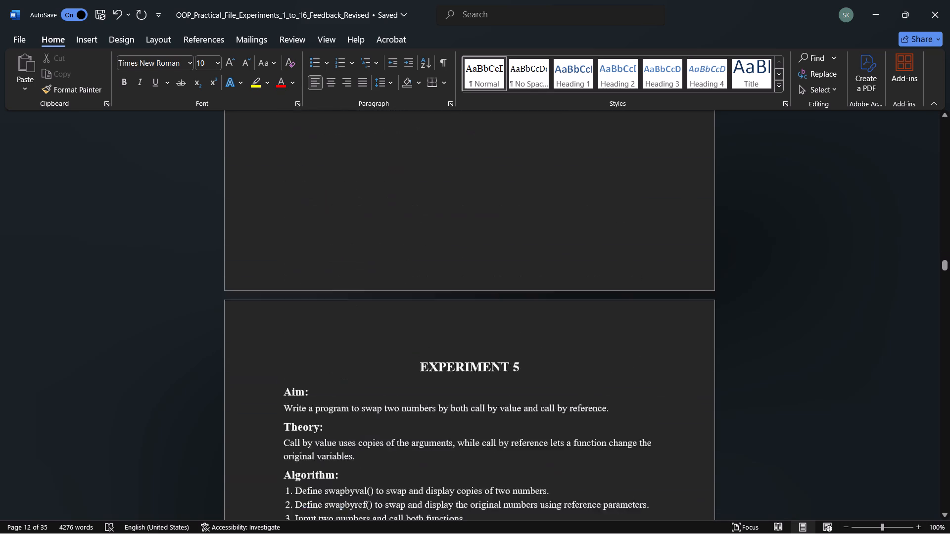
pyautogui.scroll(-4, 423, 293)
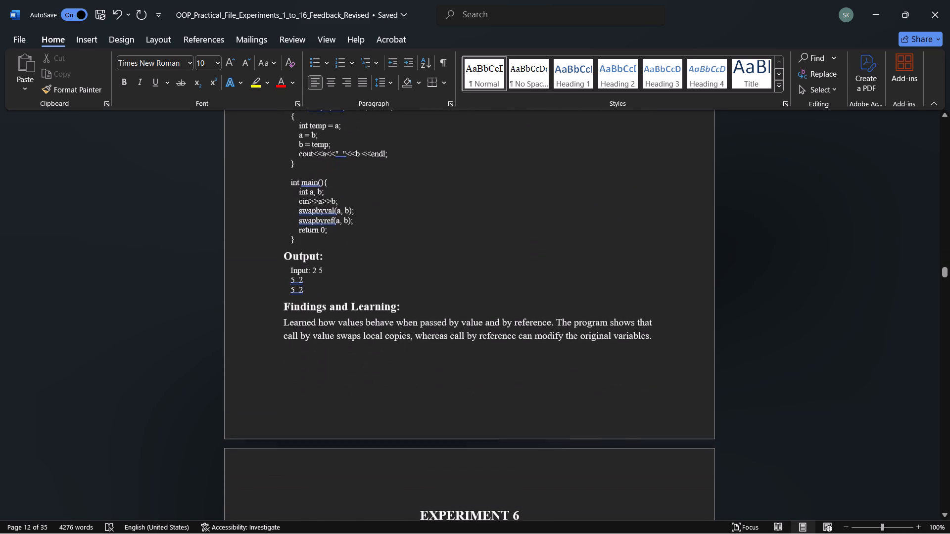
pyautogui.click(318, 273)
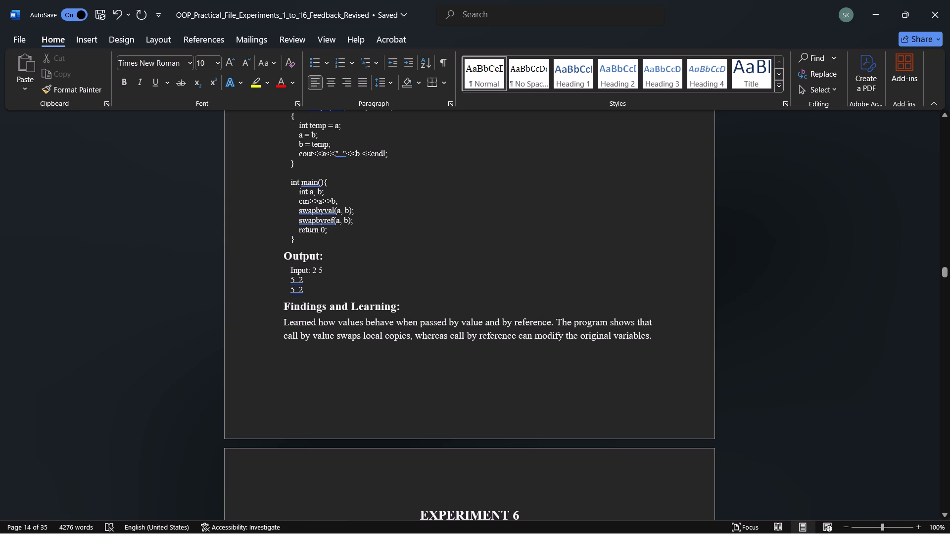
pyautogui.scroll(-7, 346, 291)
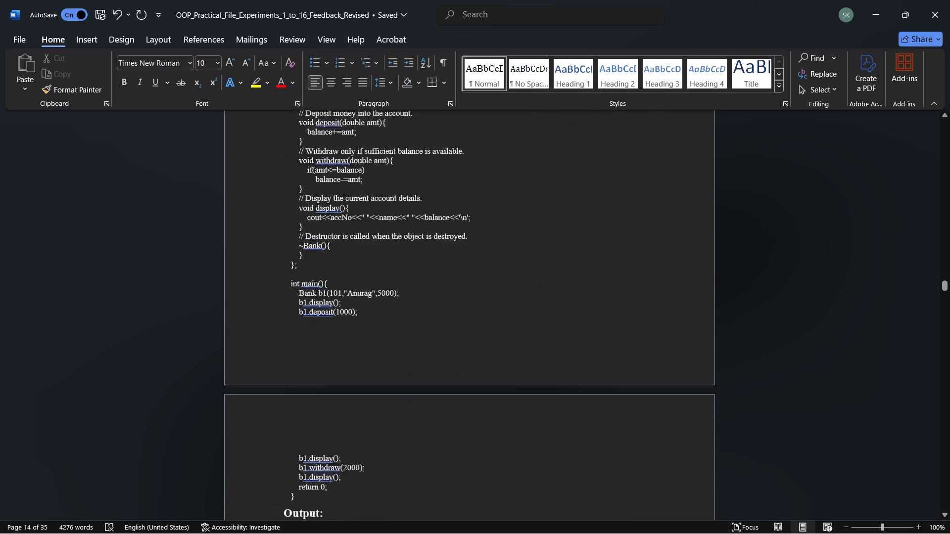
pyautogui.scroll(-1, 346, 291)
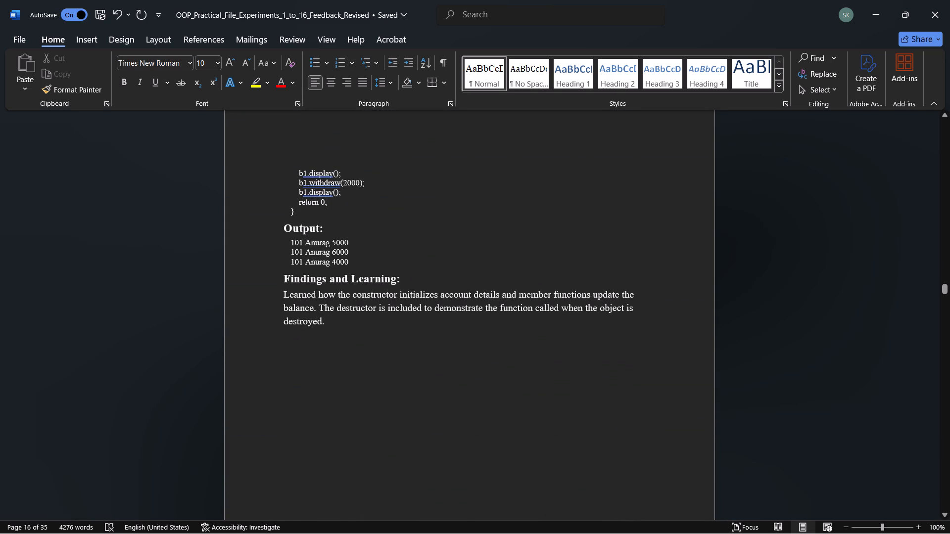
# Set the ClassA/ClassB friend function experiment's whole C++ code block and its two output lines to Times New Roman at size 10.
pyautogui.scroll(-11, 383, 274)
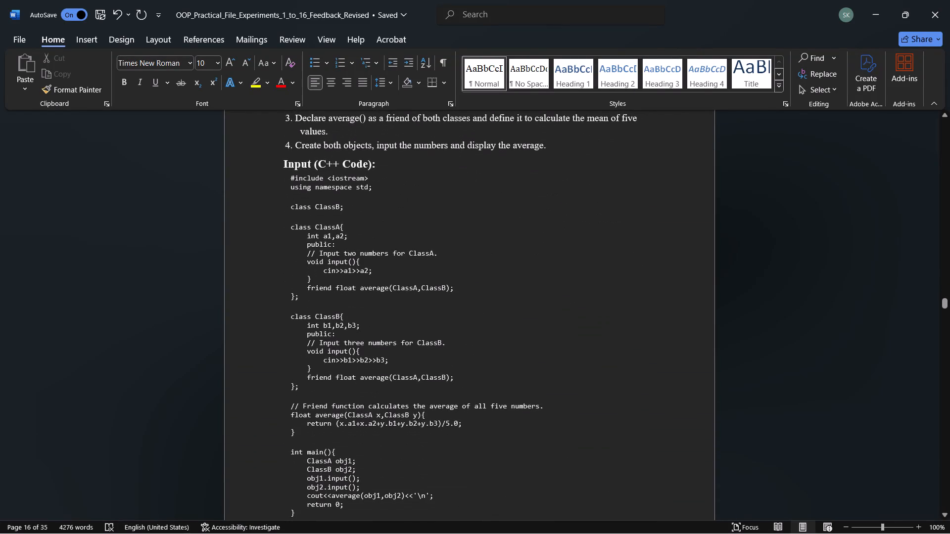
pyautogui.scroll(-1, 318, 237)
pyautogui.moveTo(290, 167); pyautogui.dragTo(322, 203)
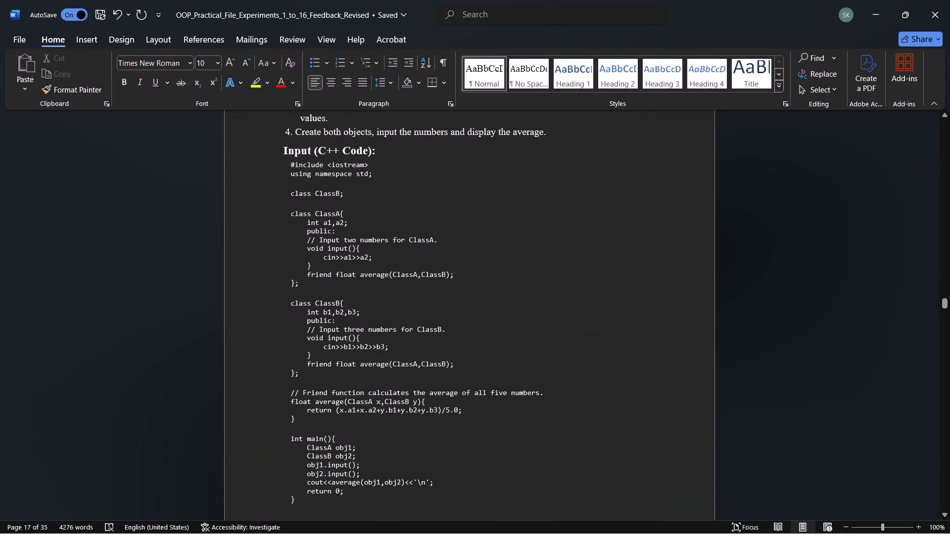
pyautogui.moveTo(322, 203); pyautogui.dragTo(382, 516)
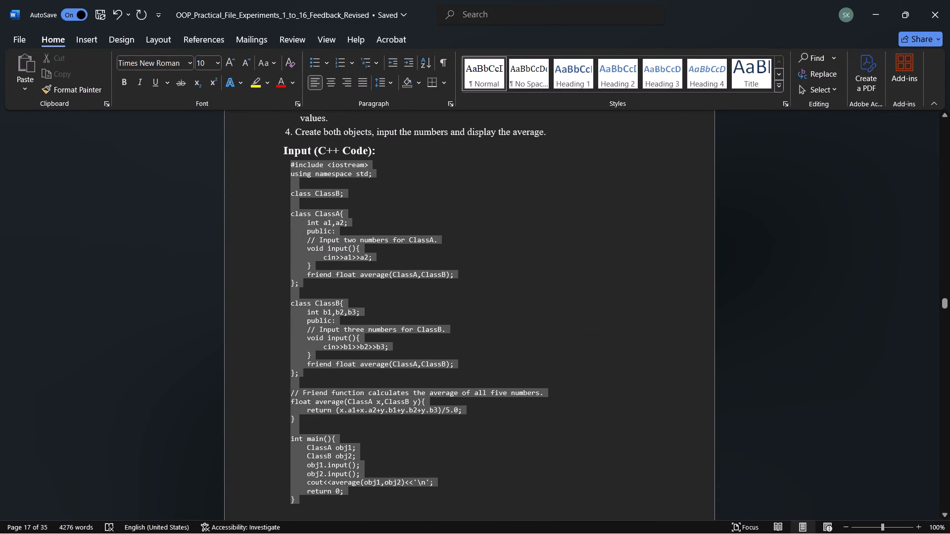
pyautogui.moveTo(382, 516); pyautogui.dragTo(325, 323)
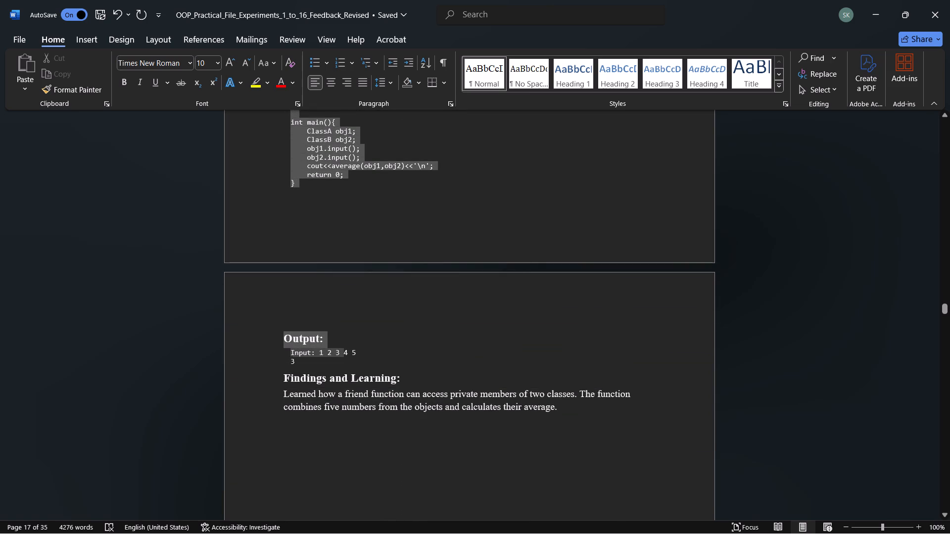
pyautogui.moveTo(325, 323); pyautogui.dragTo(277, 328)
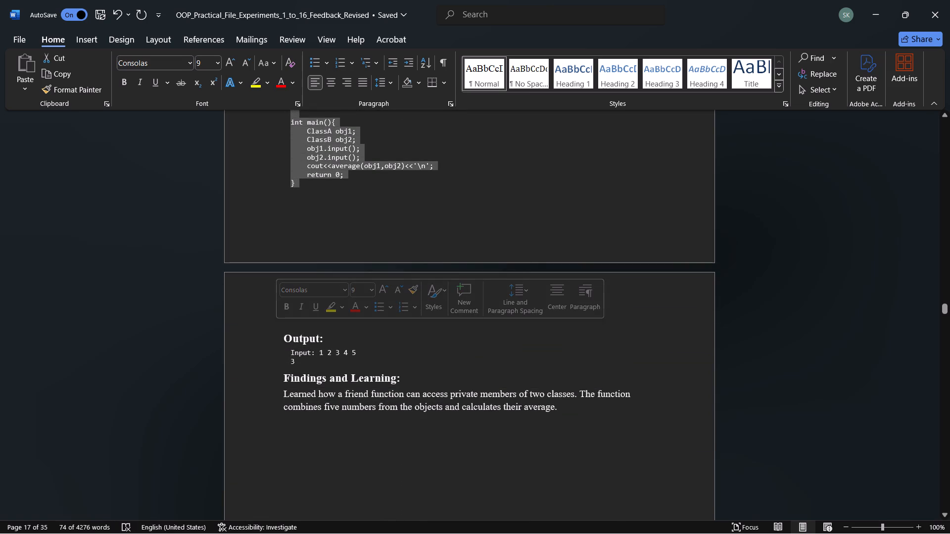
pyautogui.keyDown('ctrl'); pyautogui.moveTo(290, 353); pyautogui.dragTo(297, 361); pyautogui.keyUp('ctrl')
pyautogui.click(349, 321)
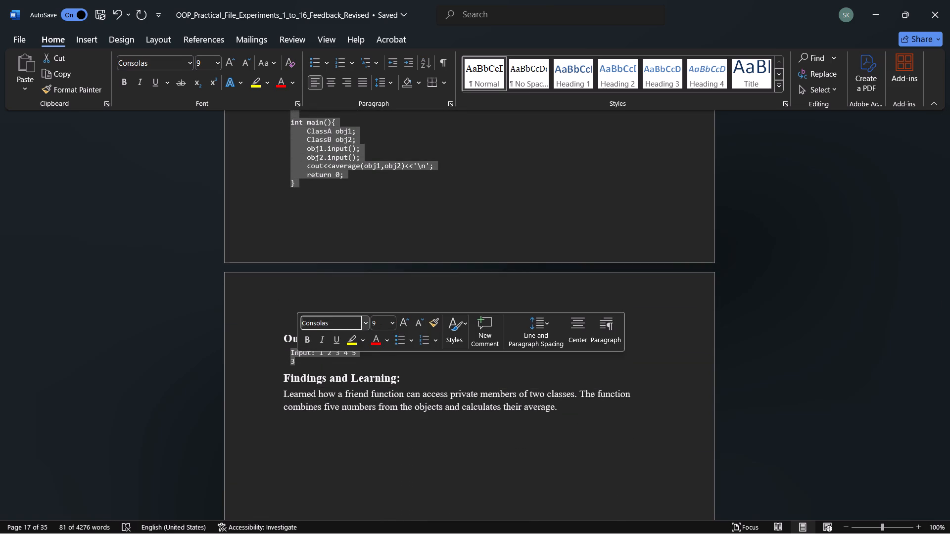
pyautogui.write('times')
pyautogui.press('space')
pyautogui.write('nnew rm')
pyautogui.press('BackSpace')
pyautogui.write('oman')
pyautogui.press('BackSpace')
pyautogui.press('BackSpace')
pyautogui.press('BackSpace')
pyautogui.press('BackSpace')
pyautogui.press('BackSpace')
pyautogui.press('BackSpace')
pyautogui.press('BackSpace')
pyautogui.press('BackSpace')
pyautogui.press('BackSpace')
pyautogui.write('ew')
pyautogui.press('space')
pyautogui.press('Return')
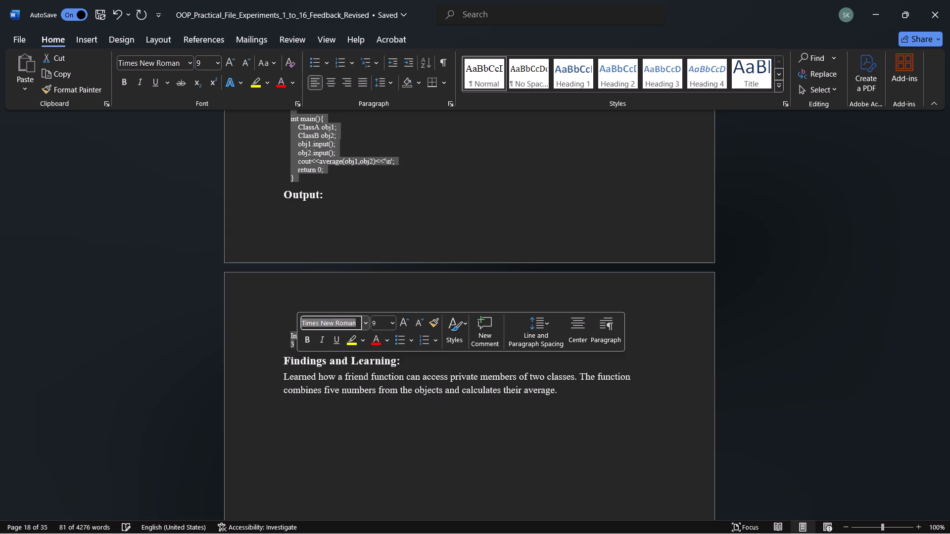
pyautogui.click(392, 319)
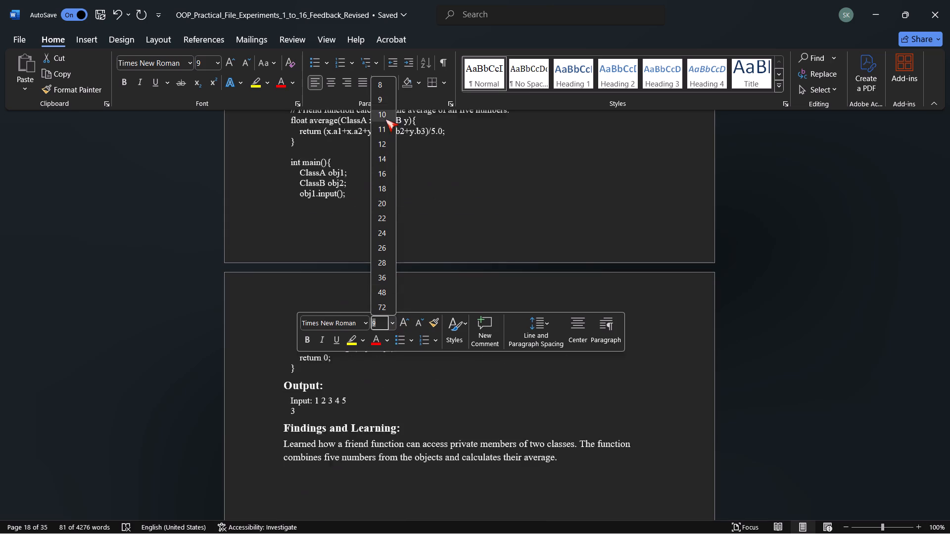
pyautogui.click(381, 117)
pyautogui.click(273, 319)
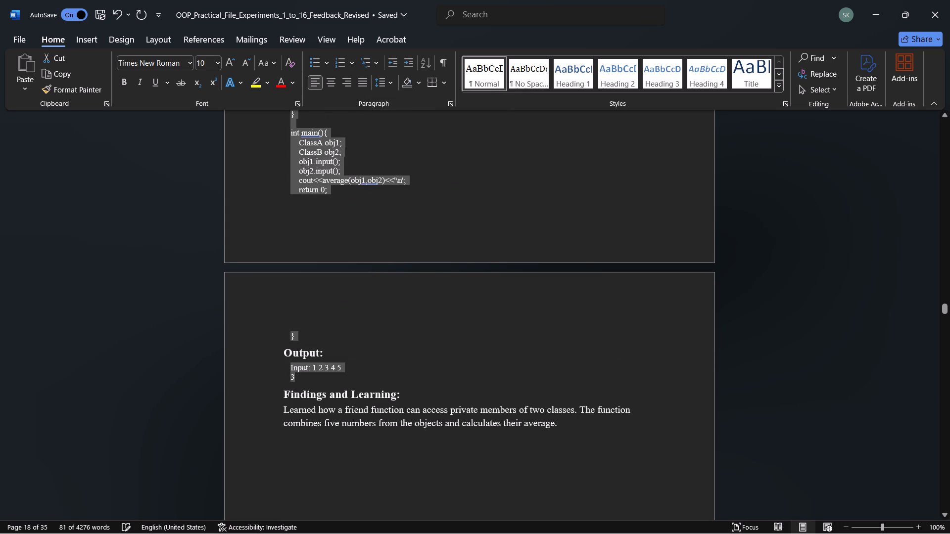
# Move the main function's closing brace from the following page to directly after return 0; in the friend function experiment's code.
pyautogui.click(307, 335)
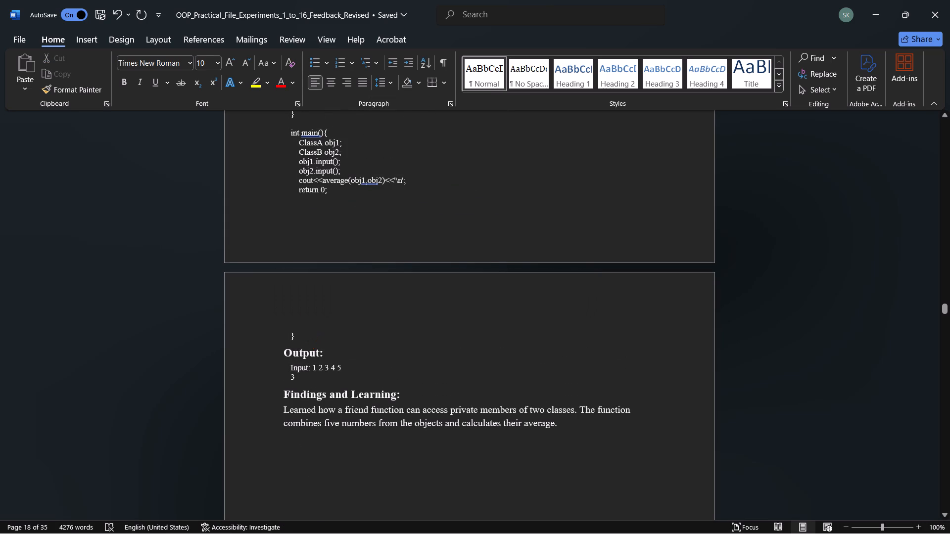
pyautogui.scroll(2, 307, 335)
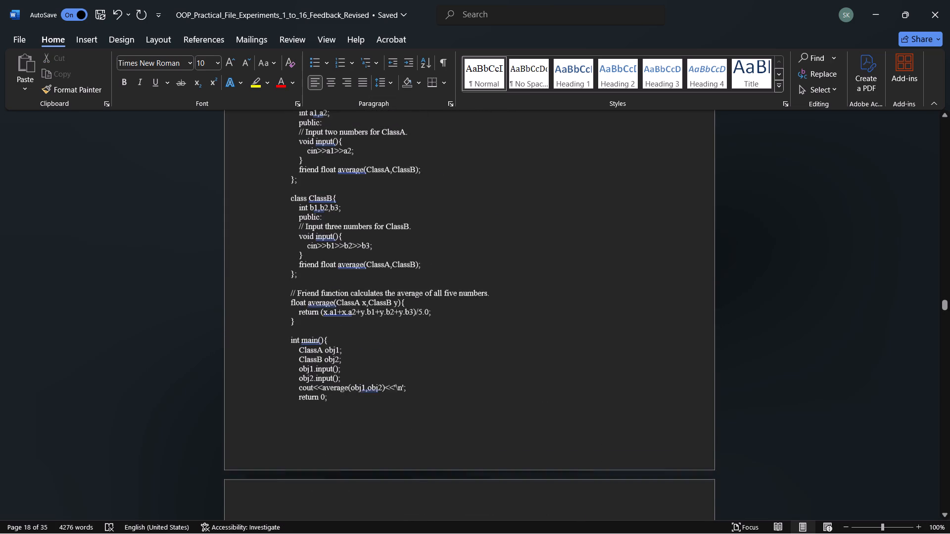
pyautogui.scroll(1, 307, 335)
pyautogui.hscroll(1, 300, 346)
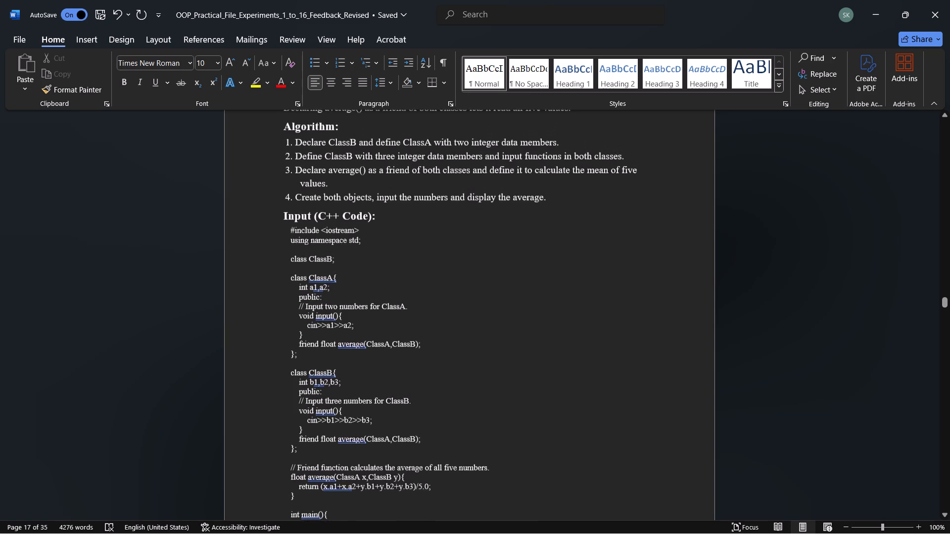
pyautogui.hscroll(3, 300, 346)
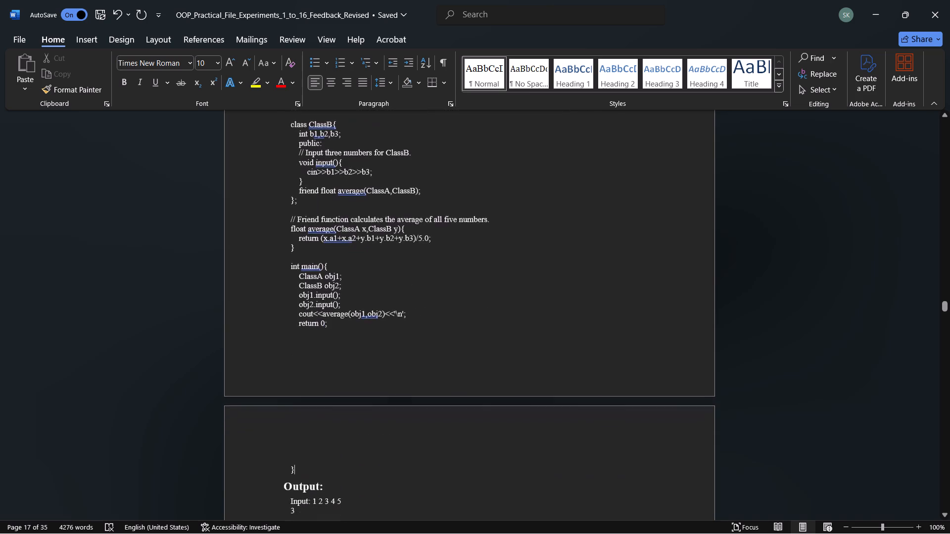
pyautogui.scroll(-2, 300, 346)
pyautogui.press('BackSpace')
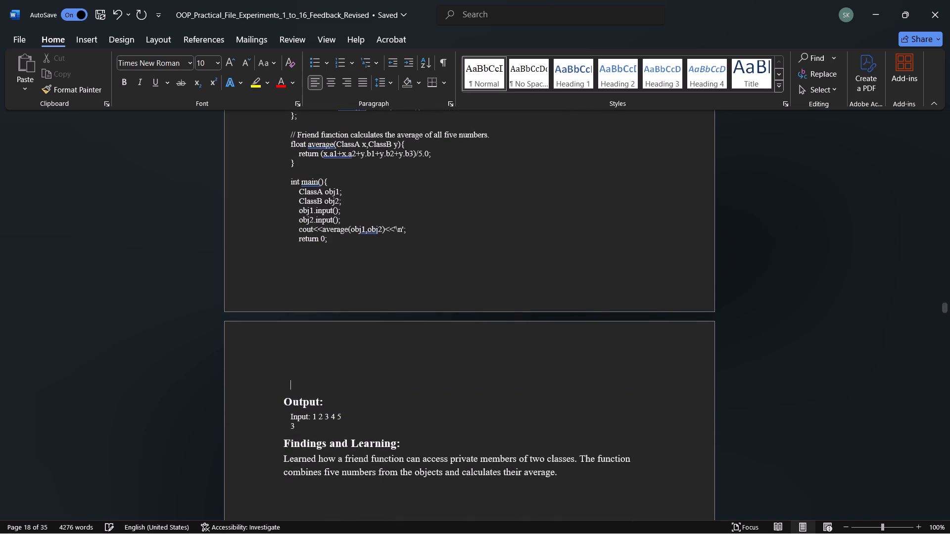
pyautogui.press('BackSpace')
pyautogui.press('BackSpace')
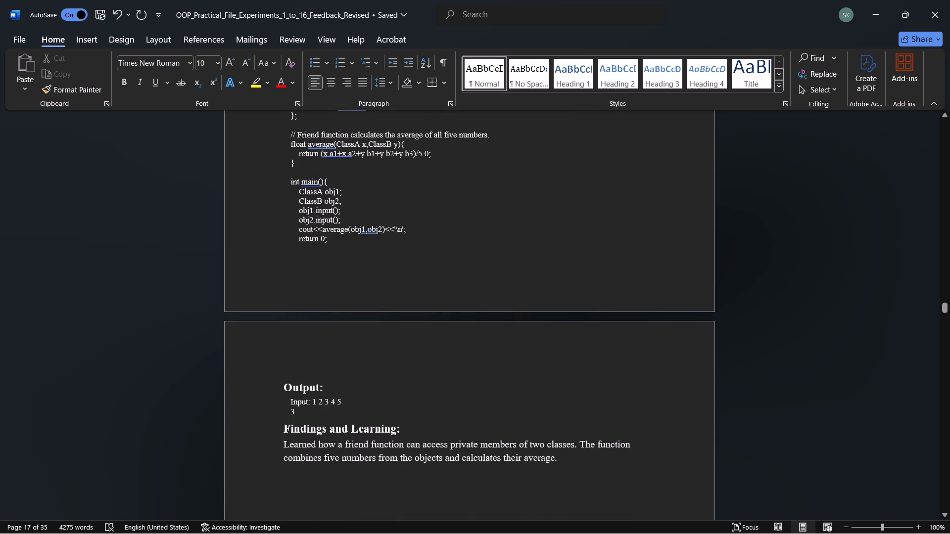
pyautogui.hotkey('shift', '}')
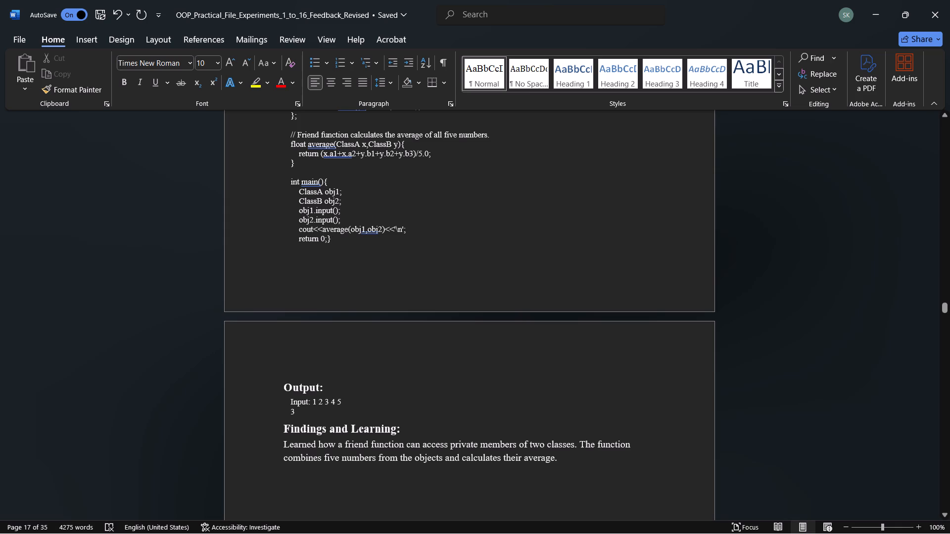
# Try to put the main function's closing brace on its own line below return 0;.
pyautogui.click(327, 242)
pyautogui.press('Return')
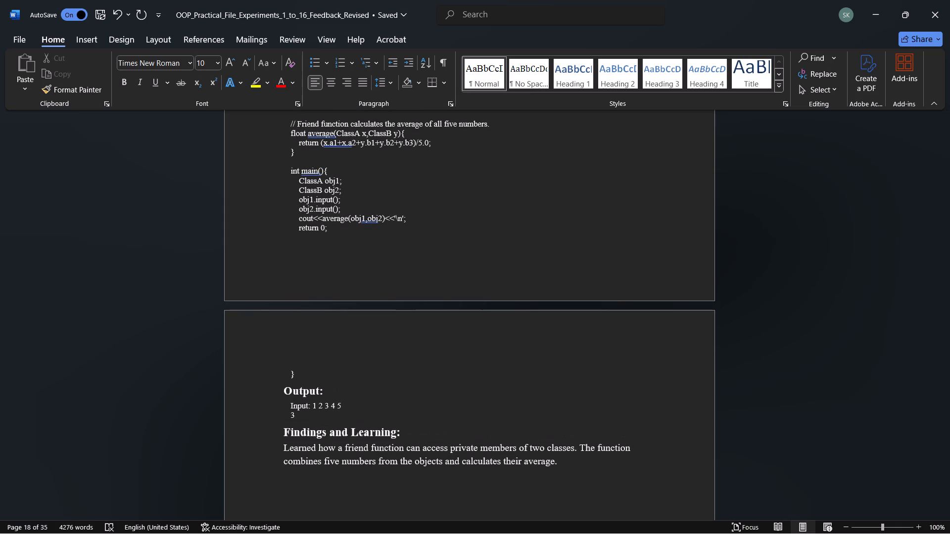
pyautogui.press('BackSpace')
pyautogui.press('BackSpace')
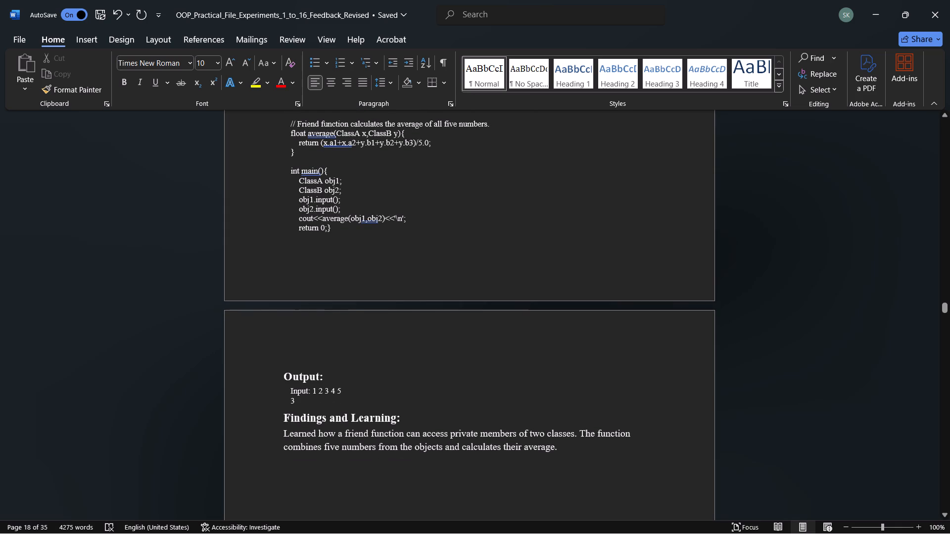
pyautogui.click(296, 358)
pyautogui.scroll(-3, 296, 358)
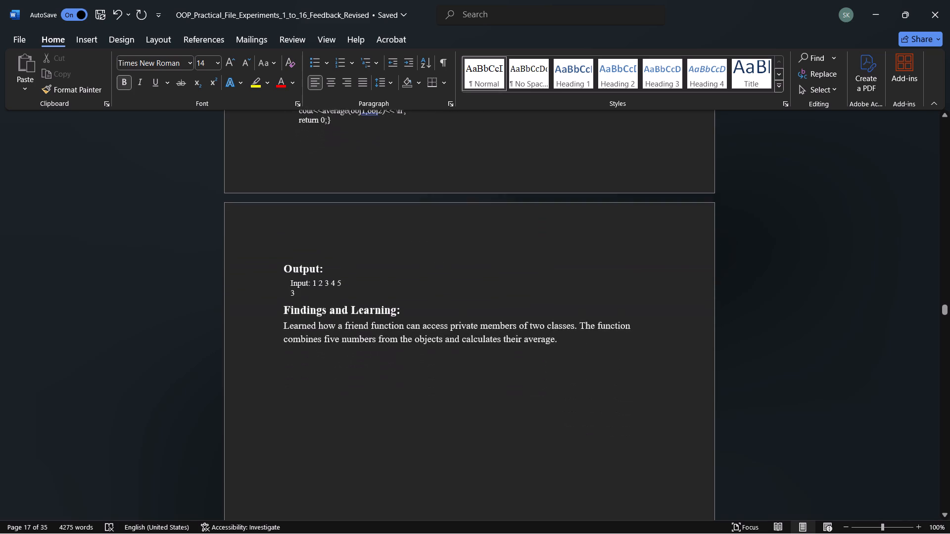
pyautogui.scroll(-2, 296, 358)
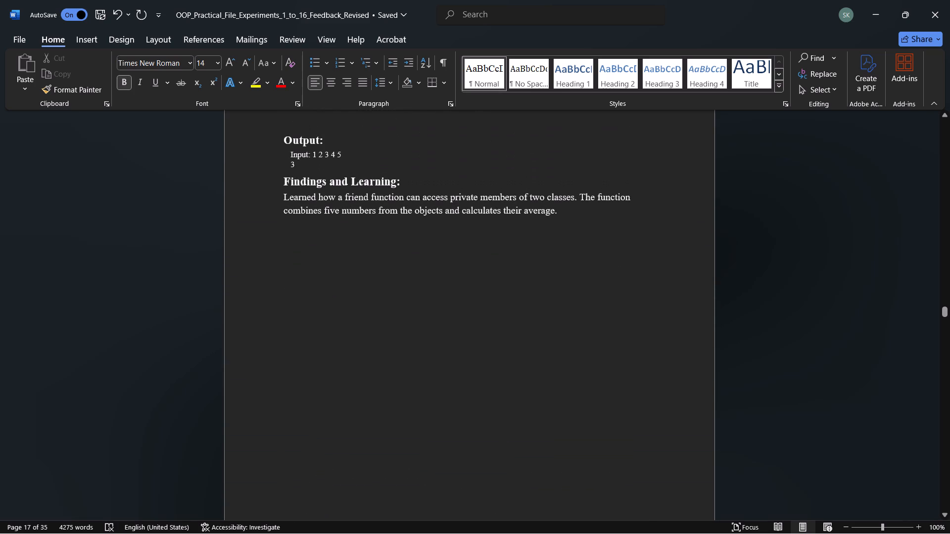
# Set the Student average friend function program's whole C++ code block to Times New Roman at size 10.
pyautogui.click(327, 153)
pyautogui.scroll(-1, 327, 303)
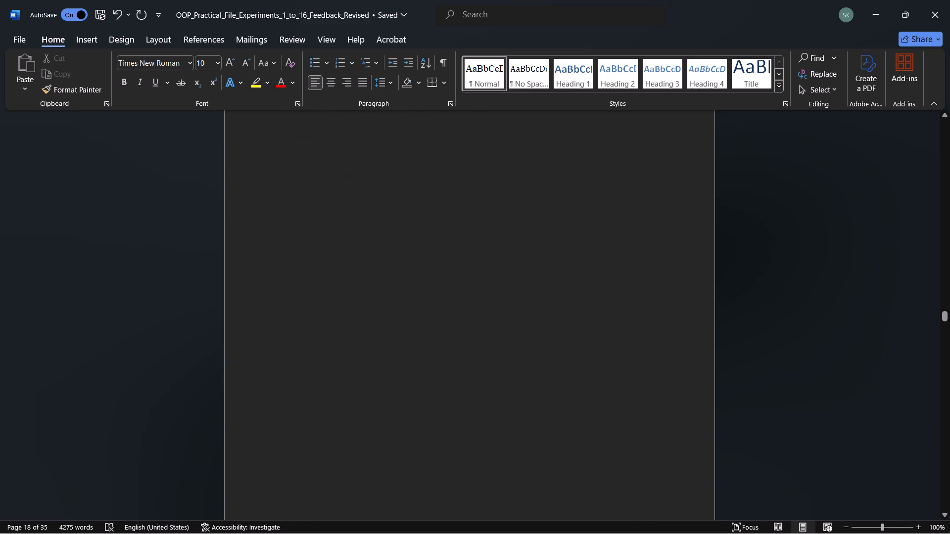
pyautogui.scroll(-6, 327, 303)
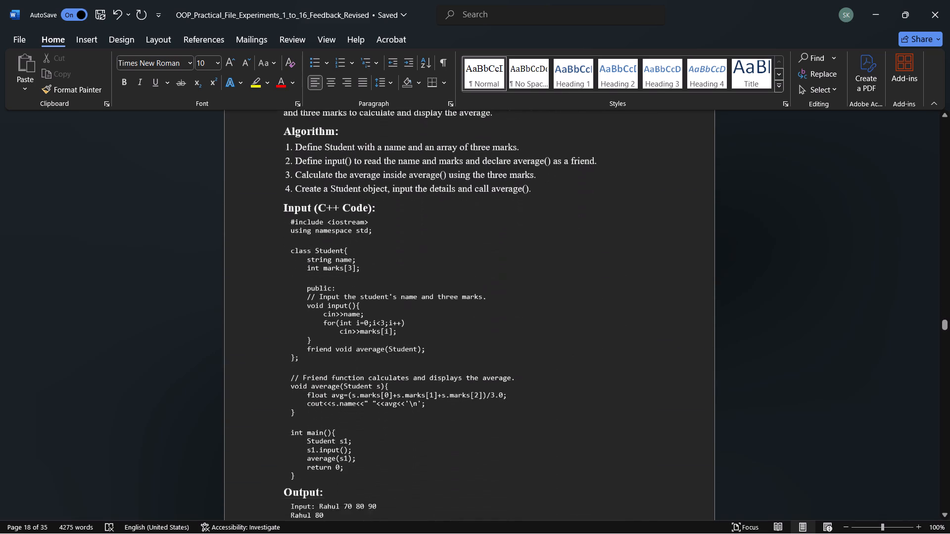
pyautogui.scroll(-1, 327, 303)
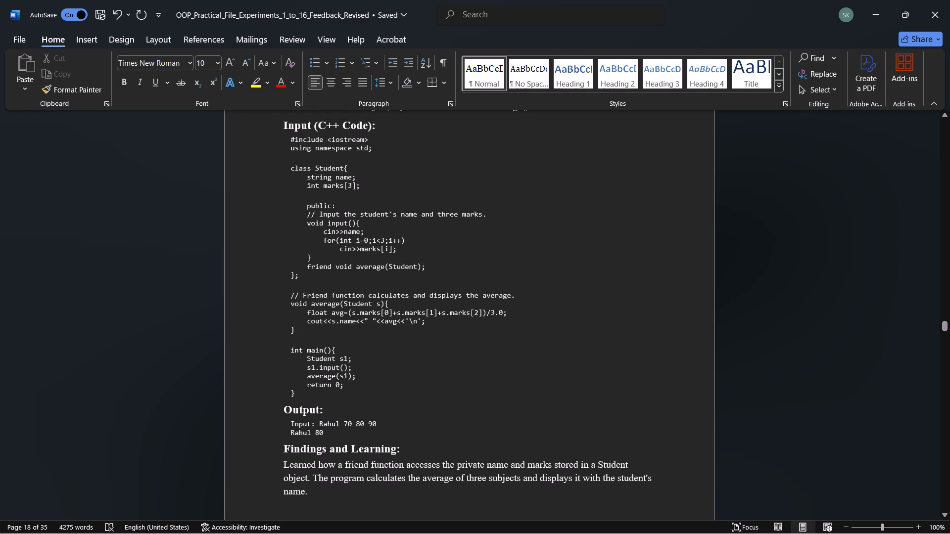
pyautogui.moveTo(291, 139); pyautogui.dragTo(332, 385)
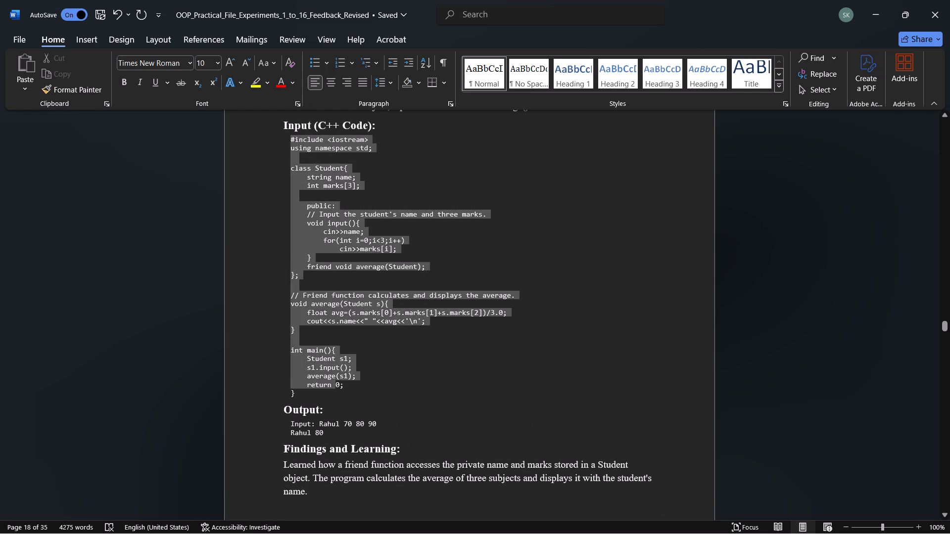
pyautogui.moveTo(332, 385); pyautogui.dragTo(333, 390)
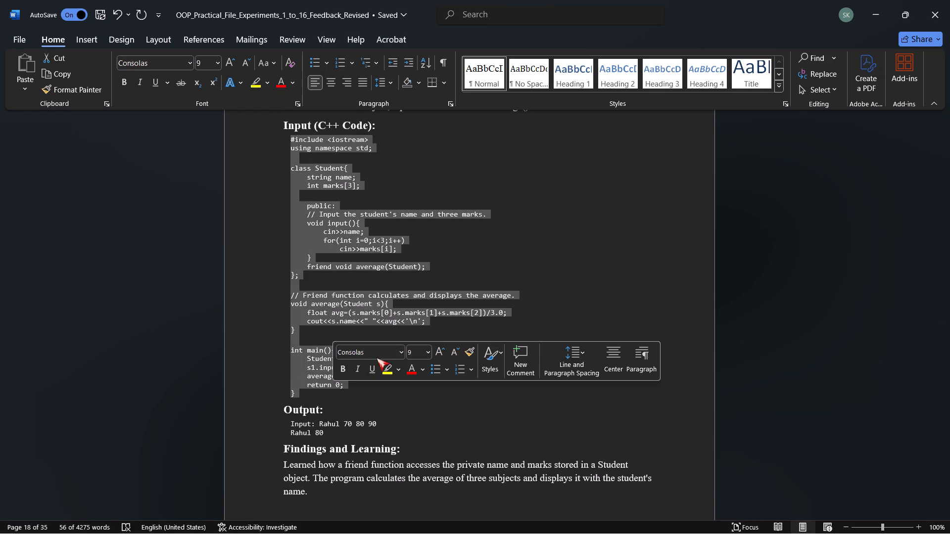
pyautogui.click(376, 353)
pyautogui.write('times new roman')
pyautogui.click(416, 350)
pyautogui.write('10')
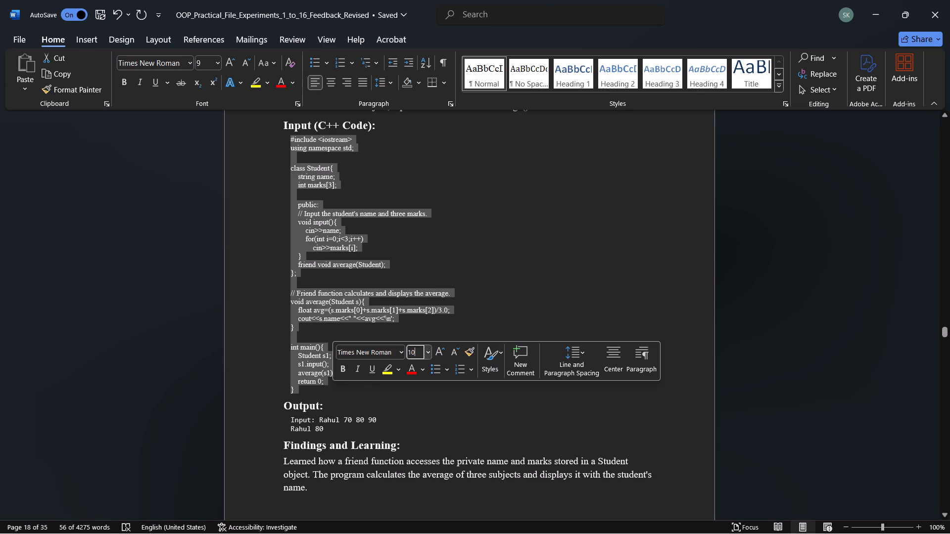
pyautogui.press('Return')
pyautogui.click(549, 277)
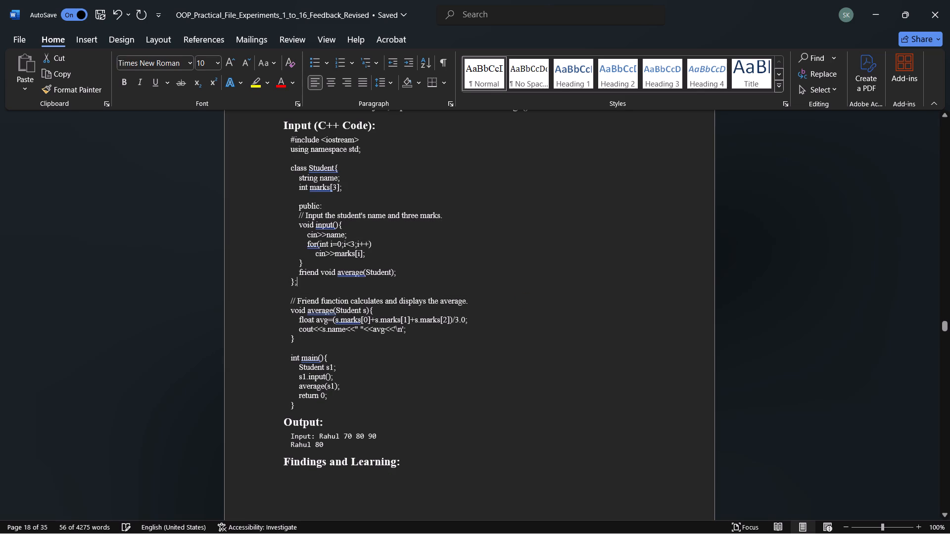
# Set the two output lines of the Student average program to Times New Roman at size 10.
pyautogui.moveTo(290, 436); pyautogui.dragTo(331, 447)
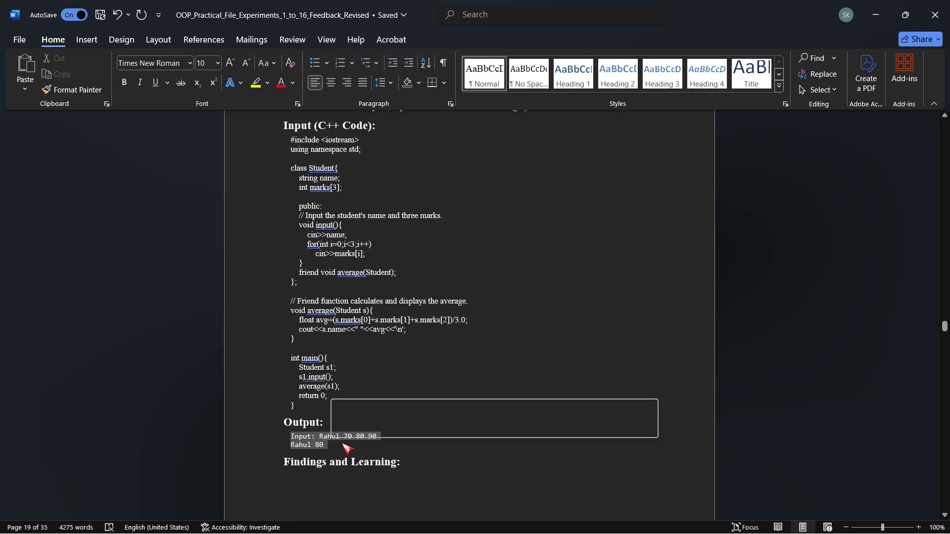
pyautogui.click(389, 412)
pyautogui.write('timw')
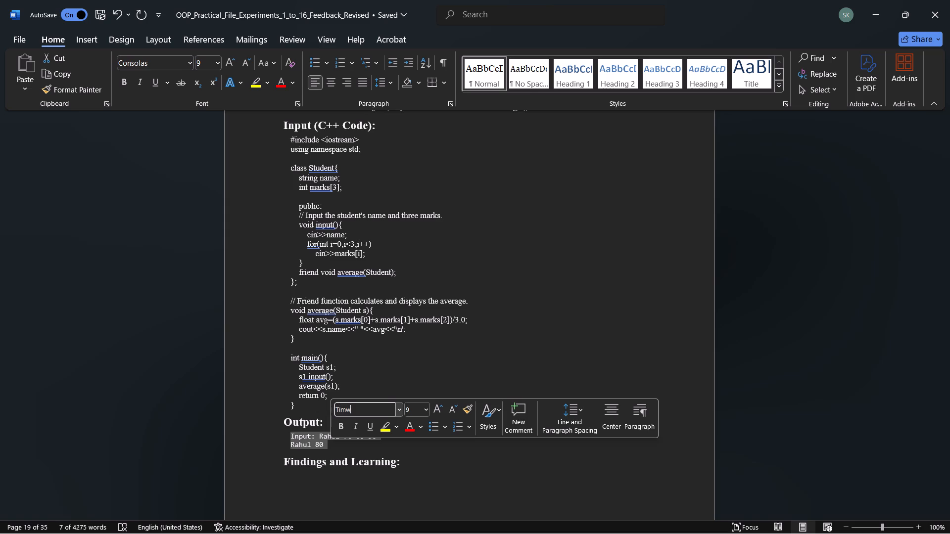
pyautogui.press('space')
pyautogui.press('BackSpace')
pyautogui.write('es')
pyautogui.press('space')
pyautogui.press('BackSpace')
pyautogui.press('BackSpace')
pyautogui.press('BackSpace')
pyautogui.press('BackSpace')
pyautogui.write('es new roman')
pyautogui.click(416, 410)
pyautogui.write('10')
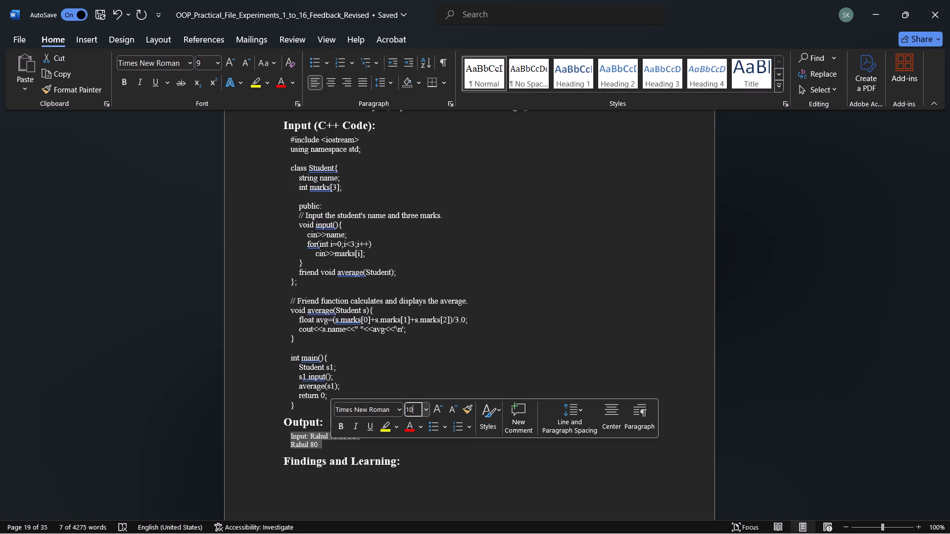
pyautogui.press('Return')
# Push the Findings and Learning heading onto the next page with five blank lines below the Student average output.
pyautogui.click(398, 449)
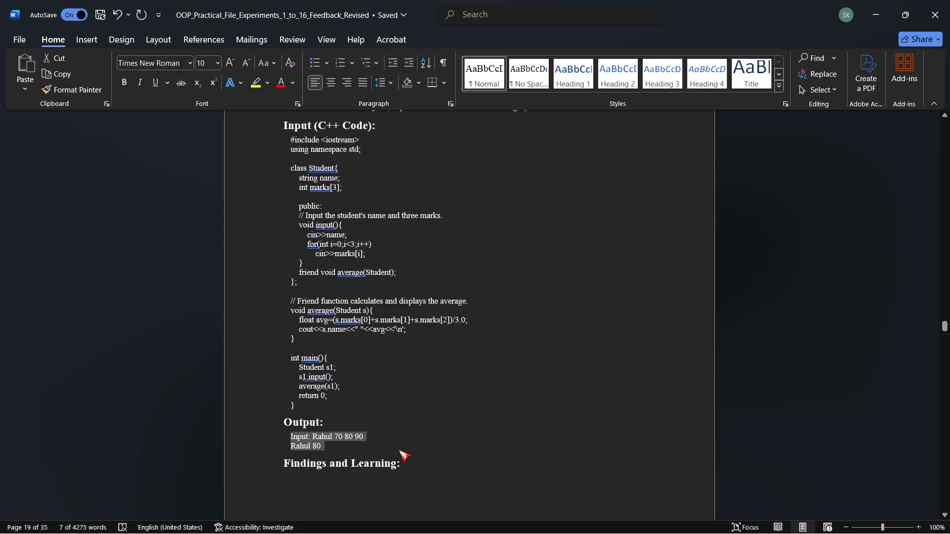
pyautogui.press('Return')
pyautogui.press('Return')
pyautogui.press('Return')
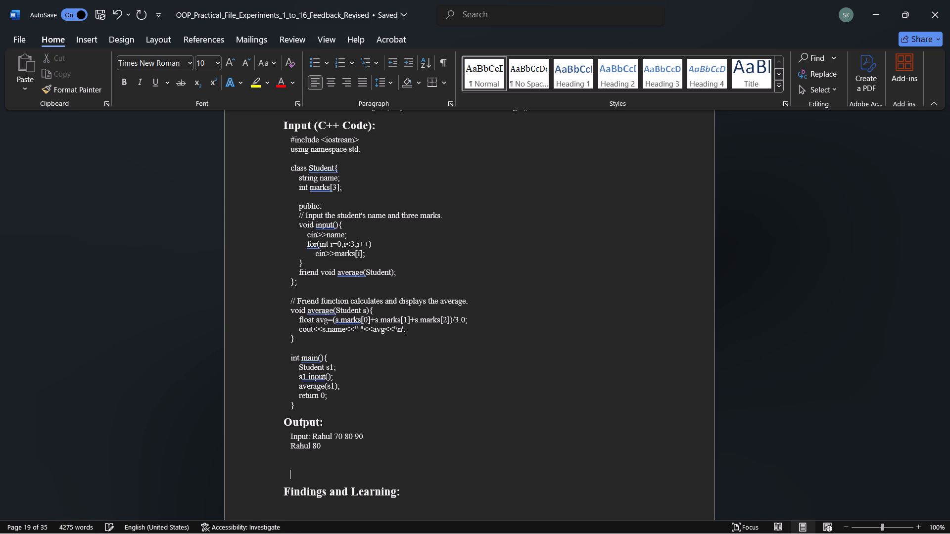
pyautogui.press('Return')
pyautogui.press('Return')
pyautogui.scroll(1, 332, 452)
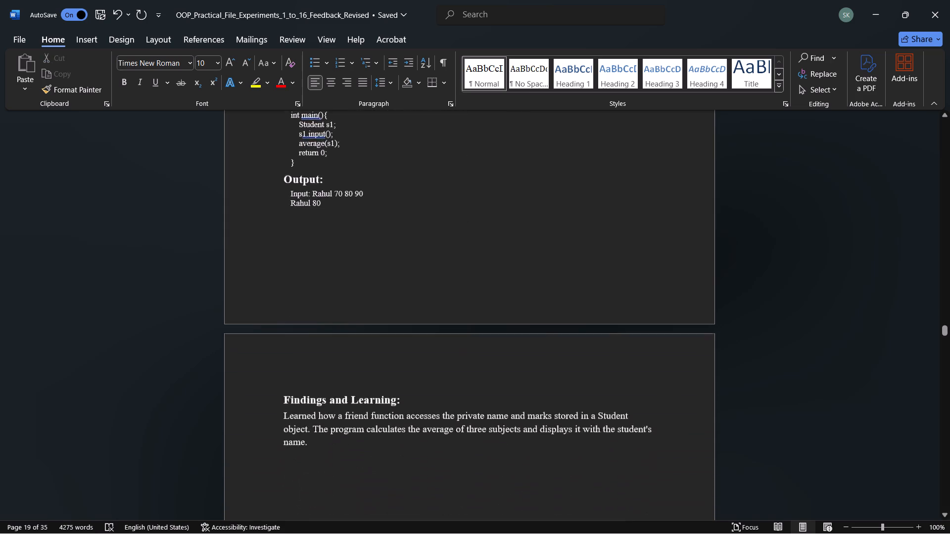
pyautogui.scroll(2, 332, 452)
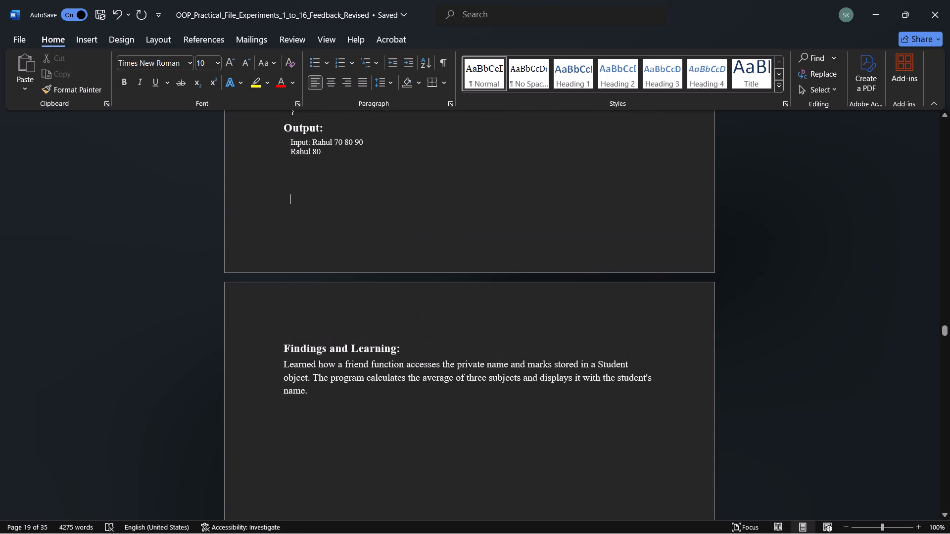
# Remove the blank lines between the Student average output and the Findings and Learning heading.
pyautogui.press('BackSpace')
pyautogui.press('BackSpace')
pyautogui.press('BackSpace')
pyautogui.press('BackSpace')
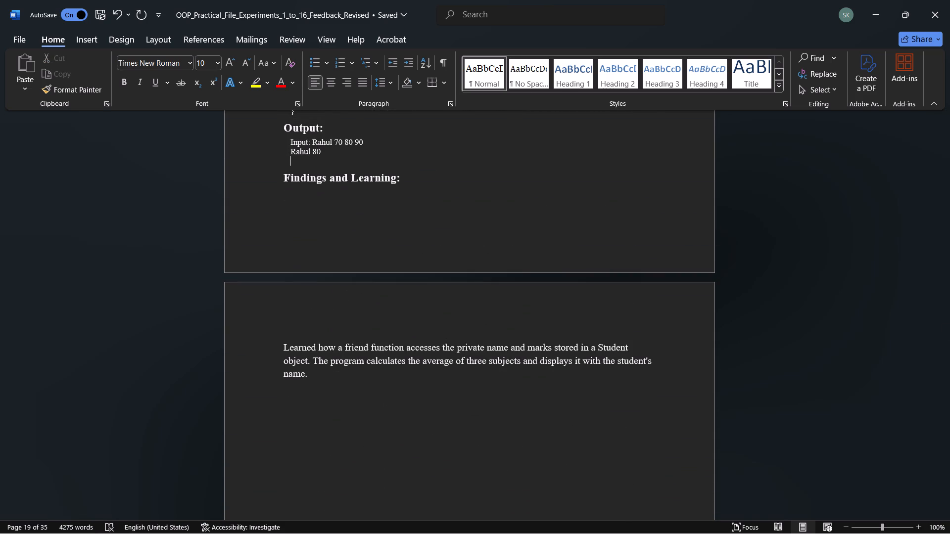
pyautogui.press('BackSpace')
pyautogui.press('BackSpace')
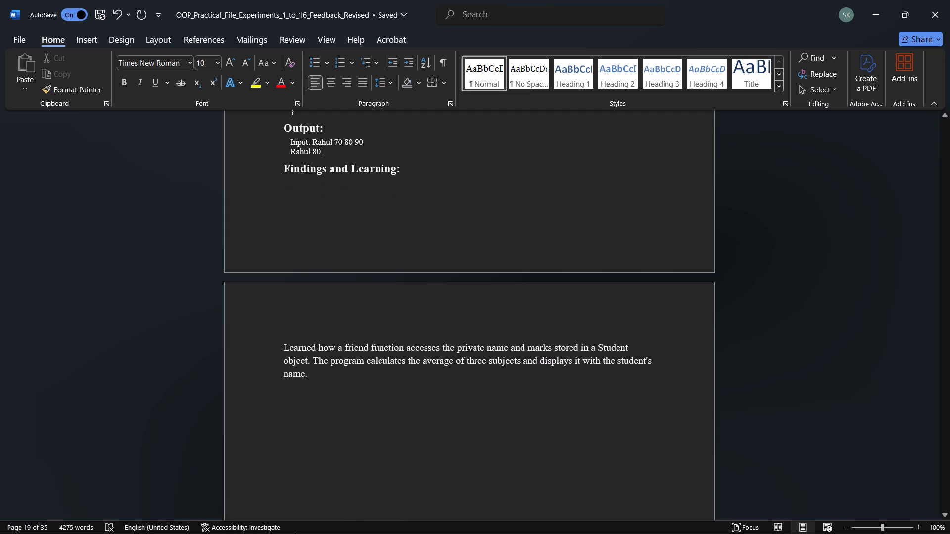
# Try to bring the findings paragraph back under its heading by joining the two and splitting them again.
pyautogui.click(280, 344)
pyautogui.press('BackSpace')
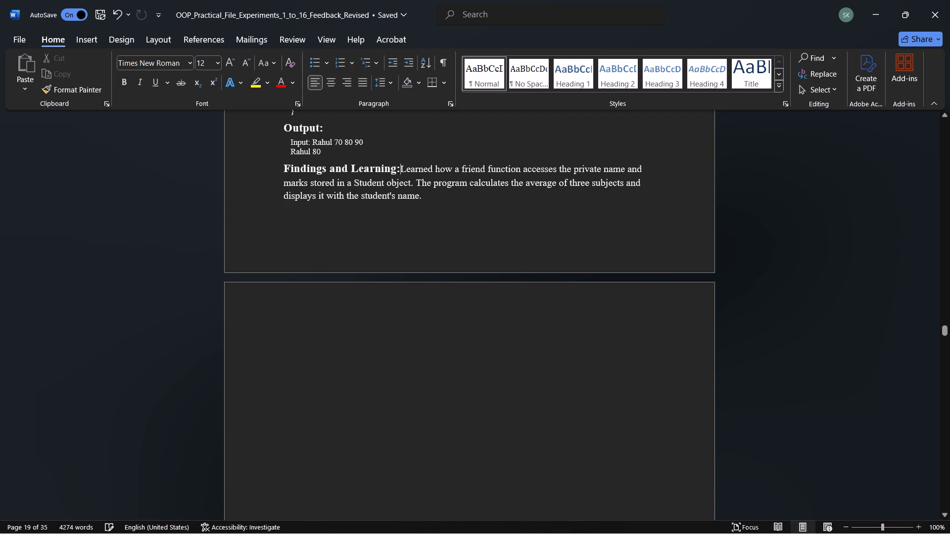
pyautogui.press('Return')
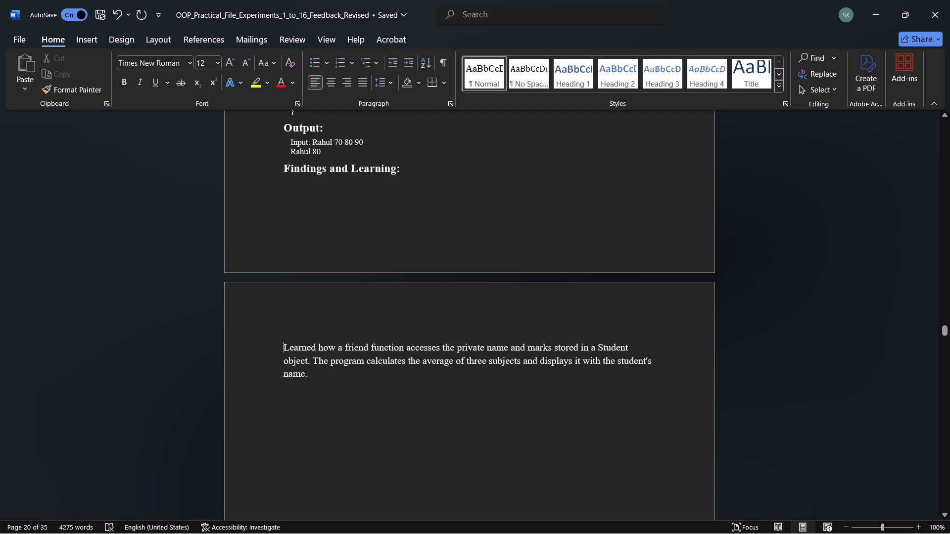
# Redo the paragraph break between the Student average output and the Findings and Learning heading, and remove the heading's indent.
pyautogui.doubleClick(282, 166)
pyautogui.click(282, 166)
pyautogui.press('BackSpace')
pyautogui.press('Return')
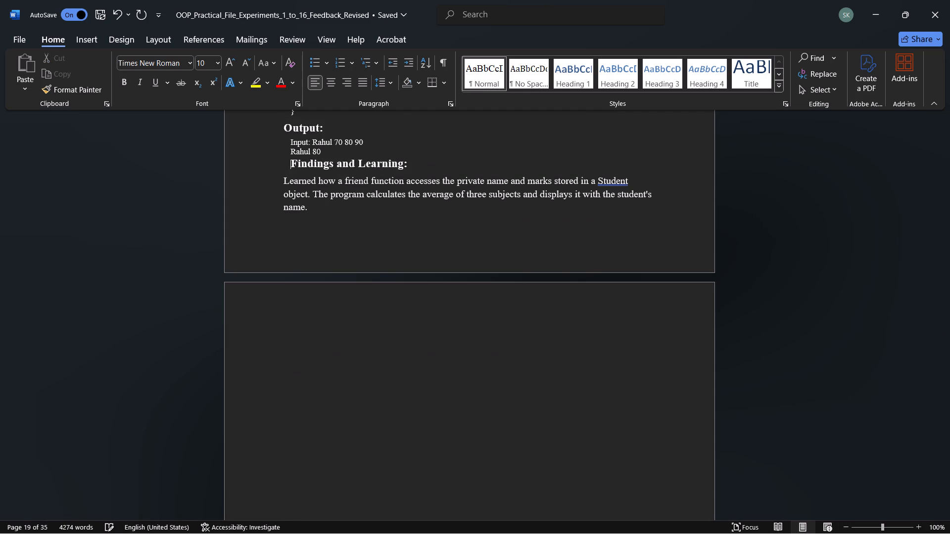
pyautogui.press('BackSpace')
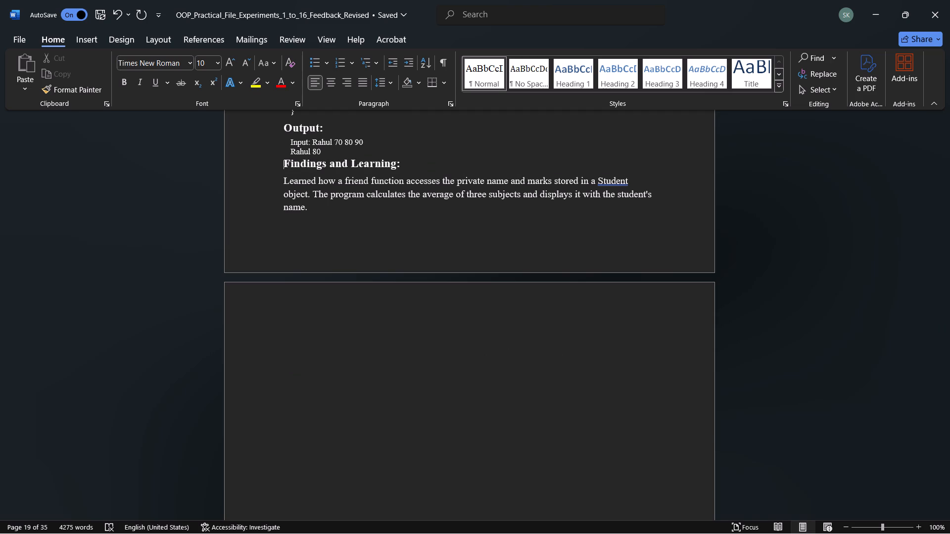
# Add six blank lines above the Findings and Learning heading so it moves onto the next page with its paragraph.
pyautogui.press('Return')
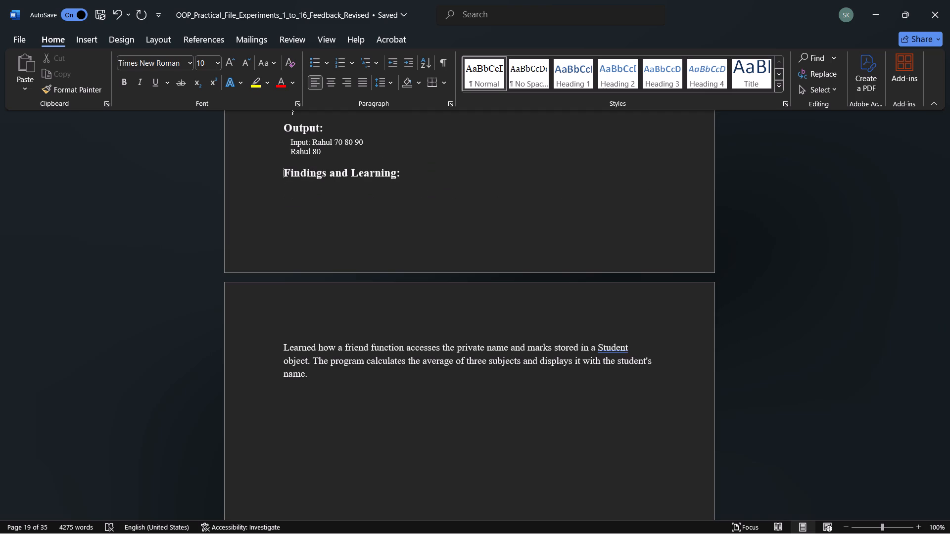
pyautogui.click(334, 158)
pyautogui.press('Return')
pyautogui.press('Return')
pyautogui.press('Return')
pyautogui.press('Return')
pyautogui.press('Return')
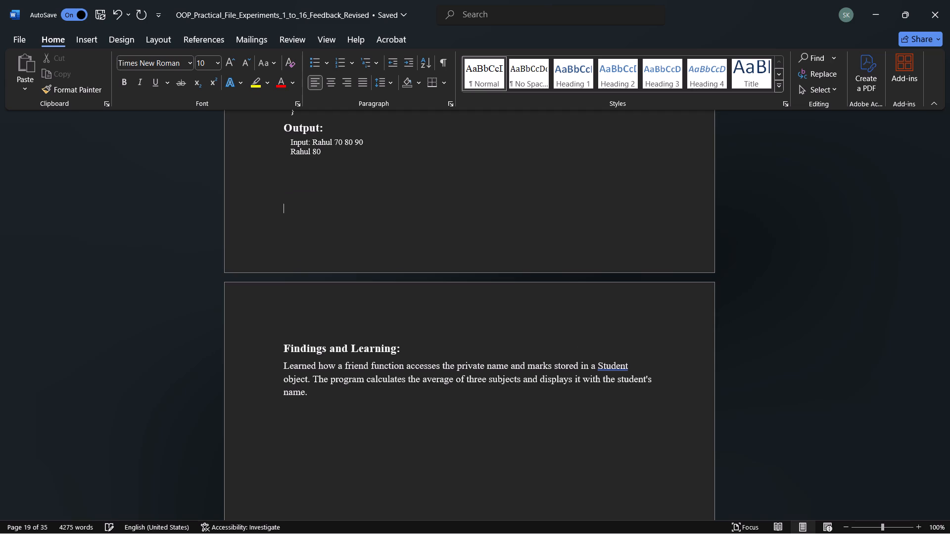
pyautogui.click(167, 200)
pyautogui.click(284, 336)
pyautogui.press('Up')
# Format the Experiment 9 Arithmetic class code under Input (C++ Code) in Times New Roman, size 10.
pyautogui.scroll(-8, 286, 332)
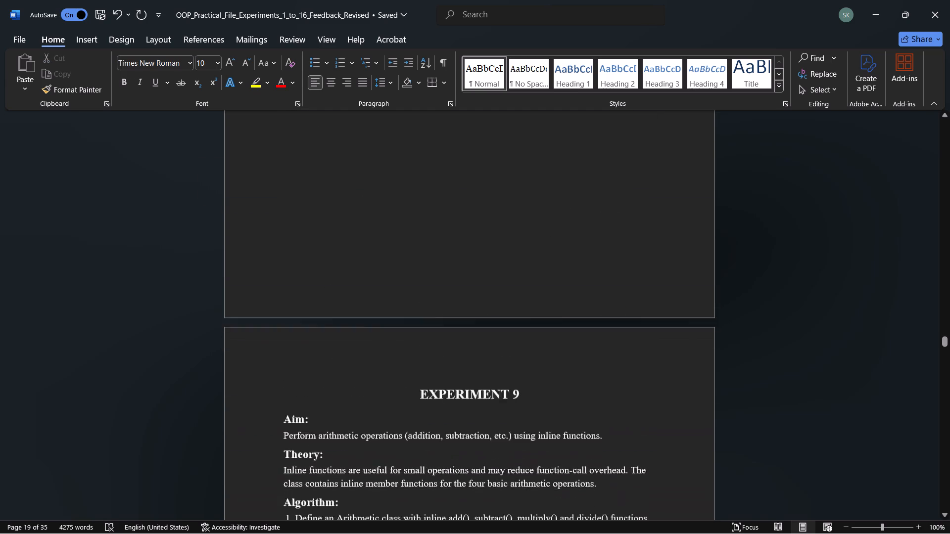
pyautogui.scroll(-4, 286, 332)
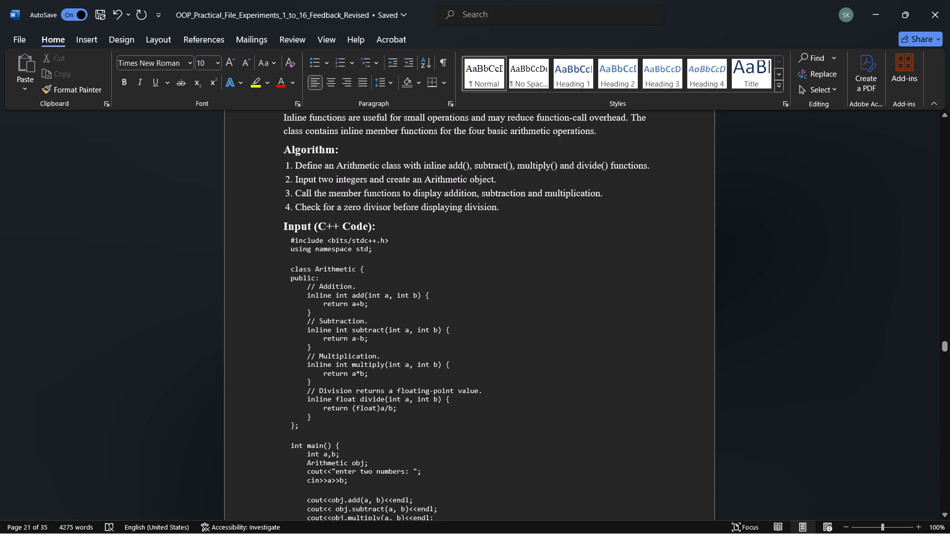
pyautogui.scroll(-1, 289, 242)
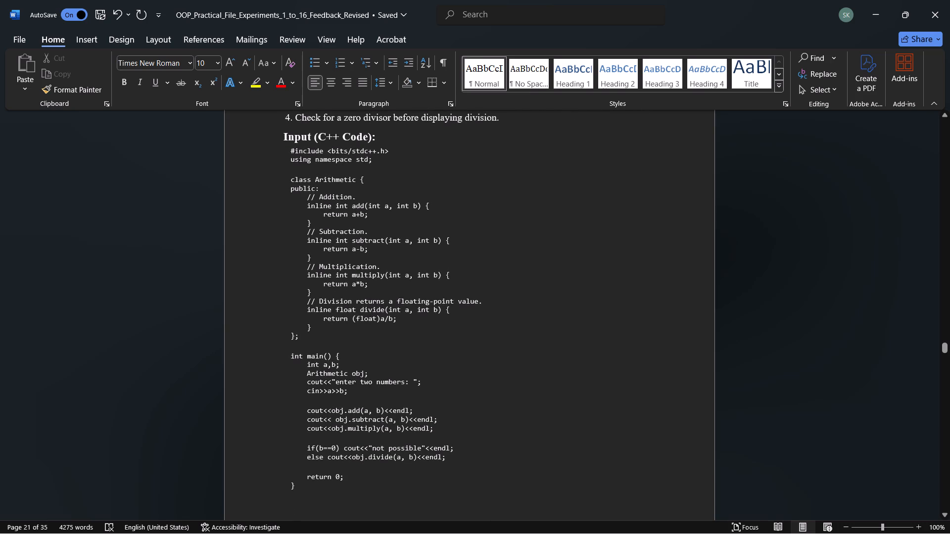
pyautogui.moveTo(292, 153); pyautogui.dragTo(331, 516)
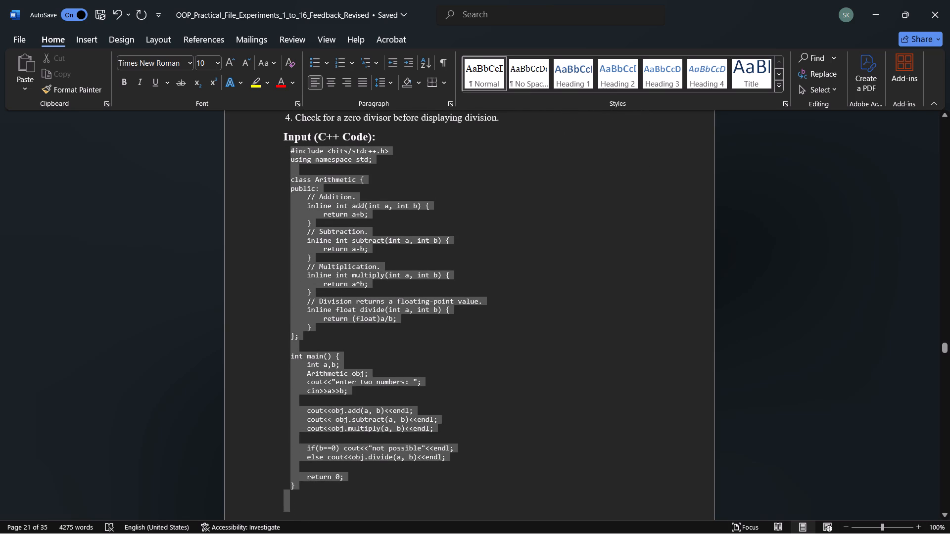
pyautogui.moveTo(331, 516); pyautogui.dragTo(303, 454)
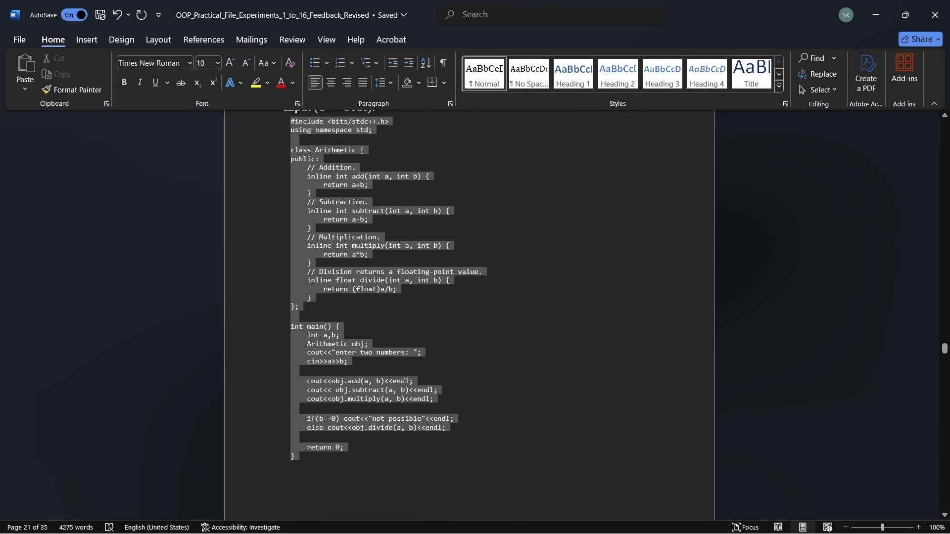
pyautogui.moveTo(303, 454); pyautogui.dragTo(302, 457)
pyautogui.click(363, 422)
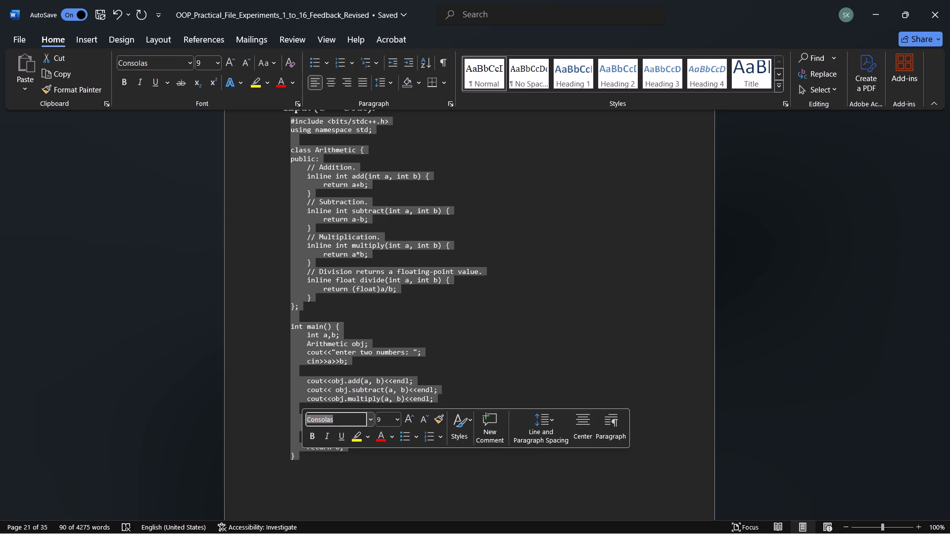
pyautogui.write('time')
pyautogui.press('Return')
pyautogui.click(395, 422)
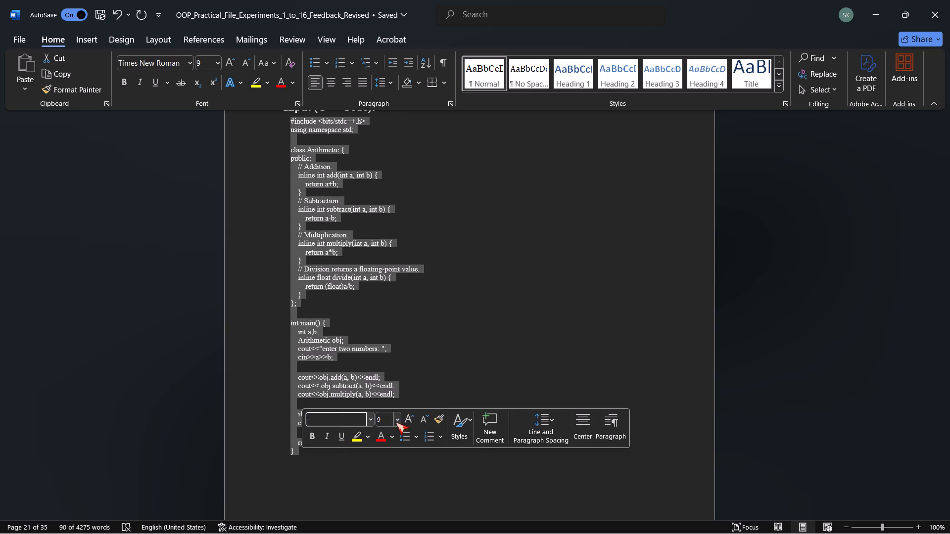
pyautogui.click(387, 209)
pyautogui.click(549, 229)
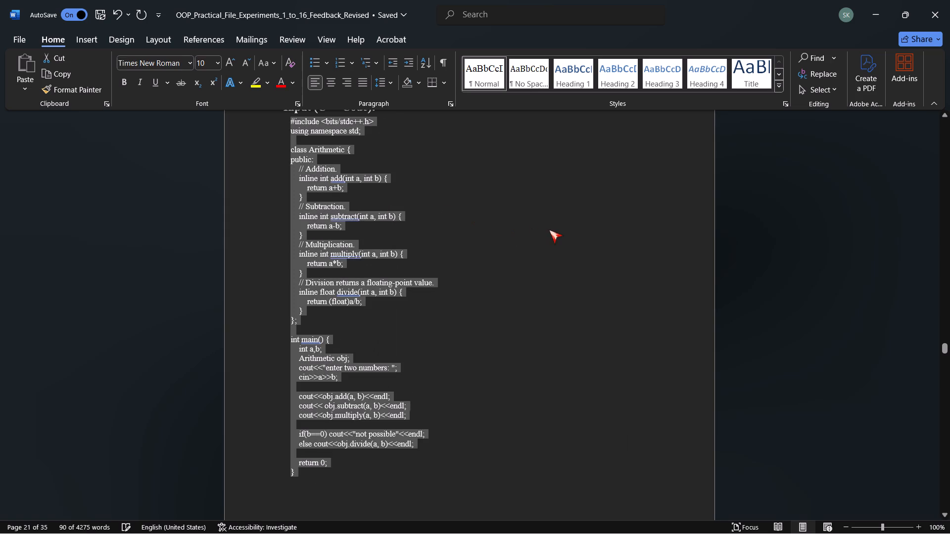
# Remove the blank line above Experiment 9's Output heading so the heading starts at the top of its page.
pyautogui.scroll(-3, 447, 352)
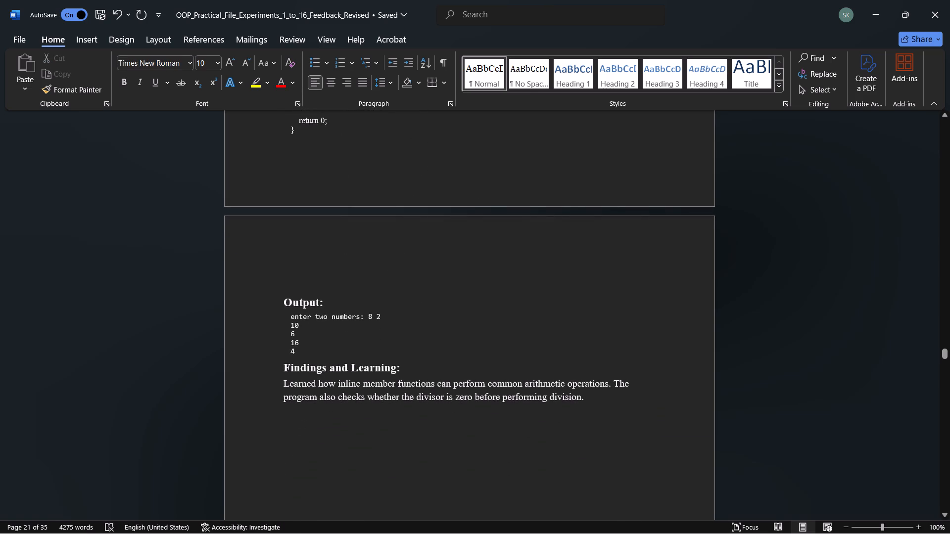
pyautogui.click(282, 298)
pyautogui.press('BackSpace')
pyautogui.press('BackSpace')
pyautogui.press('Return')
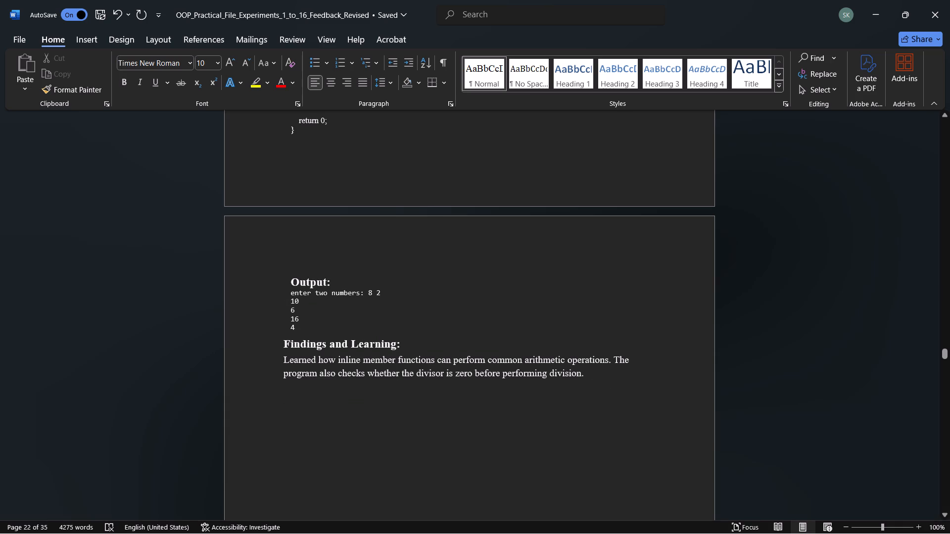
pyautogui.press('Up')
pyautogui.press('Down')
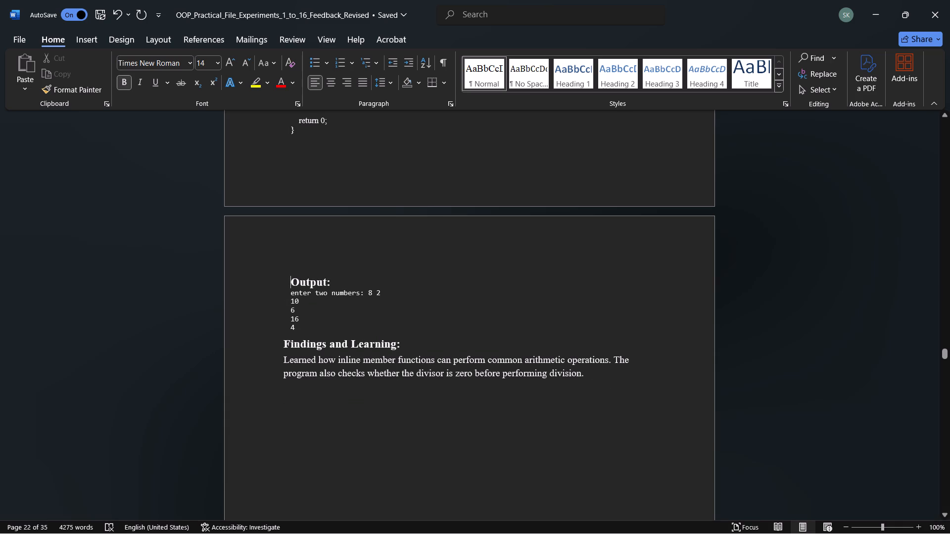
# Format all five lines of Experiment 9's output in Times New Roman, size 10.
pyautogui.rightClick(289, 295)
pyautogui.click(282, 303)
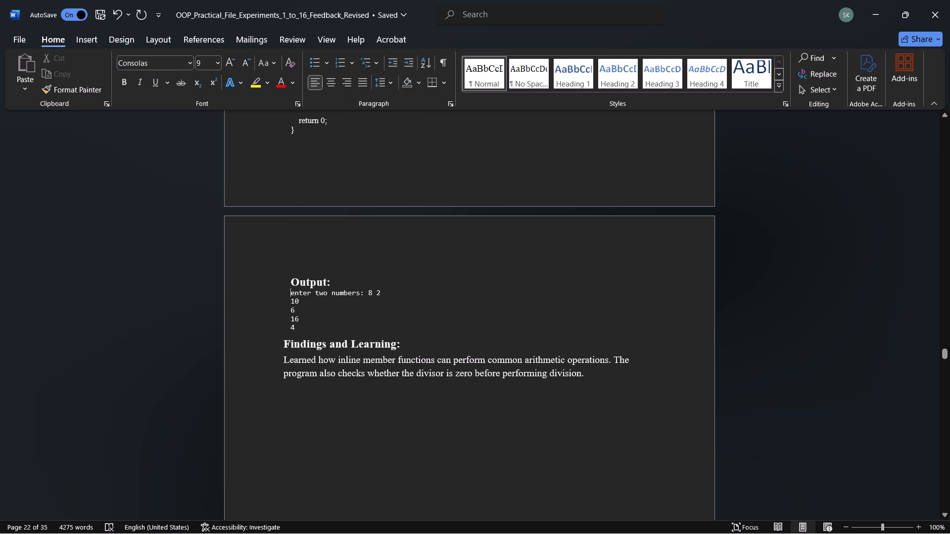
pyautogui.moveTo(290, 297); pyautogui.dragTo(303, 322)
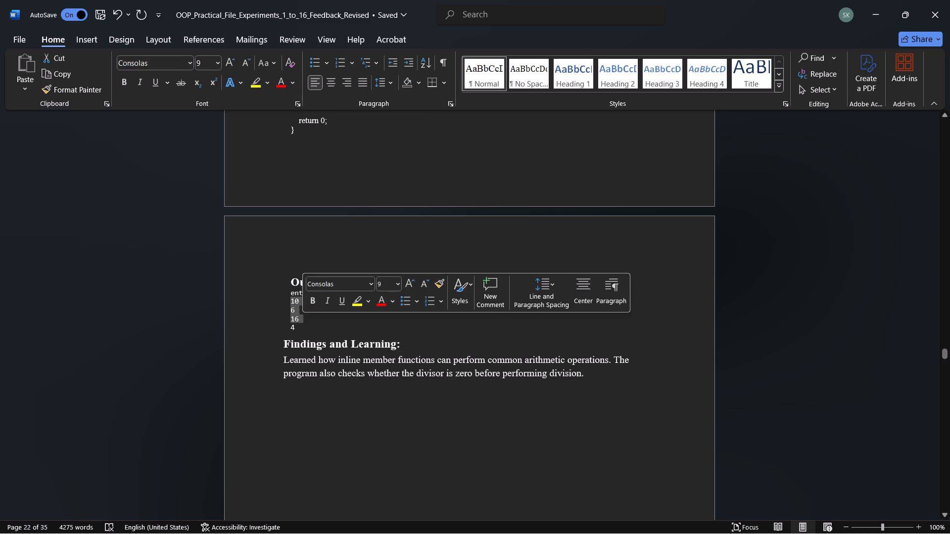
pyautogui.moveTo(291, 294); pyautogui.dragTo(304, 328)
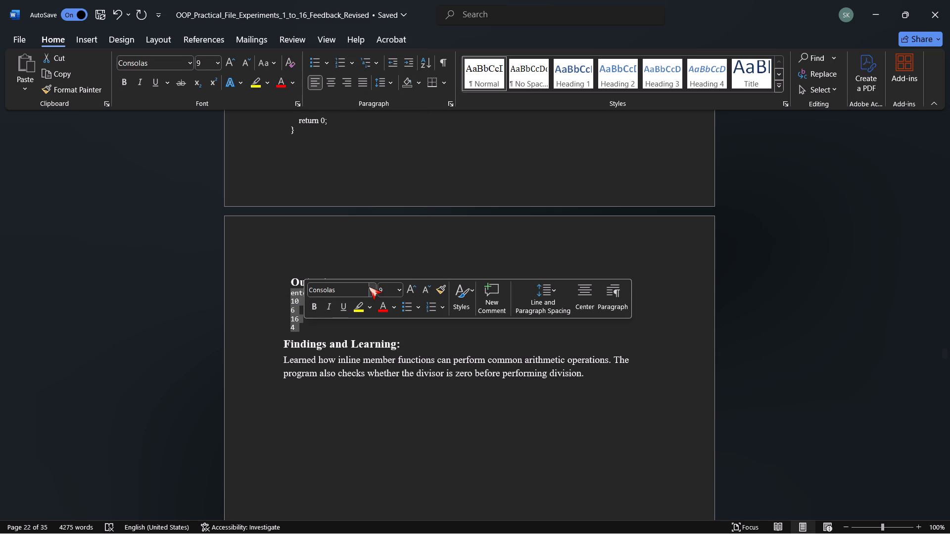
pyautogui.click(353, 288)
pyautogui.write('times')
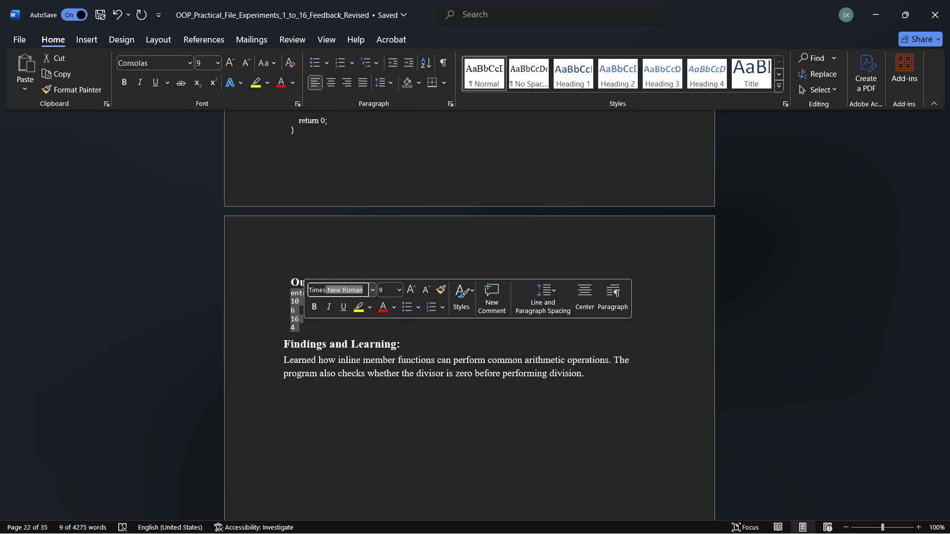
pyautogui.press('space')
pyautogui.write('new roman')
pyautogui.click(396, 288)
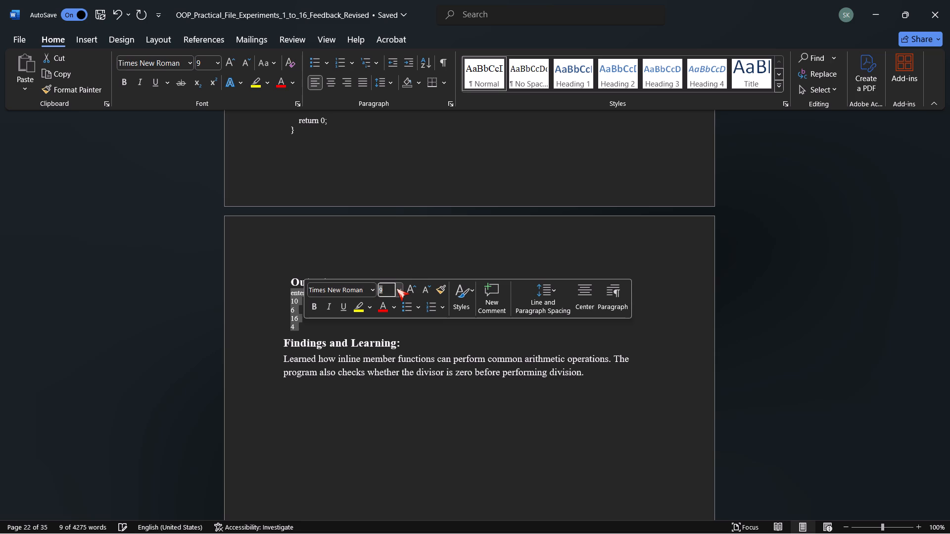
pyautogui.write('10')
pyautogui.press('Return')
pyautogui.click(435, 343)
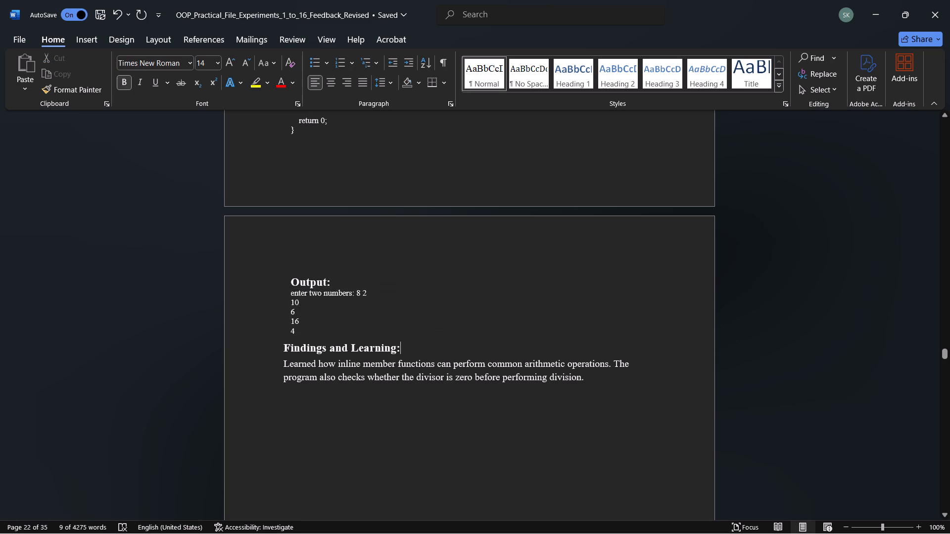
# Format the Experiment 10 Absolute class code under Input (C++ Code) in Times New Roman, size 10.
pyautogui.scroll(-4, 435, 343)
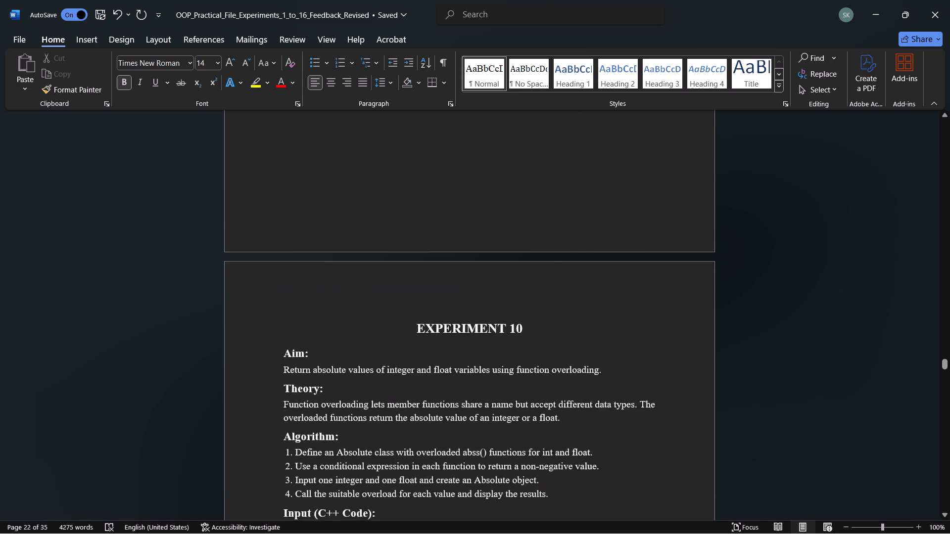
pyautogui.scroll(-4, 435, 343)
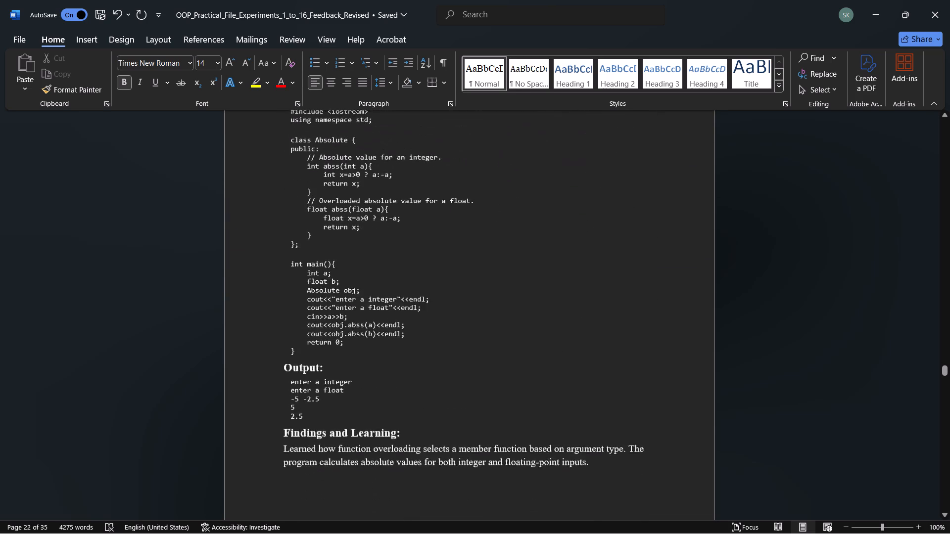
pyautogui.scroll(-2, 435, 343)
pyautogui.moveTo(288, 170); pyautogui.dragTo(302, 408)
pyautogui.click(341, 373)
pyautogui.write('time')
pyautogui.press('space')
pyautogui.press('BackSpace')
pyautogui.write('s')
pyautogui.press('space')
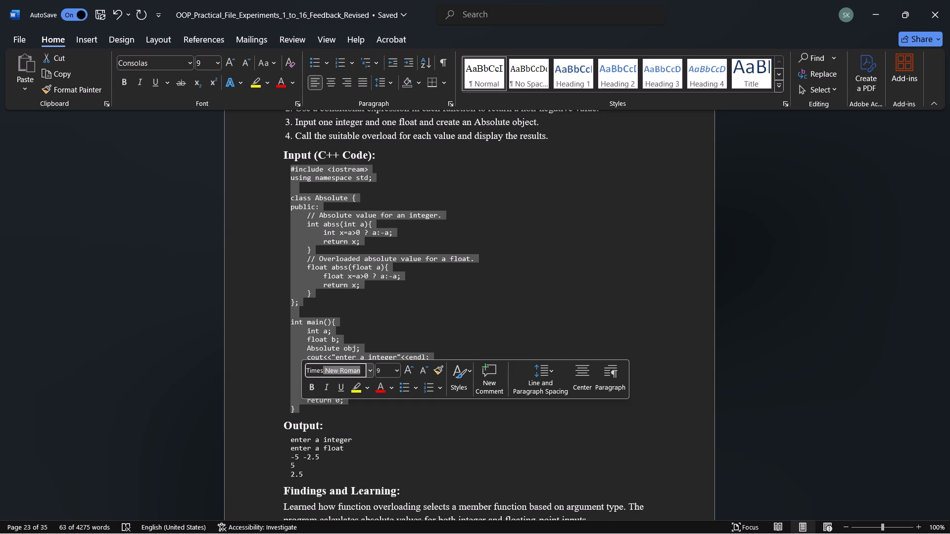
pyautogui.press('Return')
pyautogui.click(382, 368)
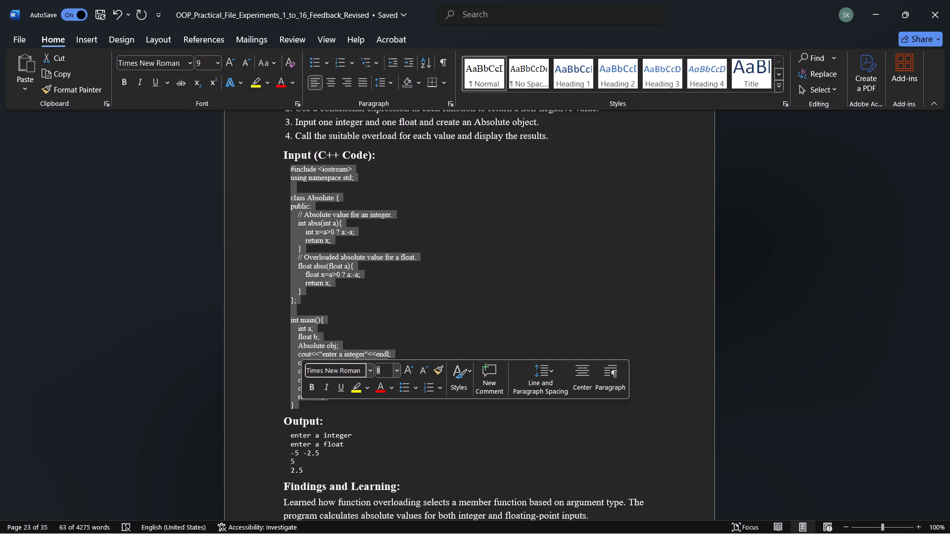
pyautogui.write('10')
pyautogui.press('Return')
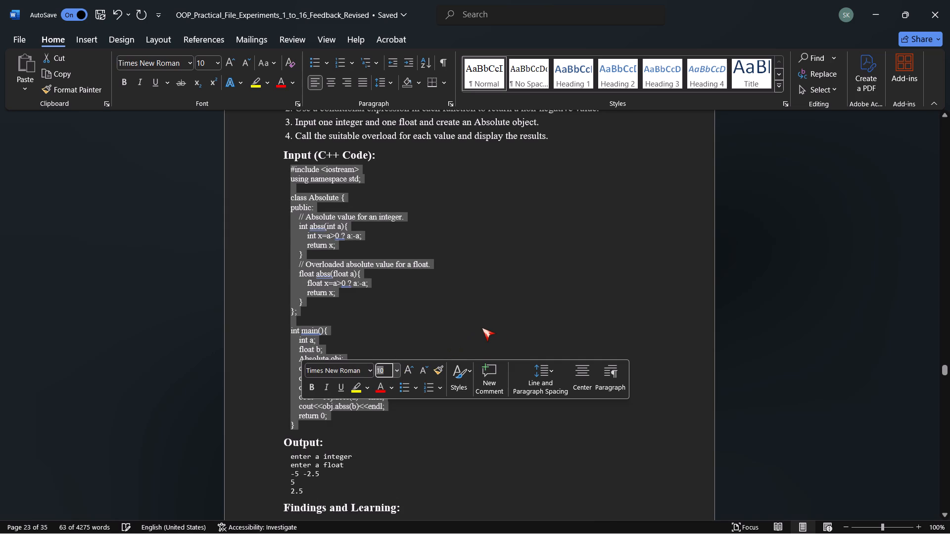
pyautogui.click(493, 324)
# Format all five lines of Experiment 10's output in Times New Roman, size 10.
pyautogui.scroll(-2, 369, 406)
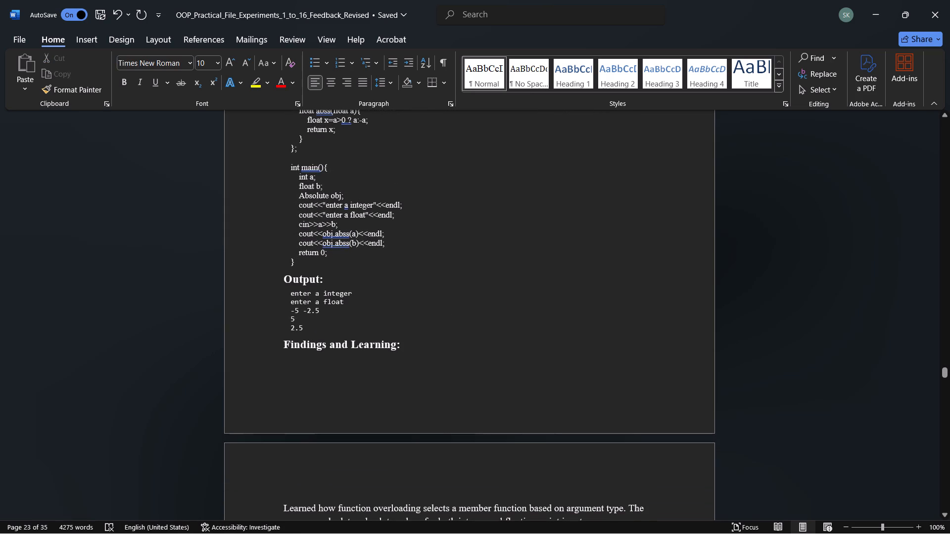
pyautogui.moveTo(291, 294); pyautogui.dragTo(302, 328)
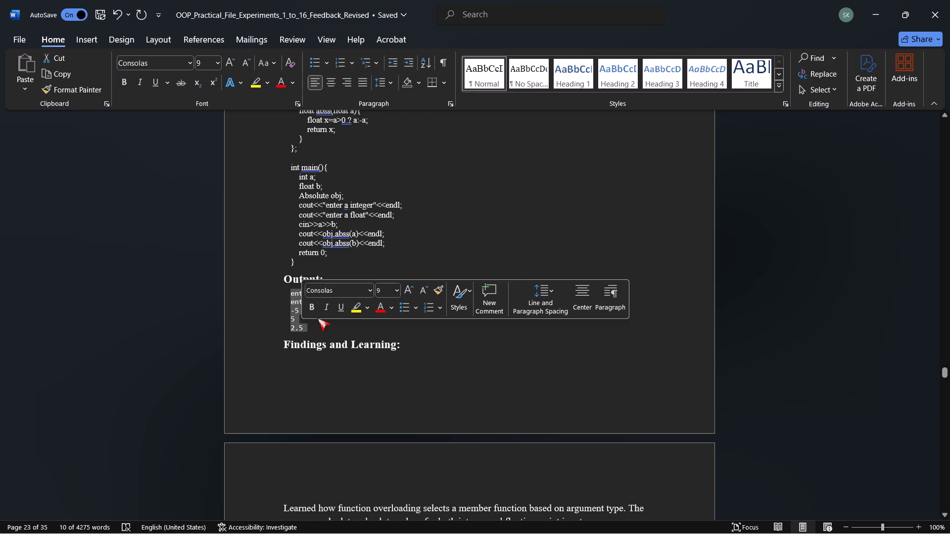
pyautogui.click(349, 289)
pyautogui.write('times new rm')
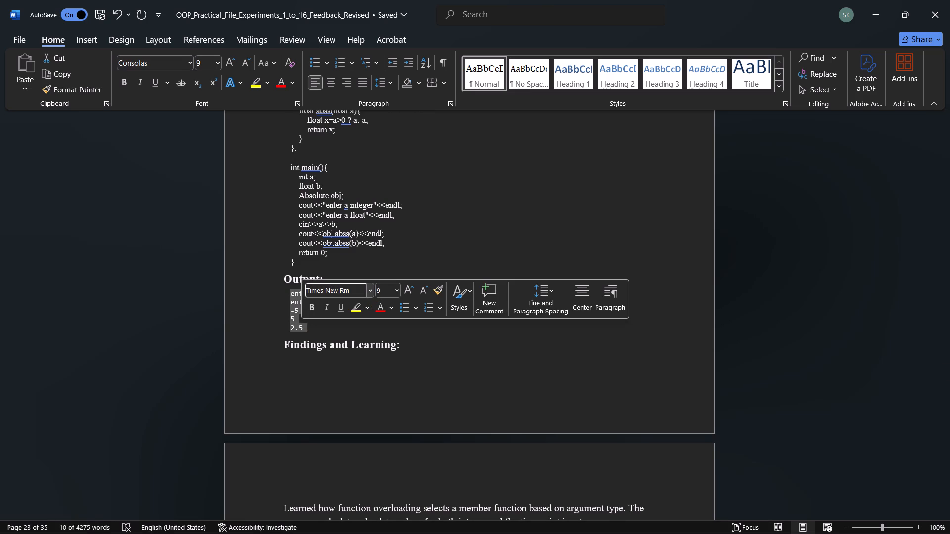
pyautogui.press('BackSpace')
pyautogui.write('oman')
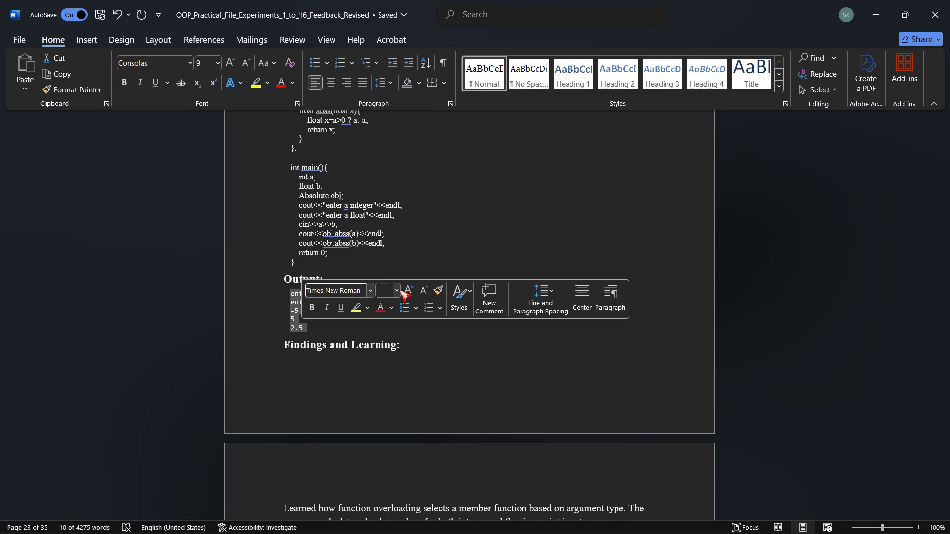
pyautogui.click(397, 289)
pyautogui.write('10')
pyautogui.press('Return')
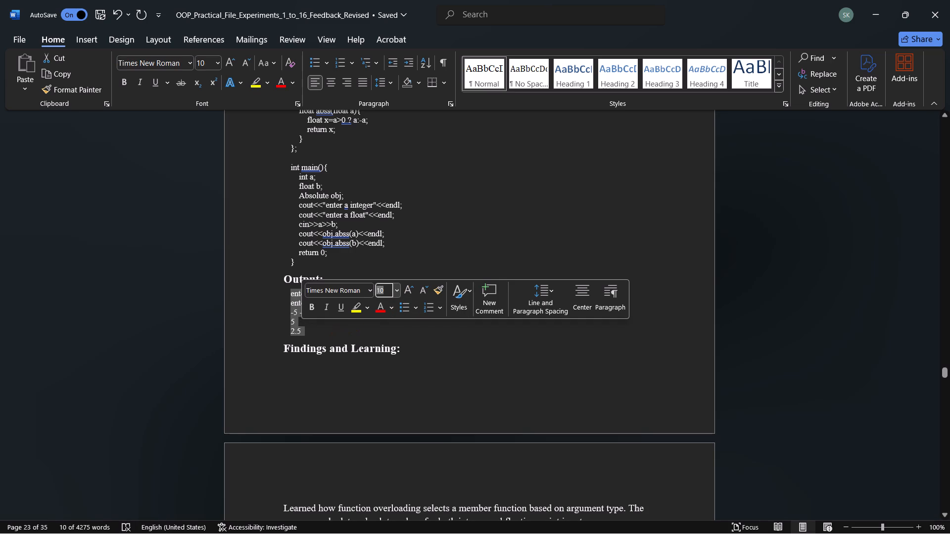
pyautogui.click(318, 341)
# Add three blank lines after Experiment 10's output to move the Findings and Learning heading onto the next page with its paragraph.
pyautogui.click(311, 330)
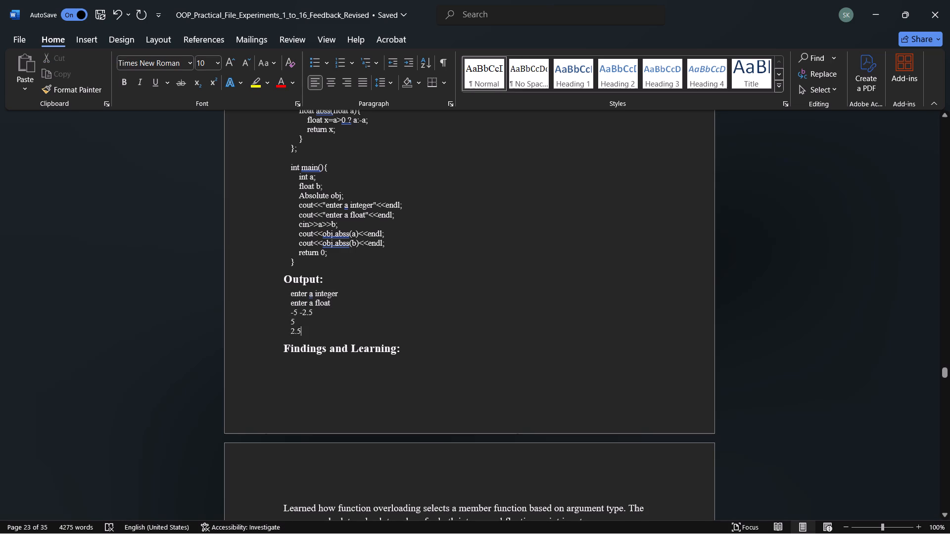
pyautogui.press('Return')
pyautogui.press('Return')
pyautogui.press('Return')
# Review the page breaks from Experiment 9's code through Experiment 10's output to the start of Experiment 11.
pyautogui.scroll(-2, 311, 330)
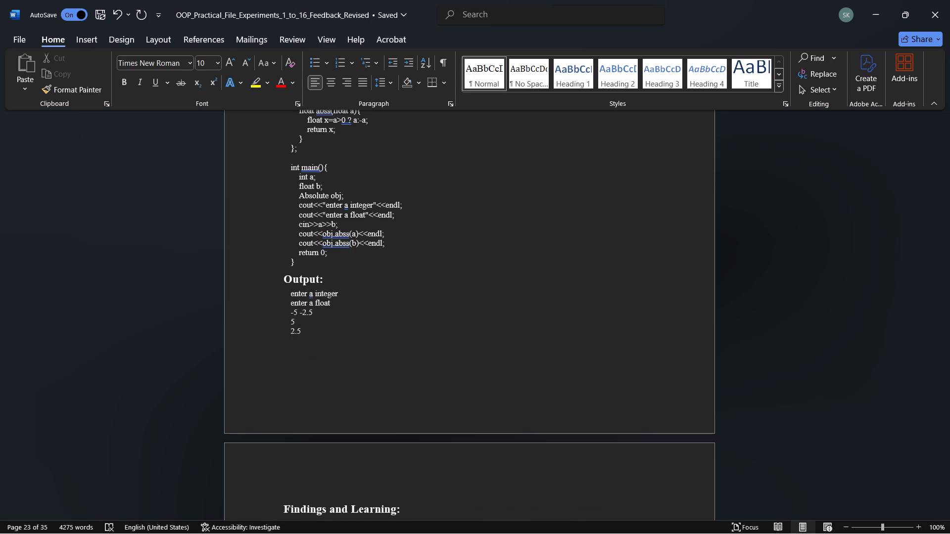
pyautogui.scroll(-6, 311, 330)
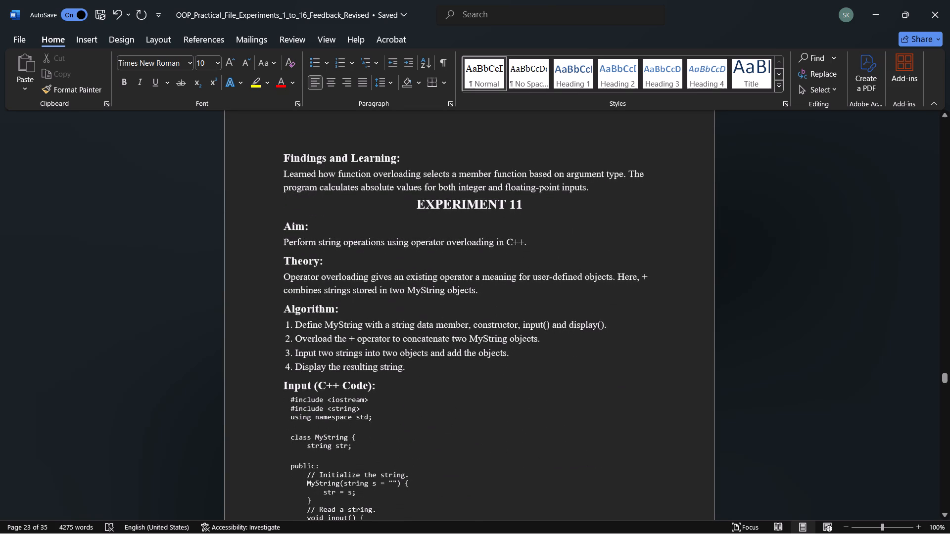
pyautogui.scroll(2, 505, 208)
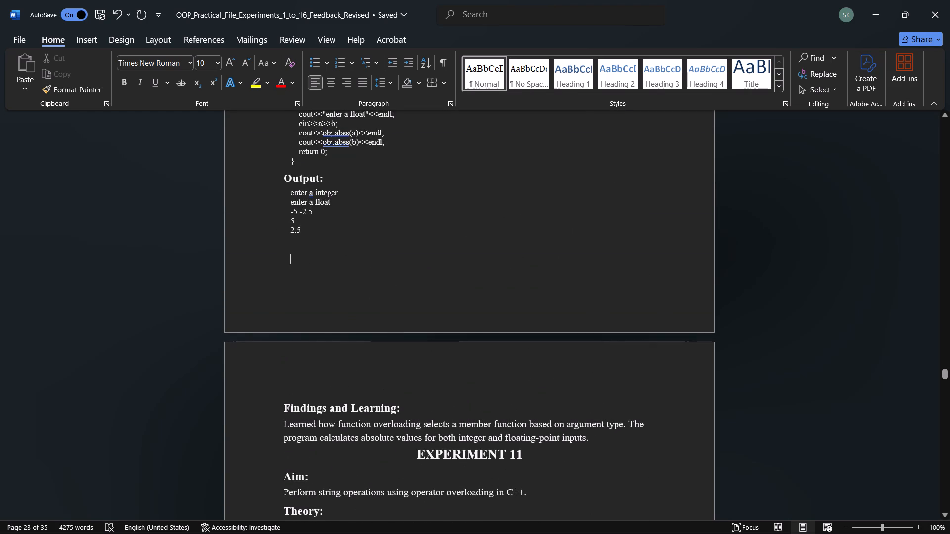
pyautogui.press('Down')
pyautogui.press('Up')
pyautogui.press('Up')
pyautogui.press('Up')
pyautogui.press('Down')
pyautogui.scroll(-2, 247, 319)
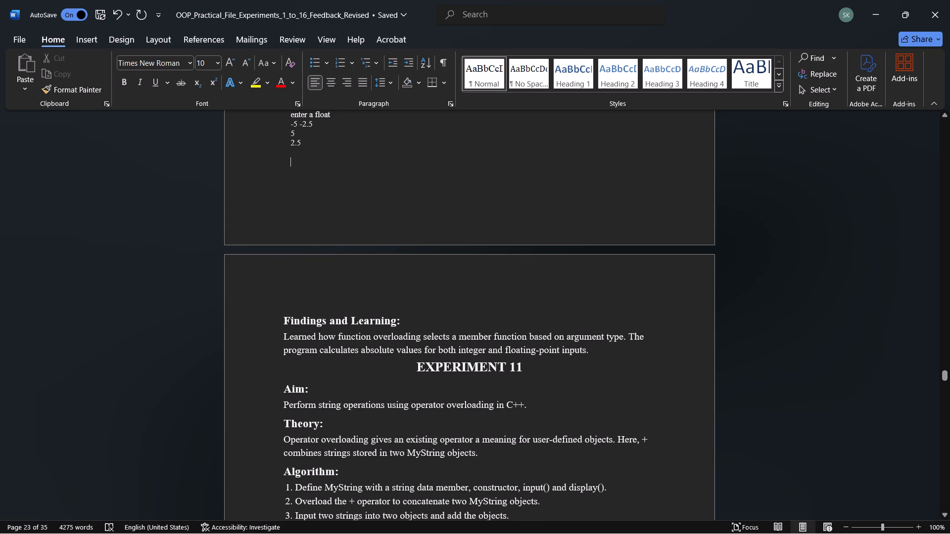
pyautogui.scroll(8, 247, 319)
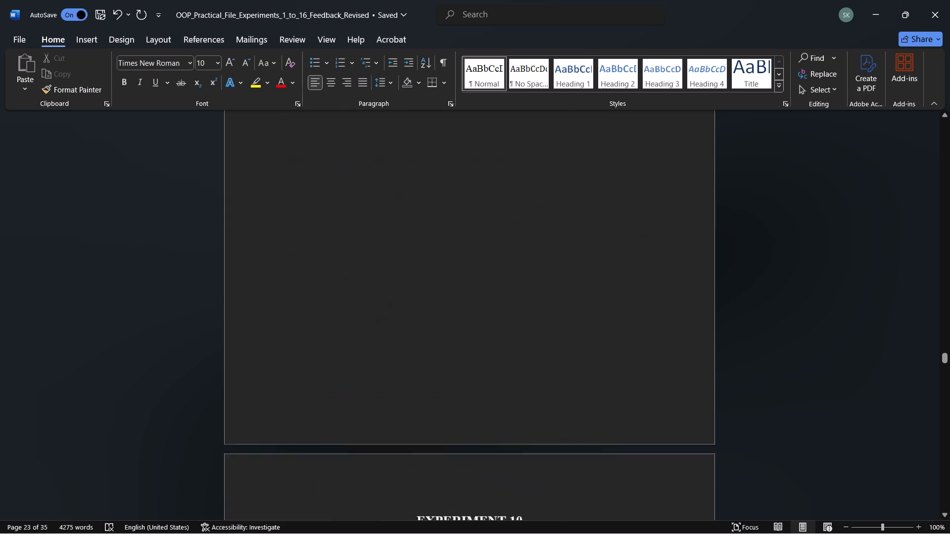
pyautogui.scroll(1, 247, 319)
pyautogui.scroll(-2, 247, 319)
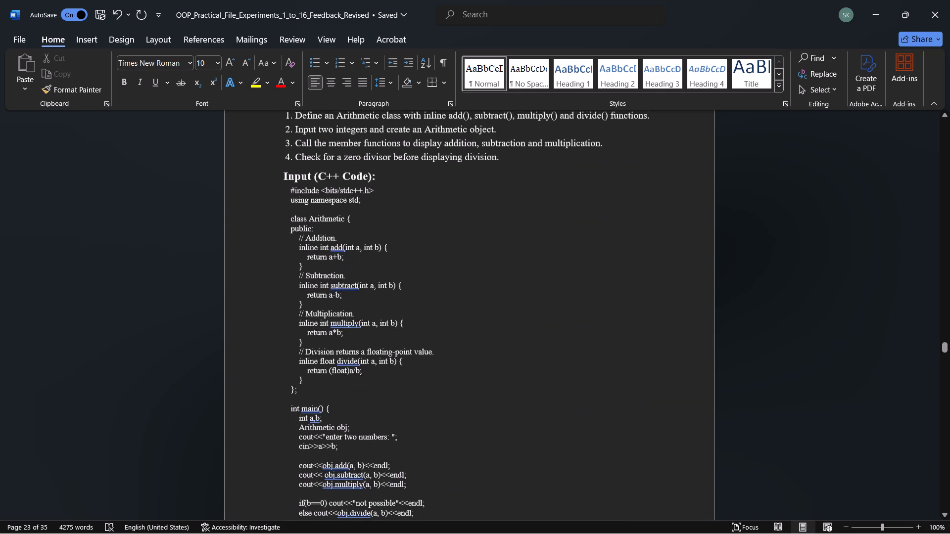
pyautogui.scroll(-2, 247, 319)
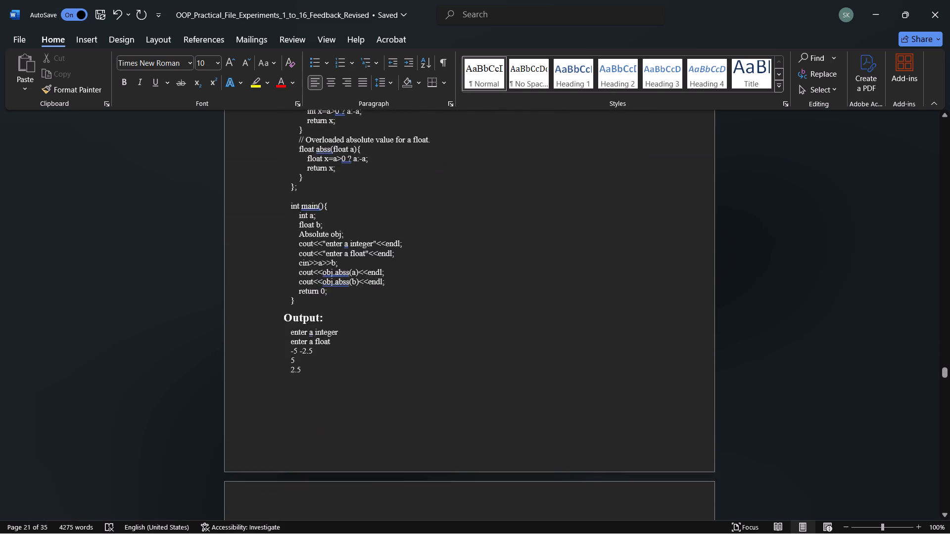
pyautogui.scroll(-1, 247, 319)
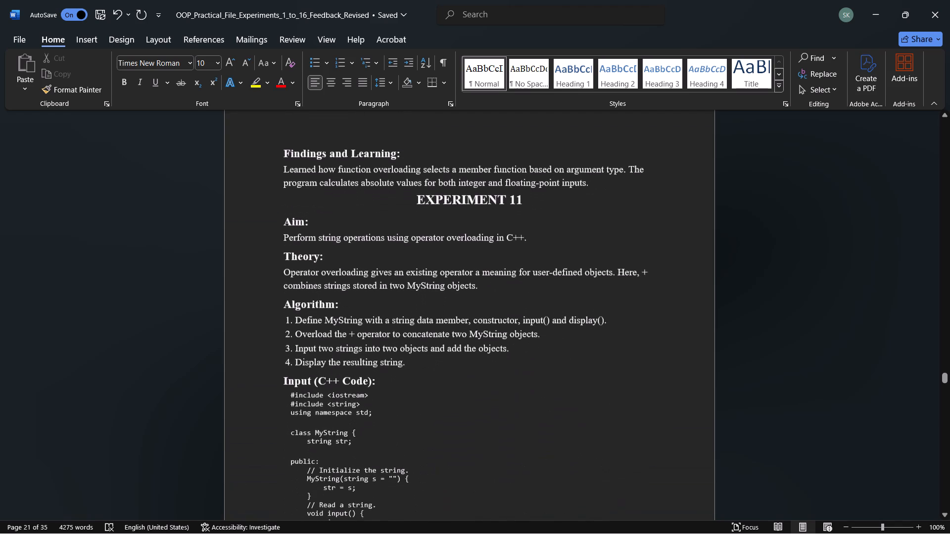
# Insert blank lines after Experiment 10's Findings and Learning paragraph to move the EXPERIMENT 11 heading to the top of the next page.
pyautogui.click(597, 181)
pyautogui.press('Return')
pyautogui.press('Return')
pyautogui.press('Return')
pyautogui.press('Return')
pyautogui.press('Return')
pyautogui.press('Return')
pyautogui.press('Return')
pyautogui.press('Return')
pyautogui.press('Return')
pyautogui.press('Return')
pyautogui.press('Return')
pyautogui.press('Return')
pyautogui.press('Return')
pyautogui.press('Return')
pyautogui.press('Return')
pyautogui.press('Return')
pyautogui.press('Return')
pyautogui.press('Return')
pyautogui.press('Return')
pyautogui.press('Return')
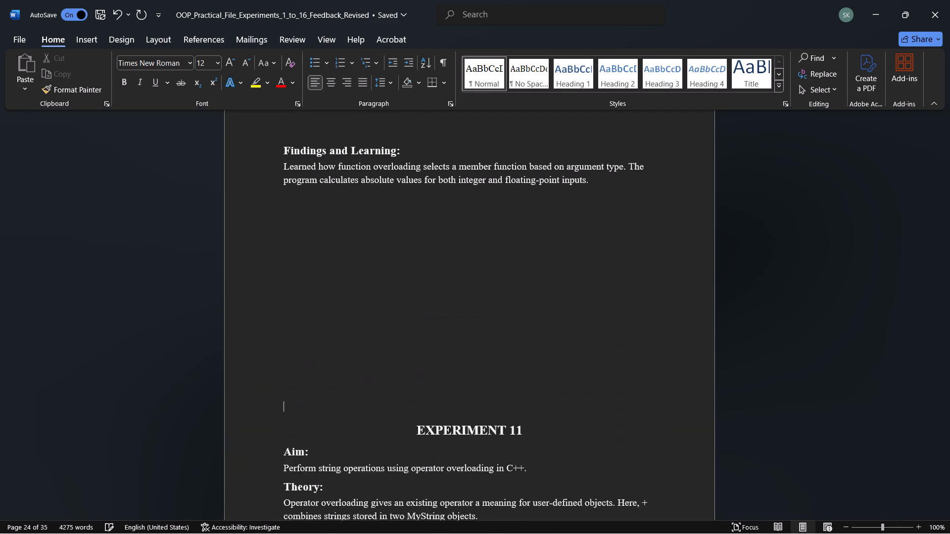
pyautogui.scroll(-3, 597, 181)
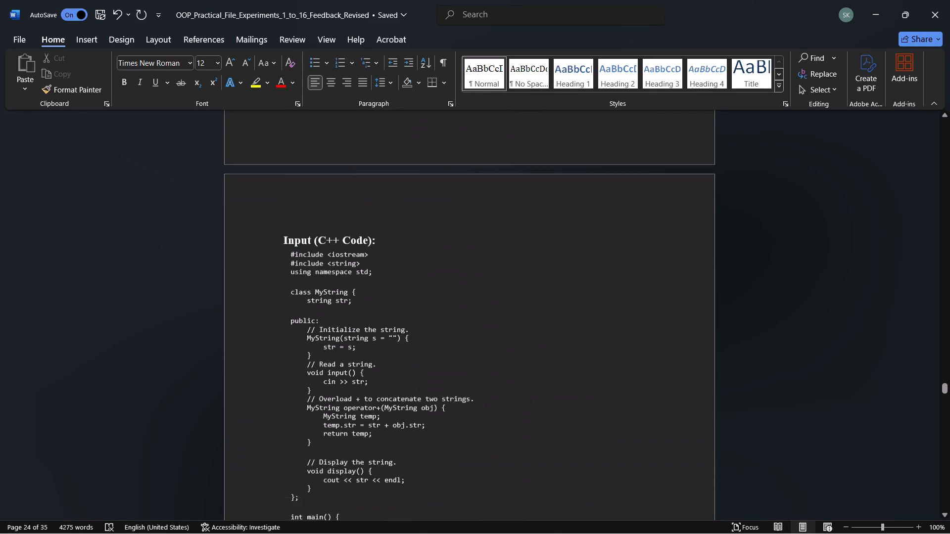
pyautogui.hscroll(1, 597, 181)
pyautogui.scroll(3, 597, 181)
pyautogui.press('Return')
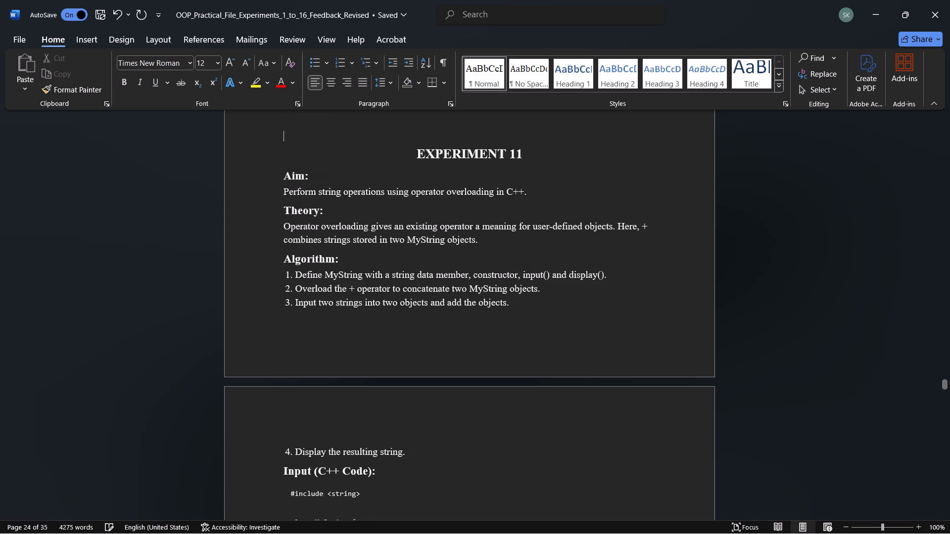
pyautogui.press('Return')
pyautogui.press('Return')
pyautogui.press('Return')
pyautogui.press('Return')
pyautogui.press('Return')
pyautogui.press('Return')
pyautogui.press('Return')
pyautogui.press('Return')
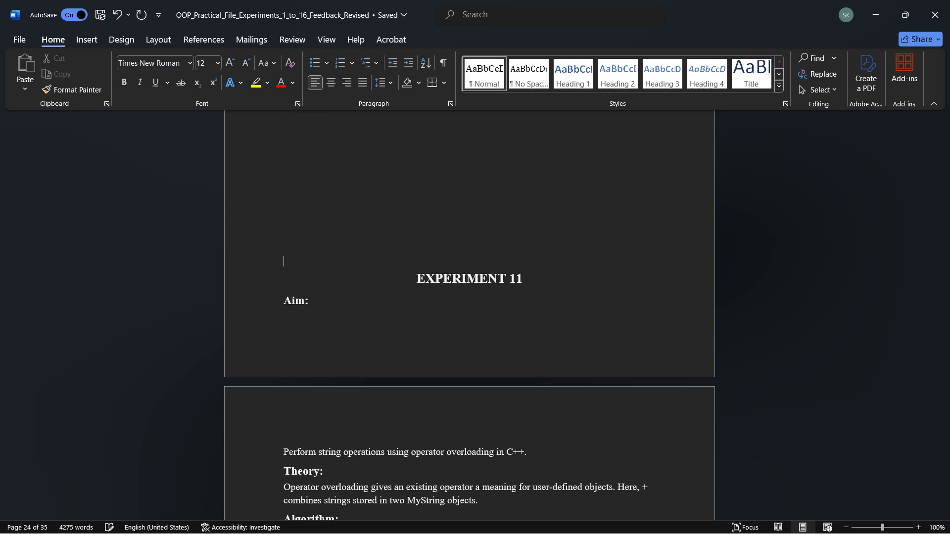
pyautogui.press('Return')
pyautogui.press('Return')
pyautogui.press('Return')
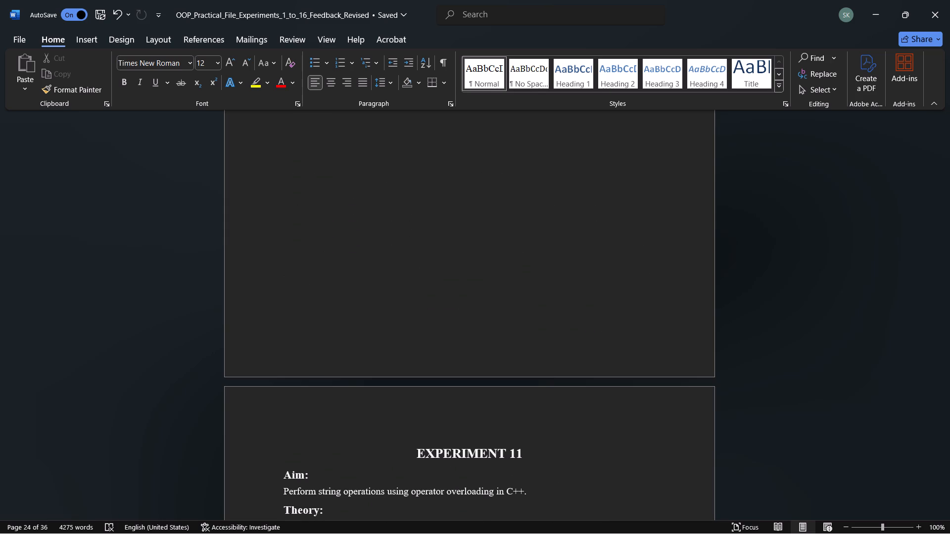
# Check how Experiments 9, 10 and 11 are laid out across their pages, including where each heading and findings section falls.
pyautogui.scroll(5, 597, 181)
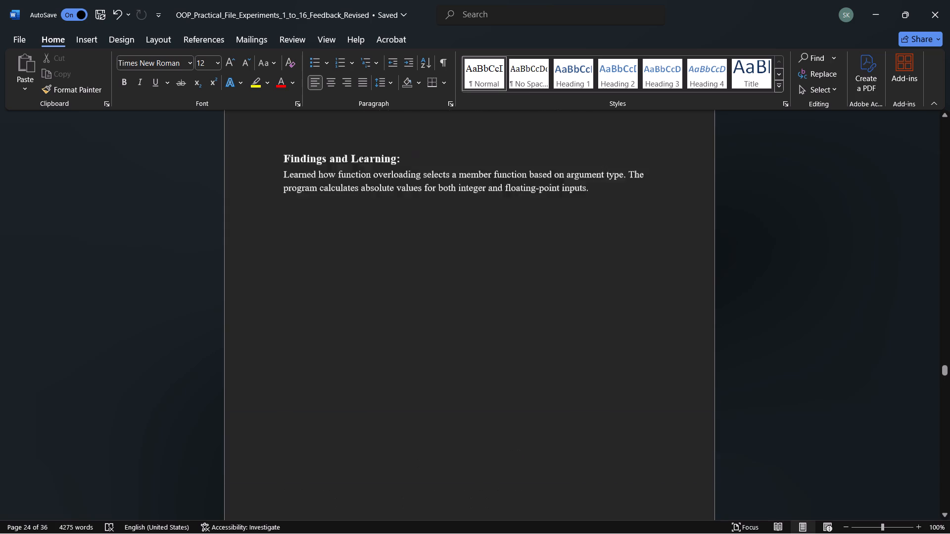
pyautogui.scroll(8, 597, 181)
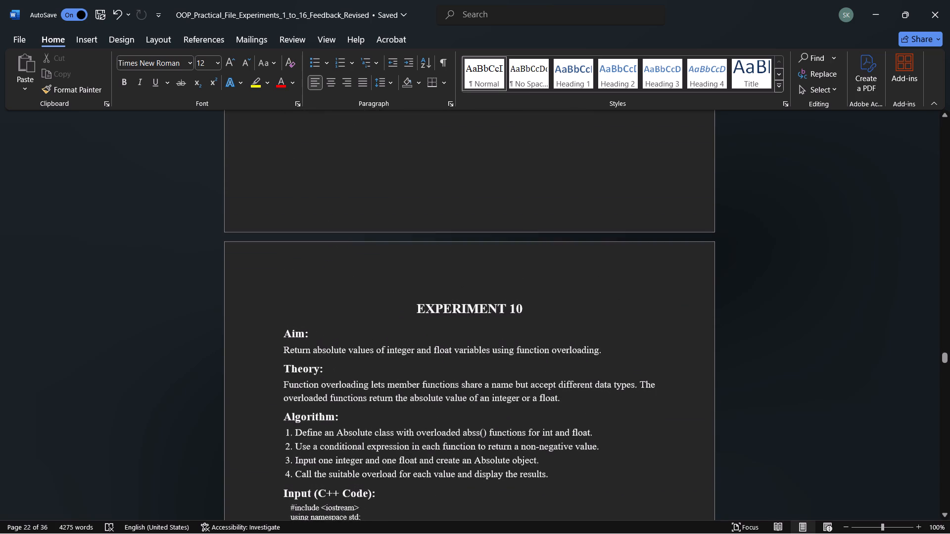
pyautogui.scroll(8, 597, 181)
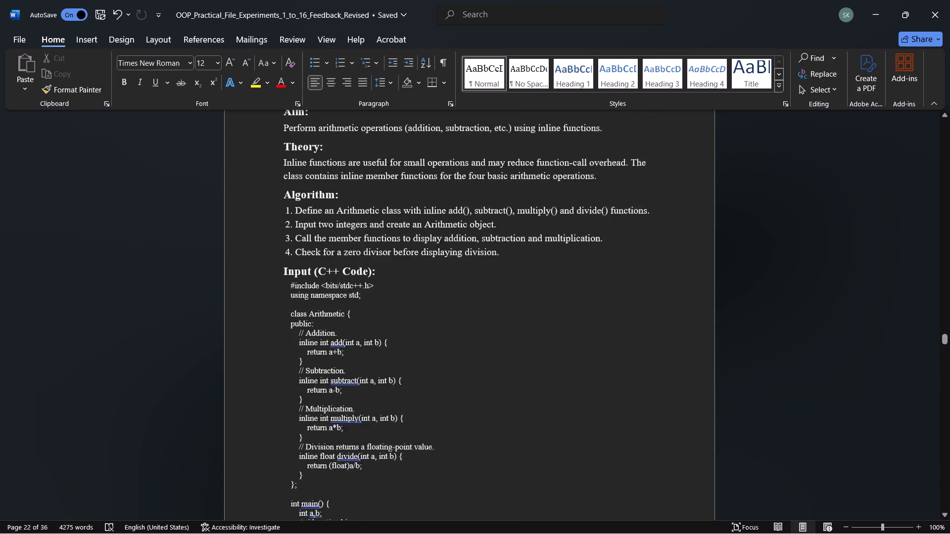
pyautogui.scroll(4, 597, 181)
pyautogui.hscroll(1, 597, 181)
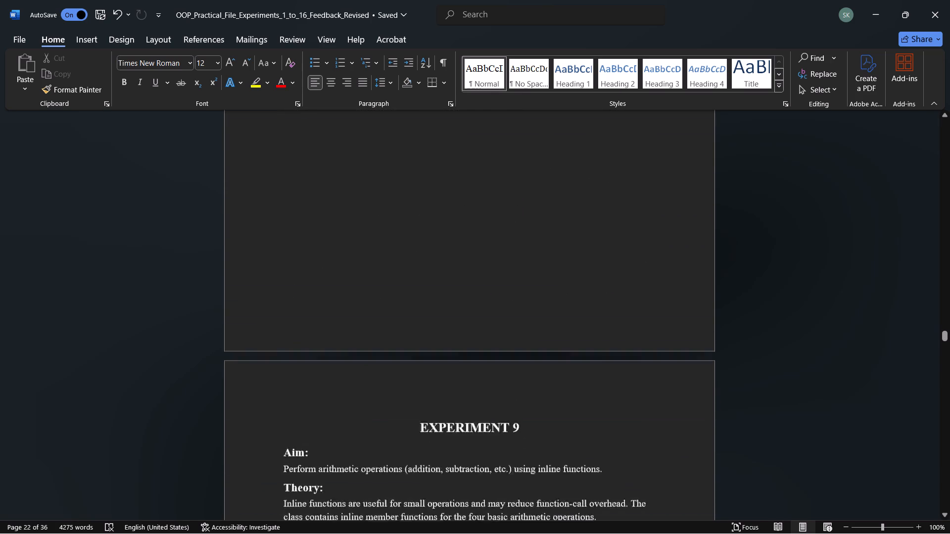
pyautogui.hscroll(1, 597, 181)
pyautogui.scroll(-6, 597, 181)
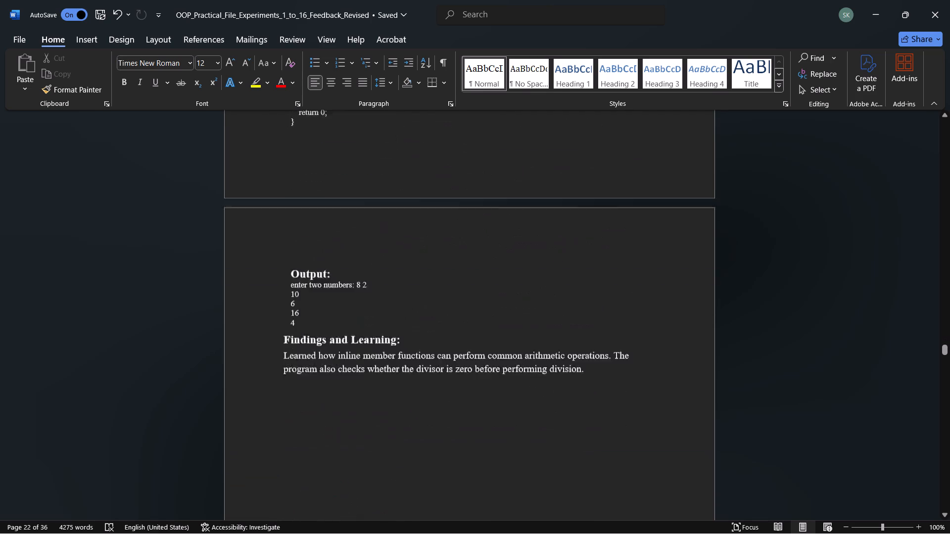
pyautogui.scroll(-6, 597, 181)
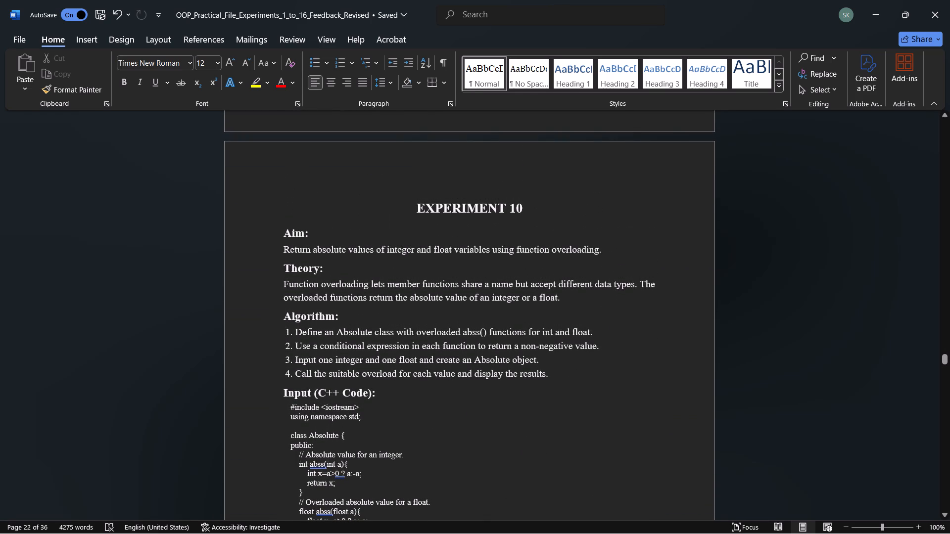
pyautogui.click(431, 180)
pyautogui.press('Up')
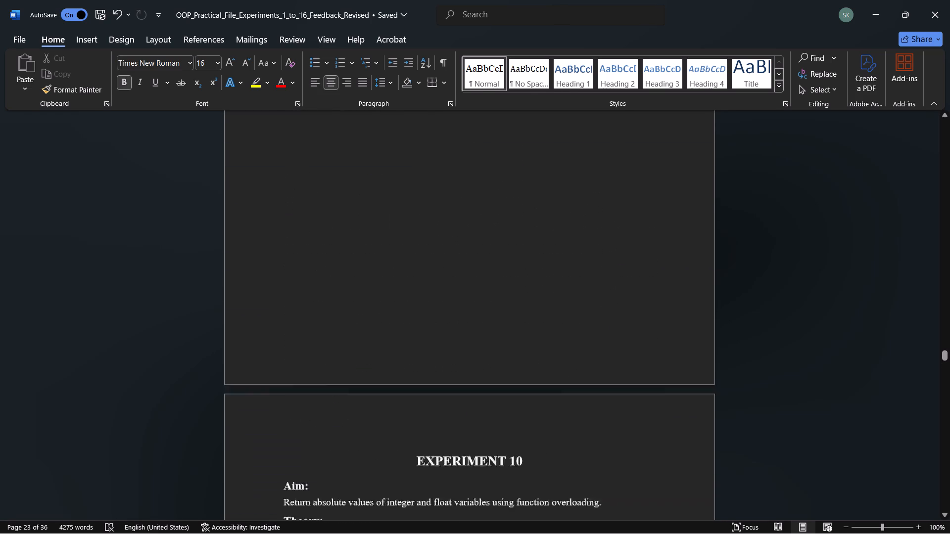
pyautogui.scroll(-1, 420, 193)
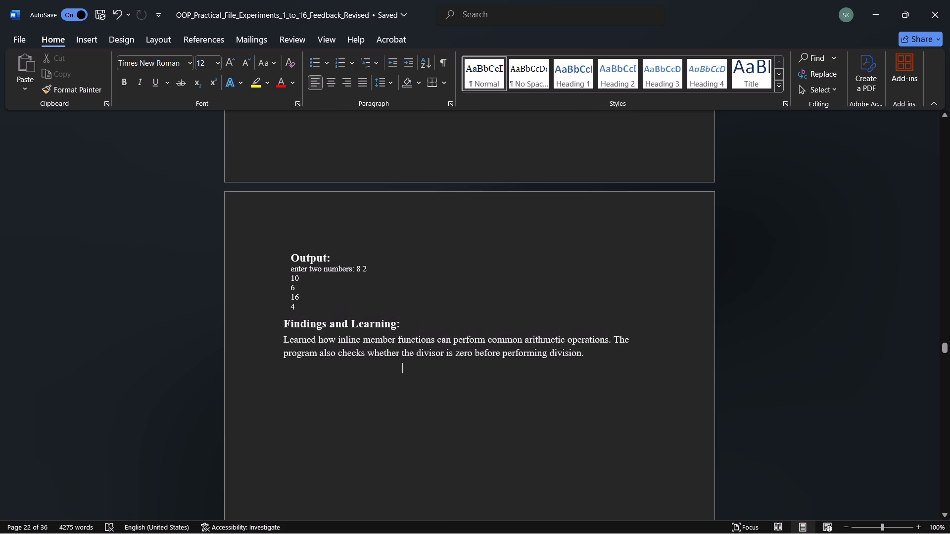
pyautogui.scroll(-4, 420, 193)
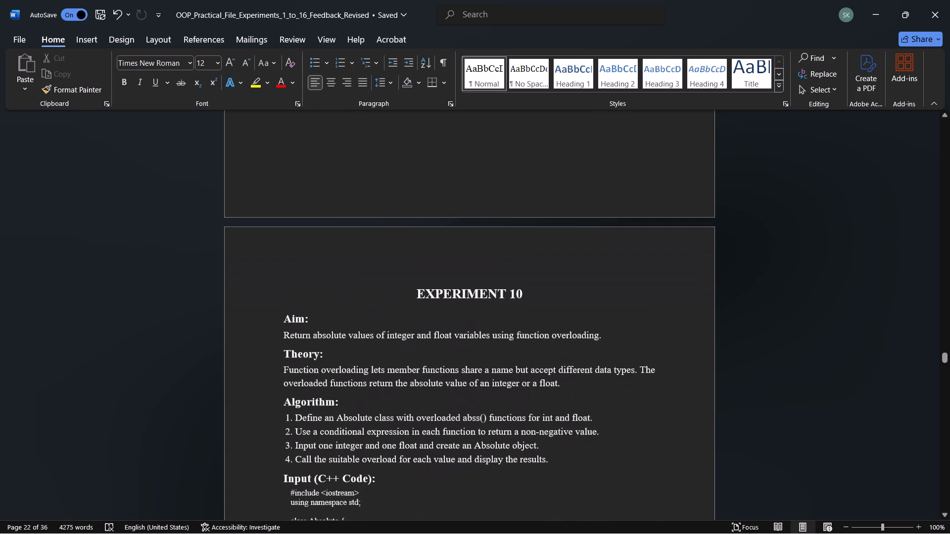
pyautogui.scroll(4, 420, 193)
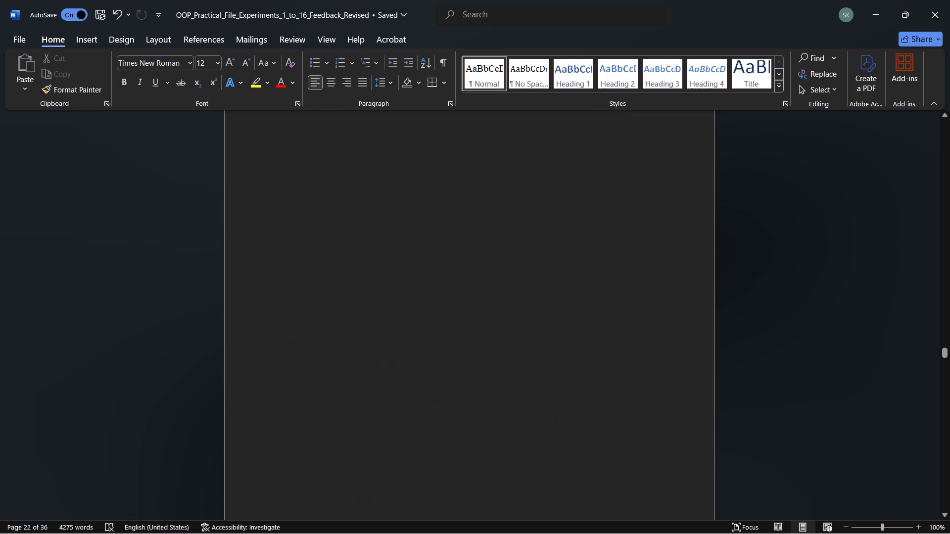
pyautogui.scroll(1, 420, 193)
pyautogui.scroll(-7, 420, 193)
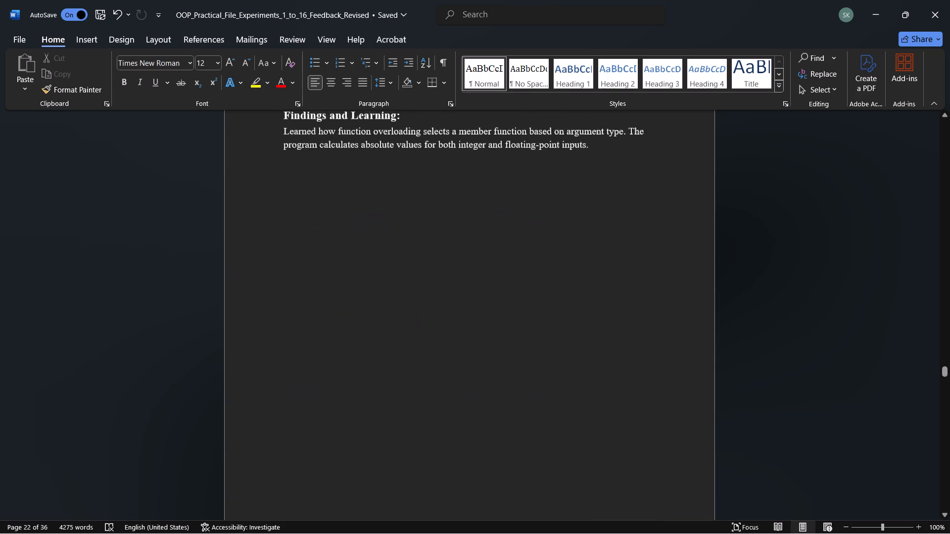
pyautogui.hscroll(1, 420, 193)
pyautogui.scroll(-3, 420, 193)
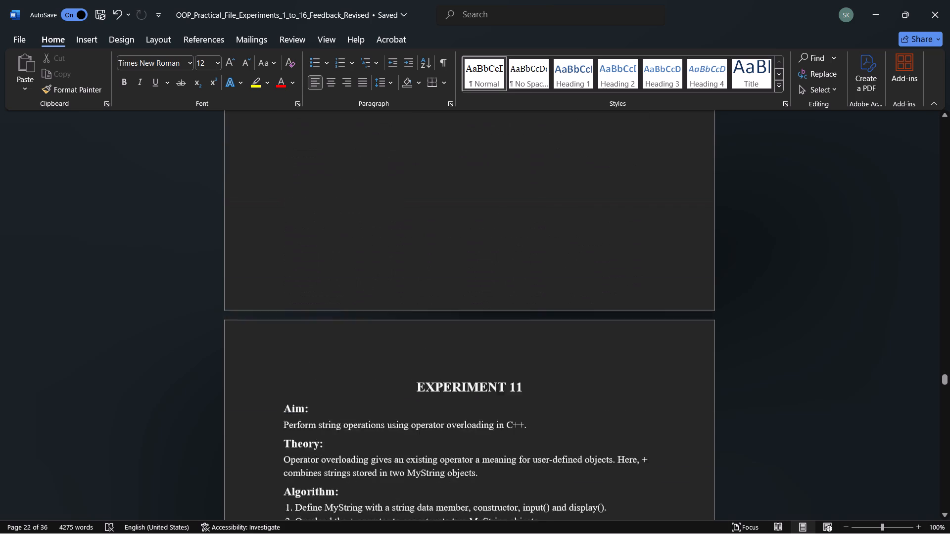
# Format the Experiment 11 MyString class code under Input (C++ Code) in Times New Roman, size 10.
pyautogui.scroll(-2, 420, 193)
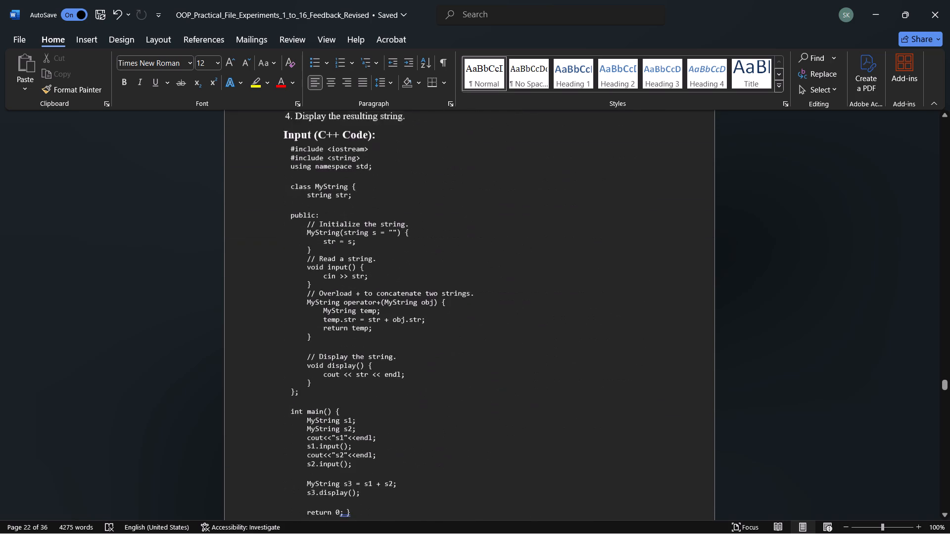
pyautogui.scroll(-1, 420, 193)
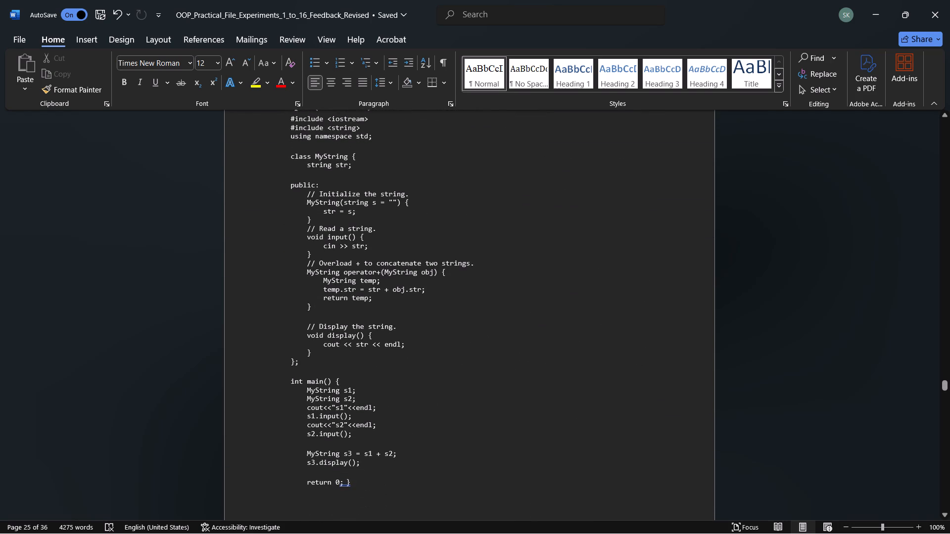
pyautogui.moveTo(290, 120); pyautogui.dragTo(344, 436)
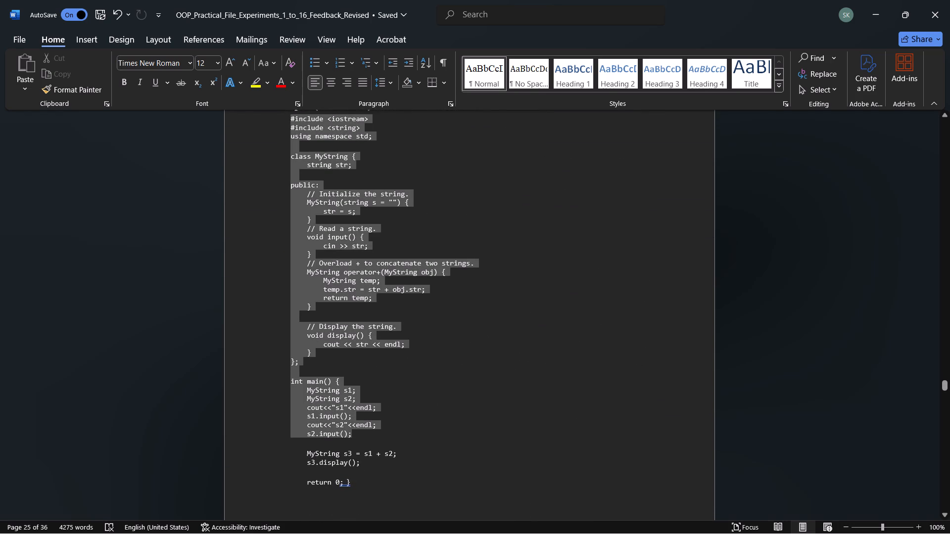
pyautogui.moveTo(344, 436); pyautogui.dragTo(349, 487)
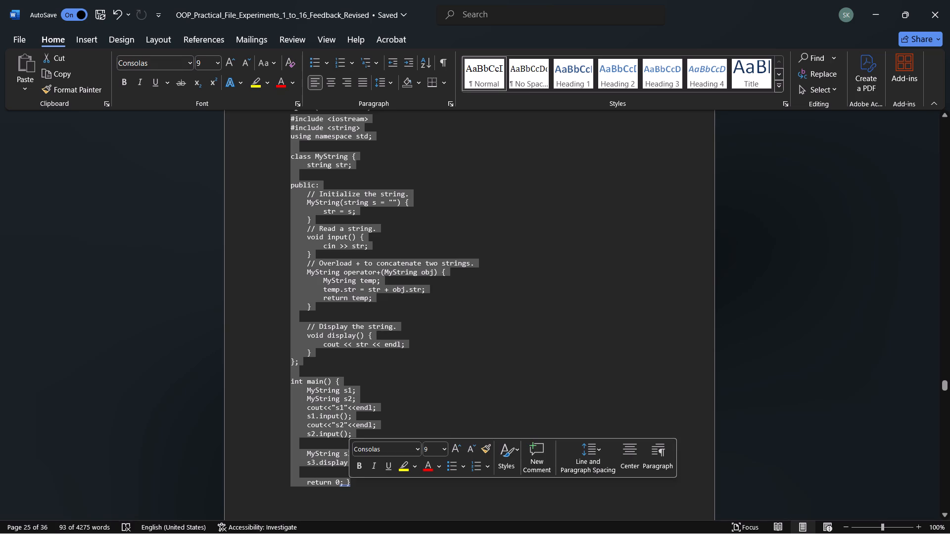
pyautogui.click(393, 448)
pyautogui.write('times new roman')
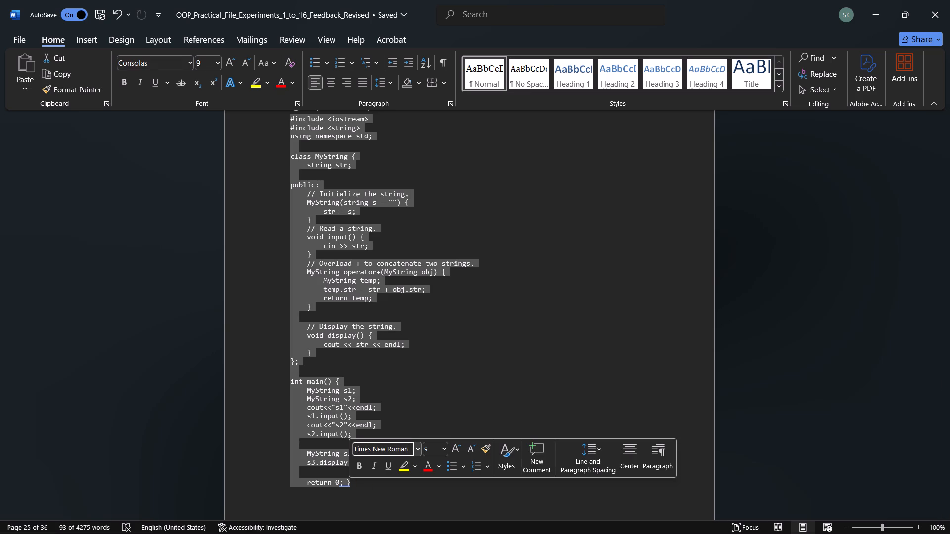
pyautogui.click(436, 449)
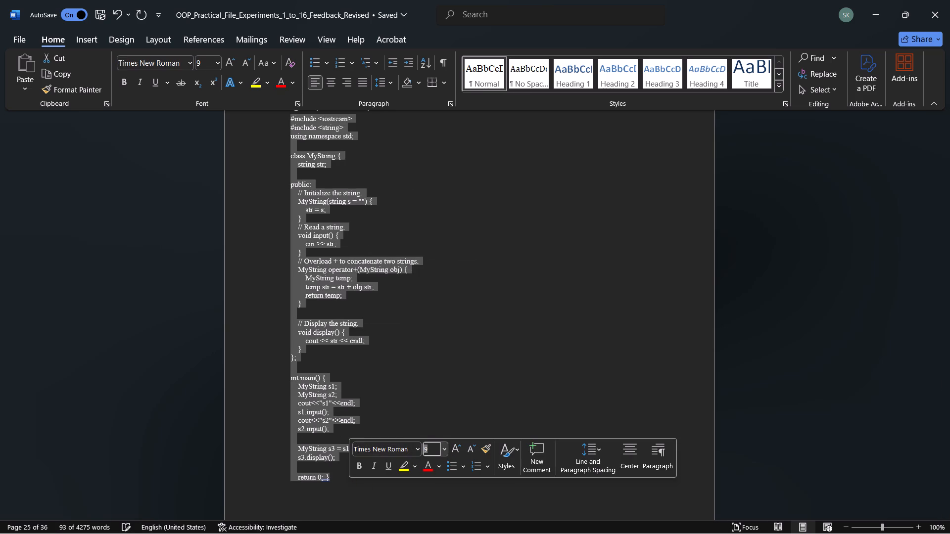
pyautogui.write('10')
pyautogui.press('Return')
pyautogui.click(491, 391)
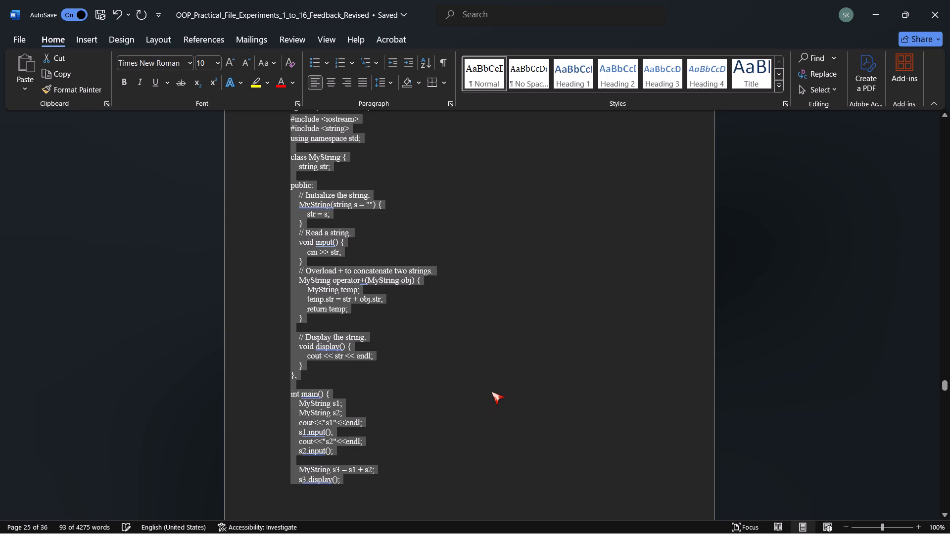
pyautogui.scroll(-3, 491, 391)
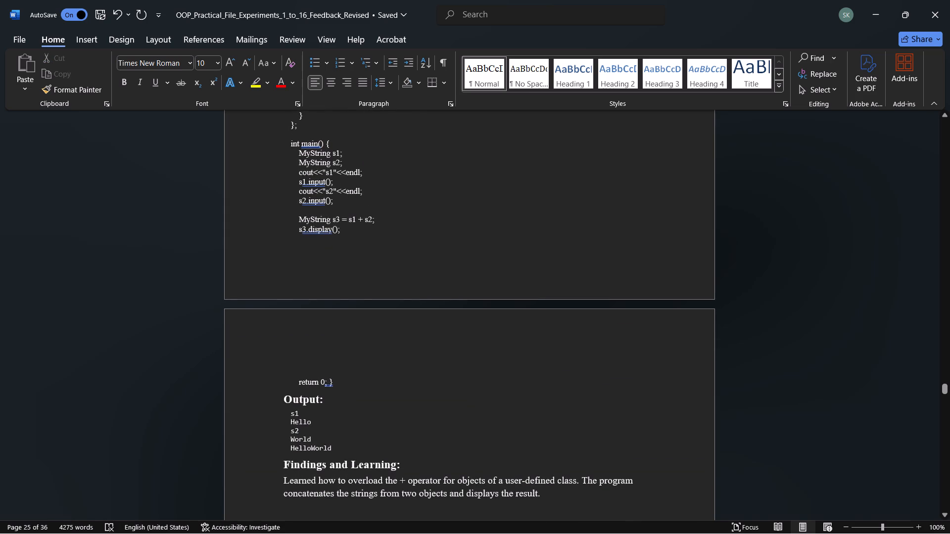
# Format the Experiment 11 output lines, from s1 to HelloWorld, in Times New Roman, size 10.
pyautogui.click(314, 247)
pyautogui.press('Down')
pyautogui.scroll(-1, 304, 253)
pyautogui.moveTo(289, 360); pyautogui.dragTo(300, 366)
pyautogui.moveTo(289, 355); pyautogui.dragTo(332, 389)
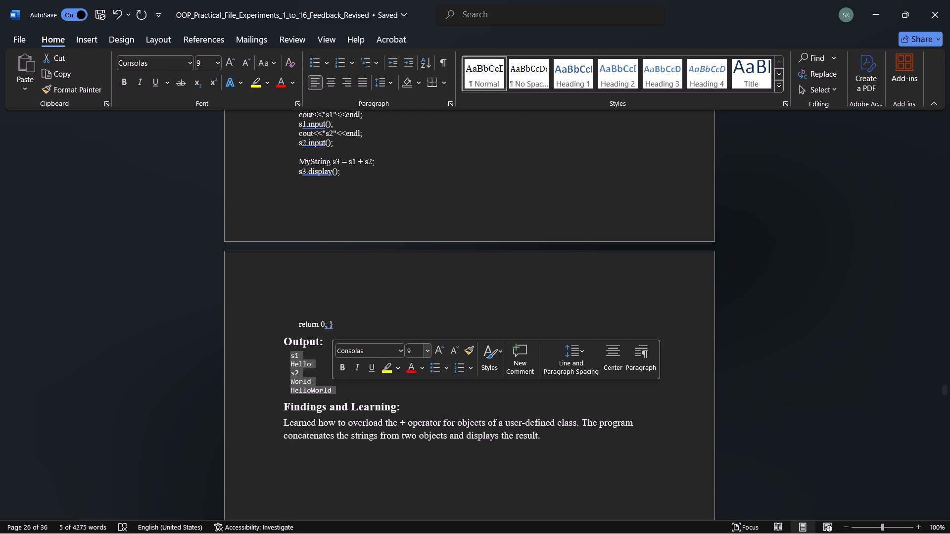
pyautogui.click(381, 350)
pyautogui.write('tims')
pyautogui.press('space')
pyautogui.press('BackSpace')
pyautogui.press('BackSpace')
pyautogui.write('es new o')
pyautogui.press('BackSpace')
pyautogui.write('roman')
pyautogui.click(410, 348)
pyautogui.write('10')
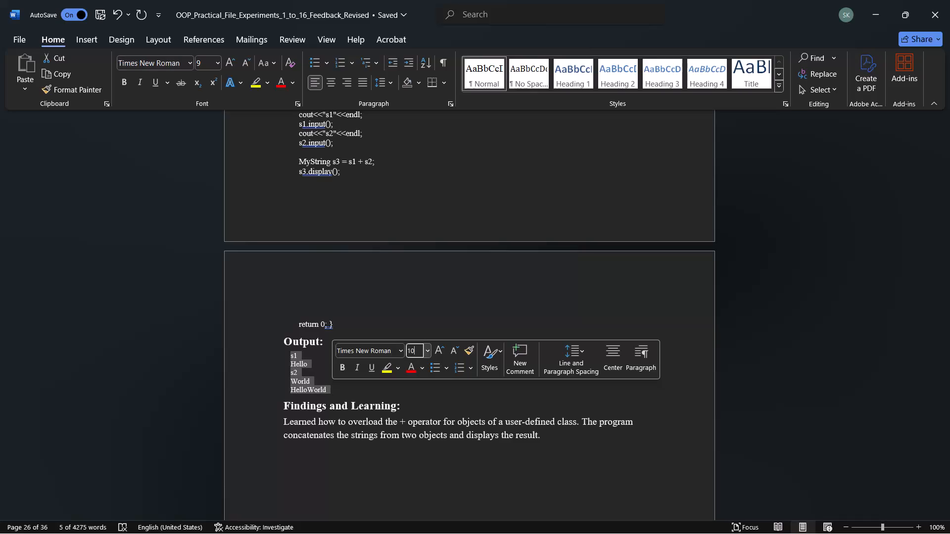
pyautogui.press('Return')
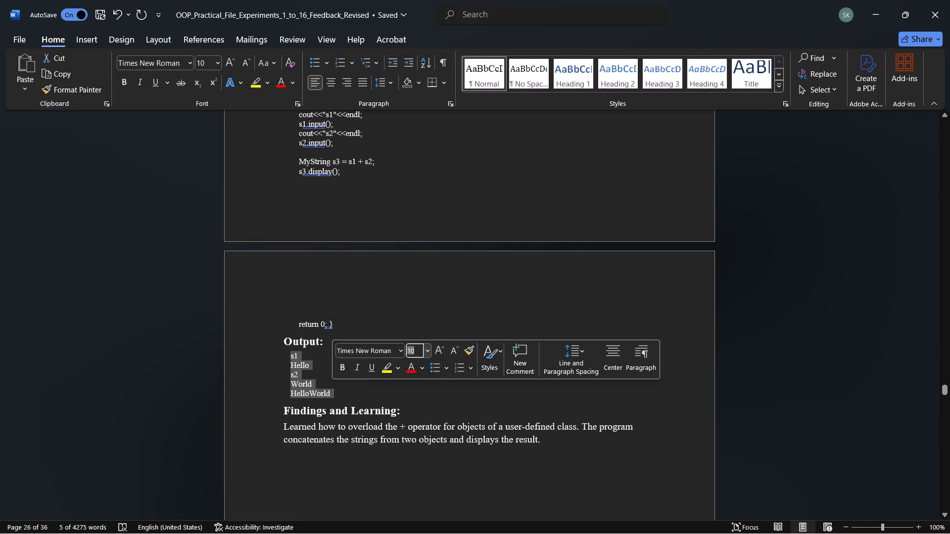
pyautogui.click(470, 269)
# Move the closing brace after return 0; in Experiment 11's main() onto its own line.
pyautogui.scroll(-3, 470, 269)
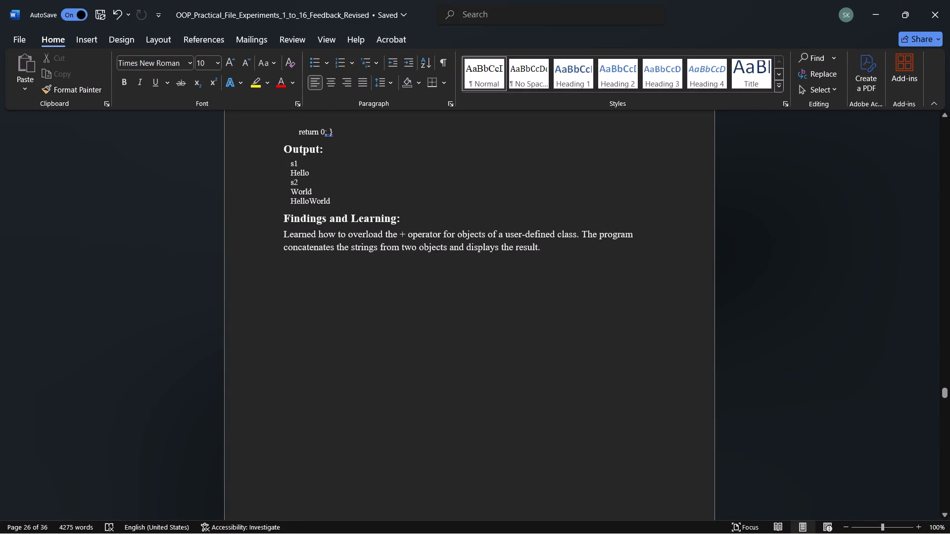
pyautogui.scroll(-4, 470, 269)
pyautogui.scroll(1, 470, 269)
pyautogui.scroll(-2, 470, 269)
pyautogui.scroll(3, 470, 269)
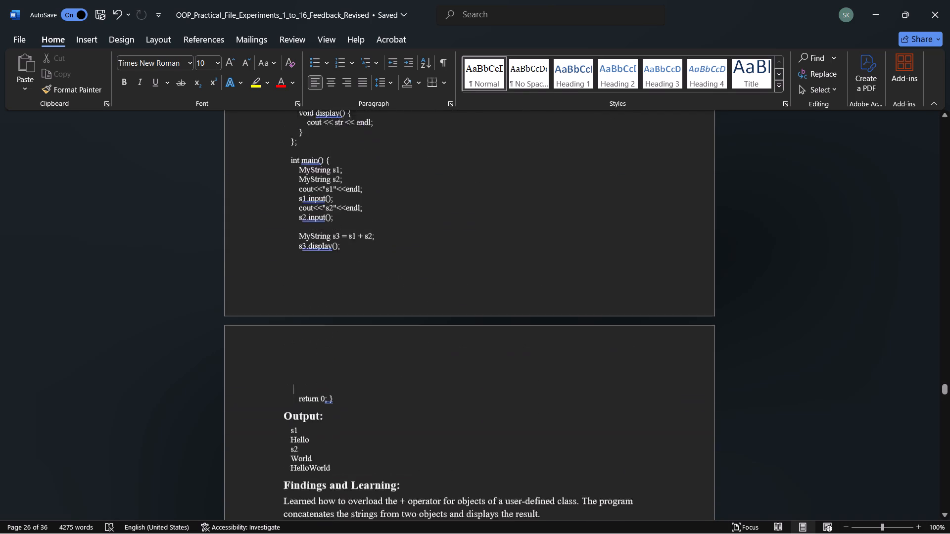
pyautogui.scroll(1, 470, 269)
pyautogui.click(327, 353)
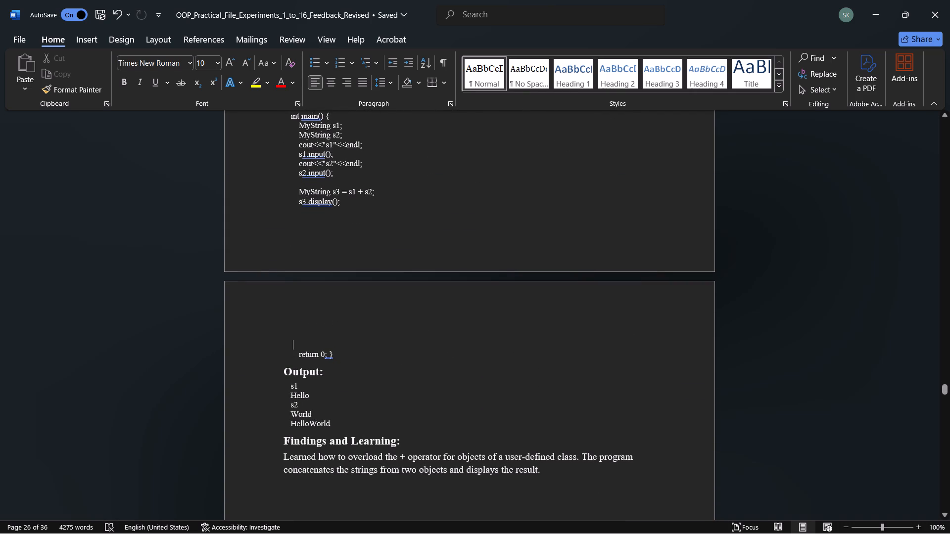
pyautogui.press('Return')
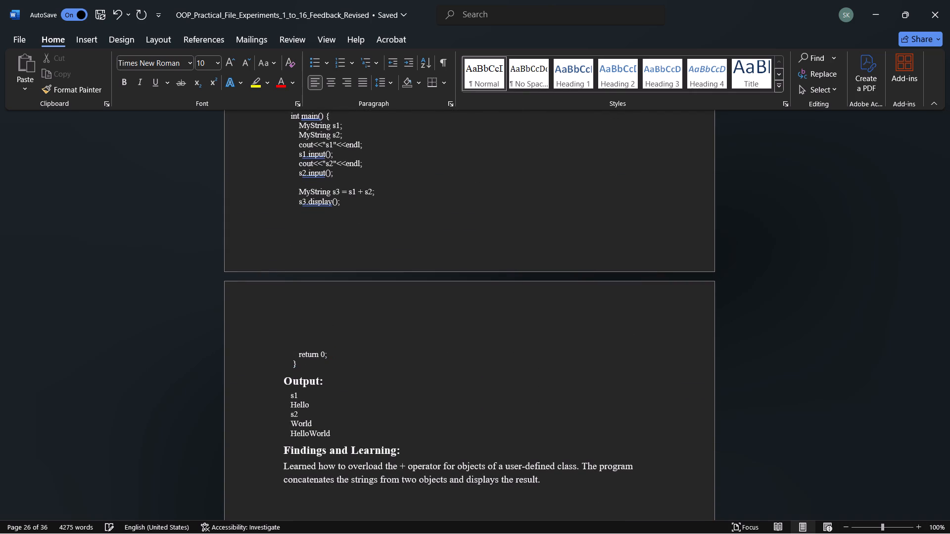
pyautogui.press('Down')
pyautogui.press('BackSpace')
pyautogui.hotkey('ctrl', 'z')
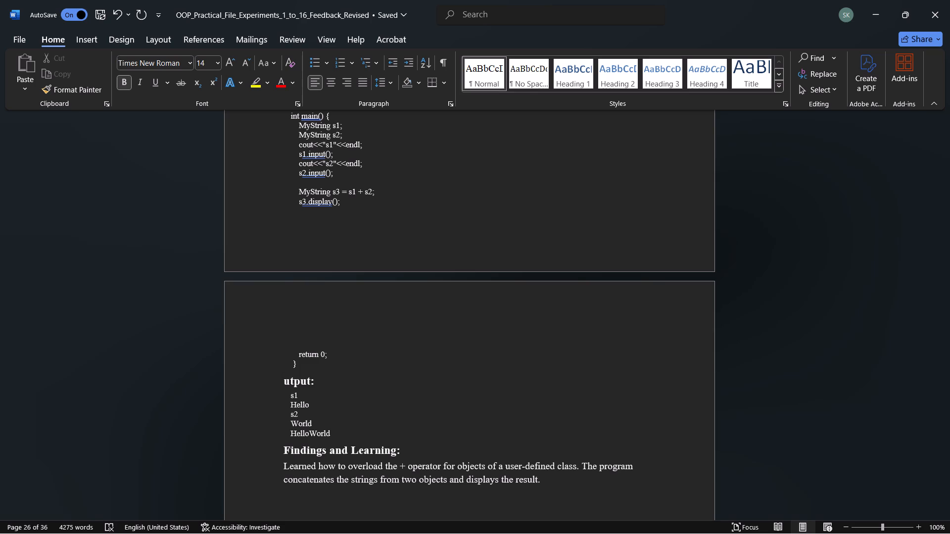
# Remove the leading space before the closing brace of Experiment 11's main().
pyautogui.click(292, 365)
pyautogui.press('BackSpace')
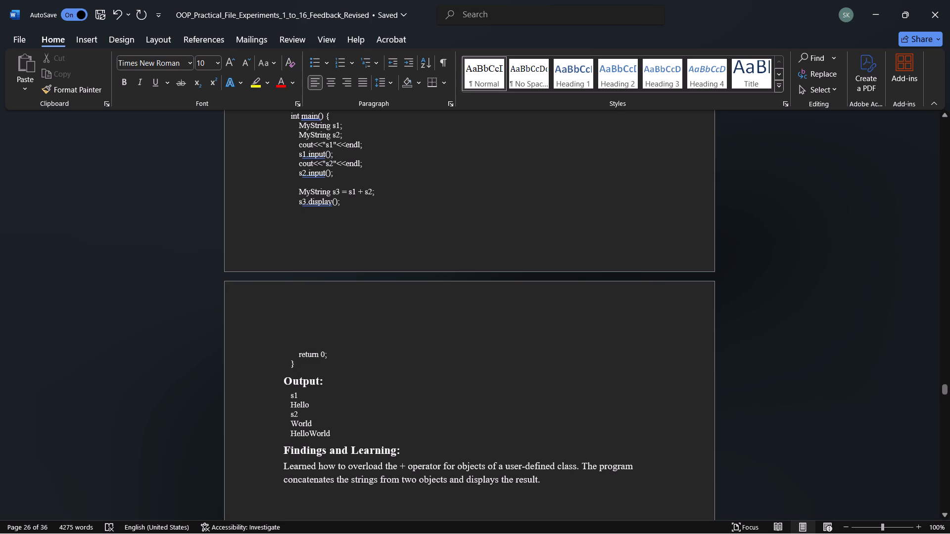
# Check the page break between Experiment 11's Findings and Learning section and the EXPERIMENT 12 heading.
pyautogui.scroll(-2, 429, 341)
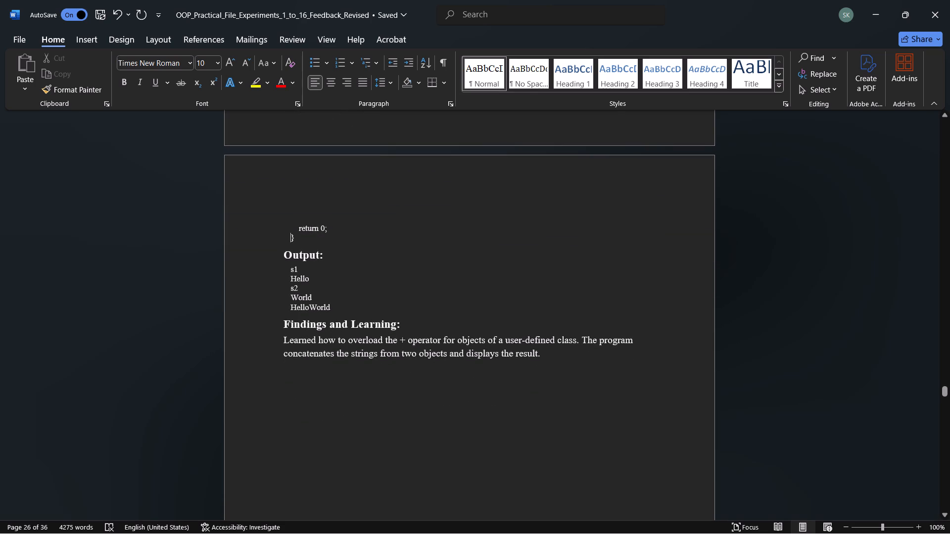
pyautogui.scroll(-3, 416, 329)
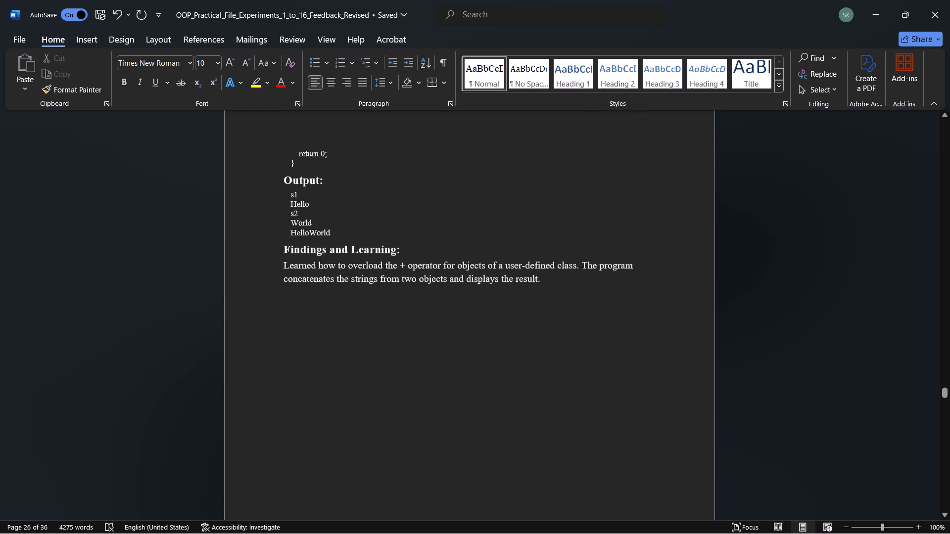
pyautogui.scroll(-4, 416, 329)
pyautogui.scroll(1, 416, 329)
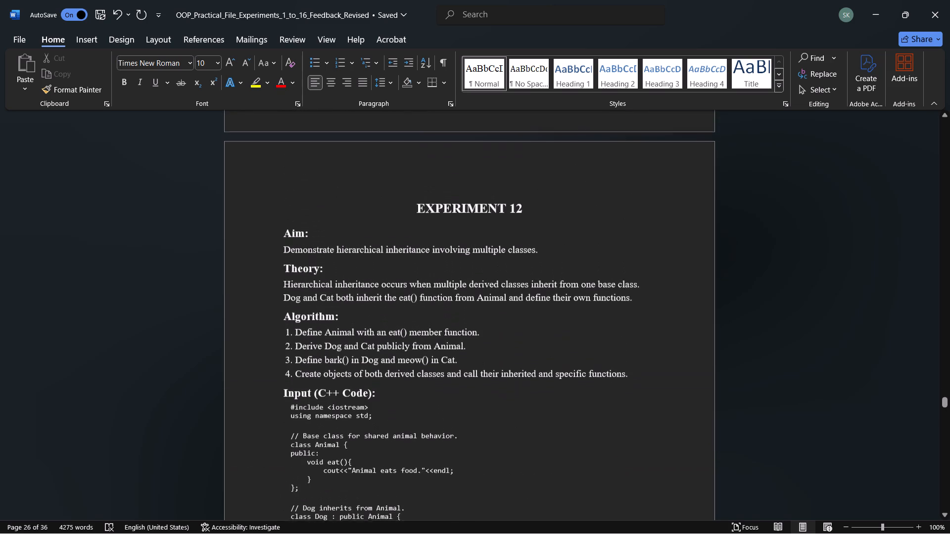
pyautogui.scroll(1, 416, 329)
pyautogui.click(416, 213)
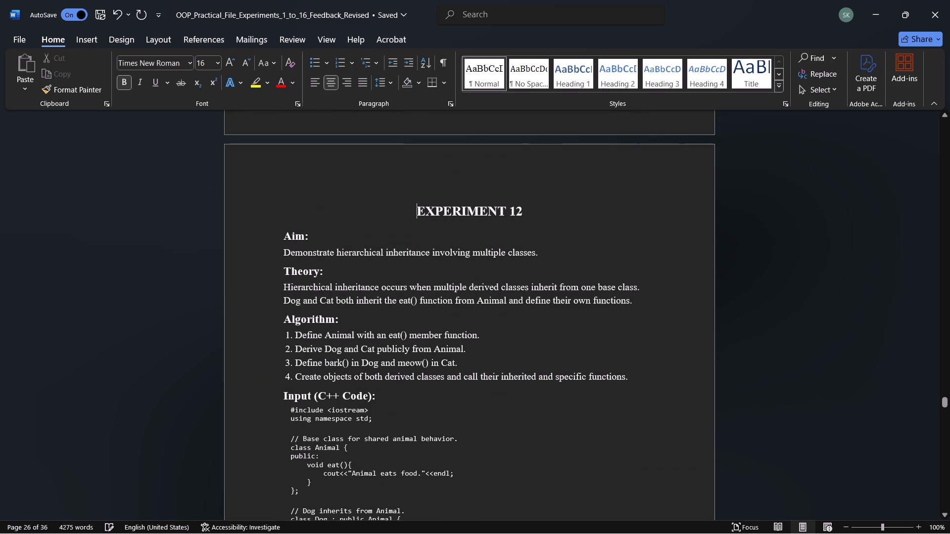
pyautogui.press('Up')
pyautogui.hscroll(1, 416, 213)
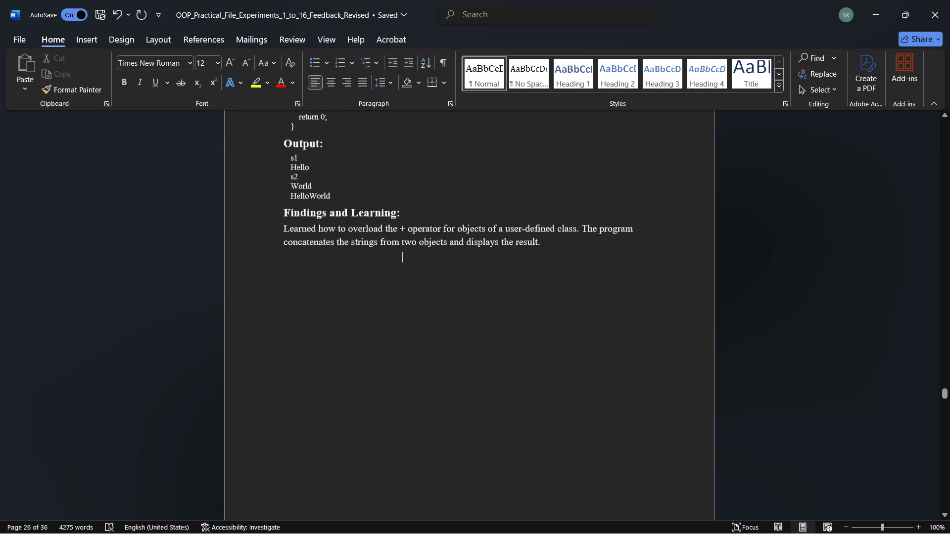
pyautogui.hscroll(1, 416, 213)
# Format the Experiment 12 Animal, Dog and Cat class code under Input (C++ Code) in Times New Roman, size 10.
pyautogui.scroll(-4, 416, 213)
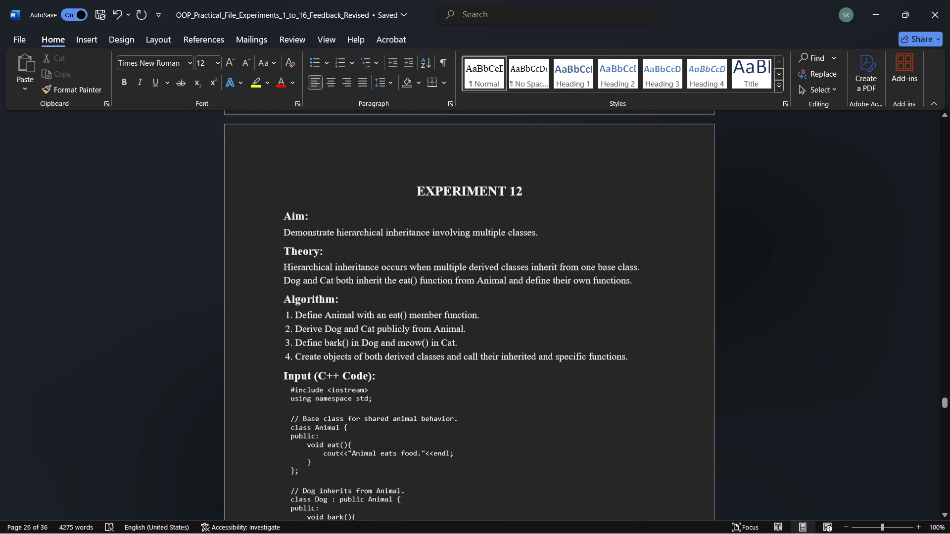
pyautogui.scroll(-2, 416, 213)
pyautogui.moveTo(290, 169); pyautogui.dragTo(355, 533)
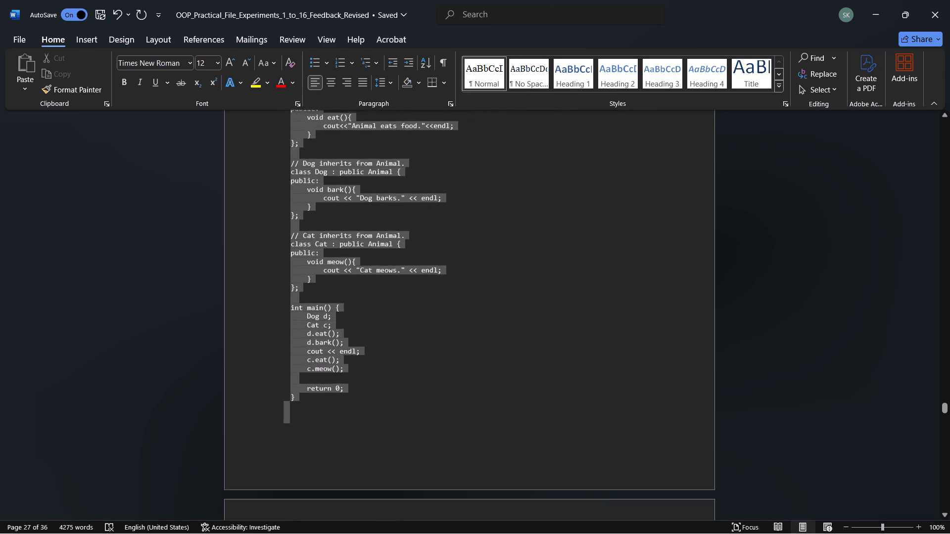
pyautogui.moveTo(355, 533); pyautogui.dragTo(296, 187)
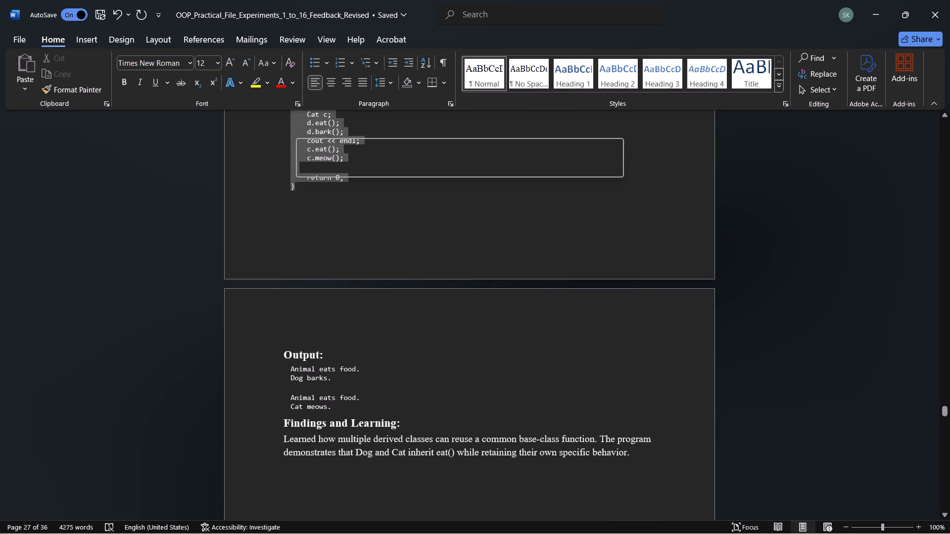
pyautogui.click(332, 144)
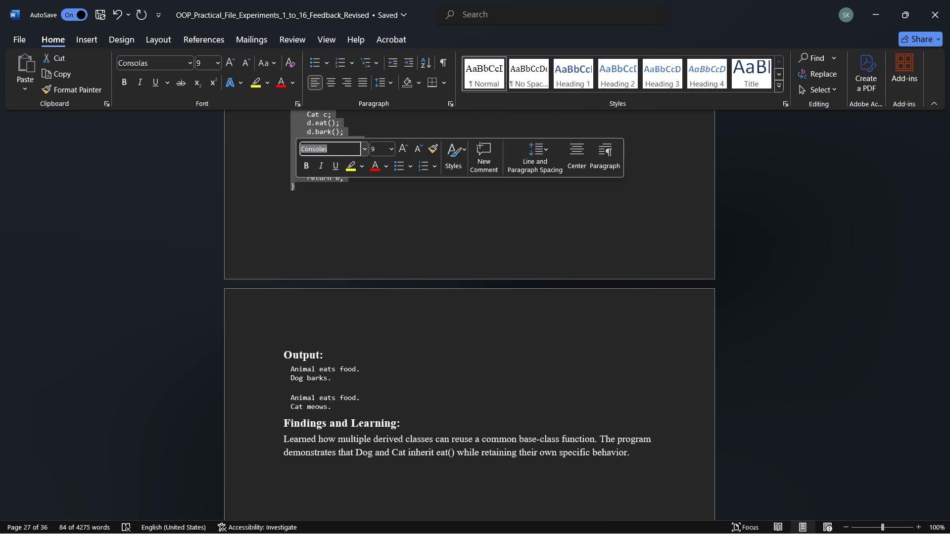
pyautogui.press('BackSpace')
pyautogui.write('time')
pyautogui.press('space')
pyautogui.press('BackSpace')
pyautogui.write('s new roman')
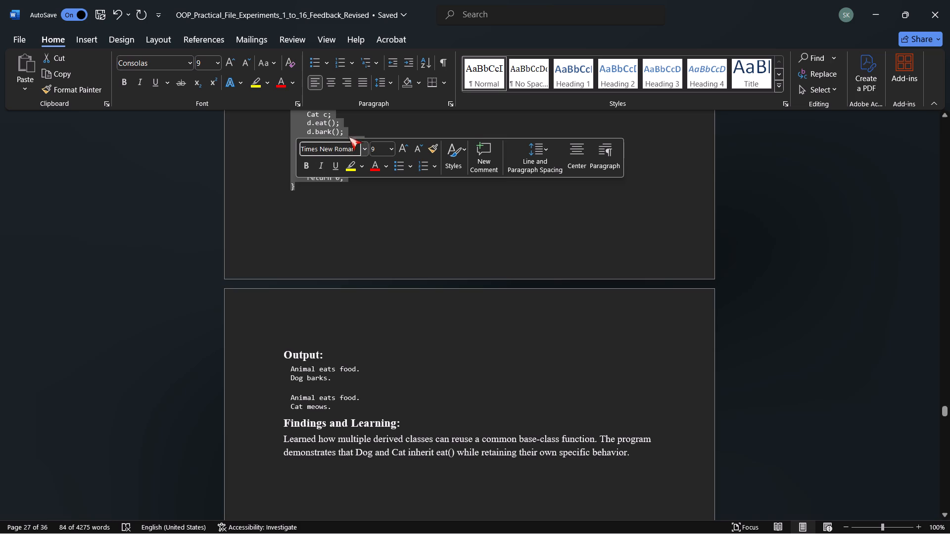
pyautogui.click(379, 148)
pyautogui.write('10')
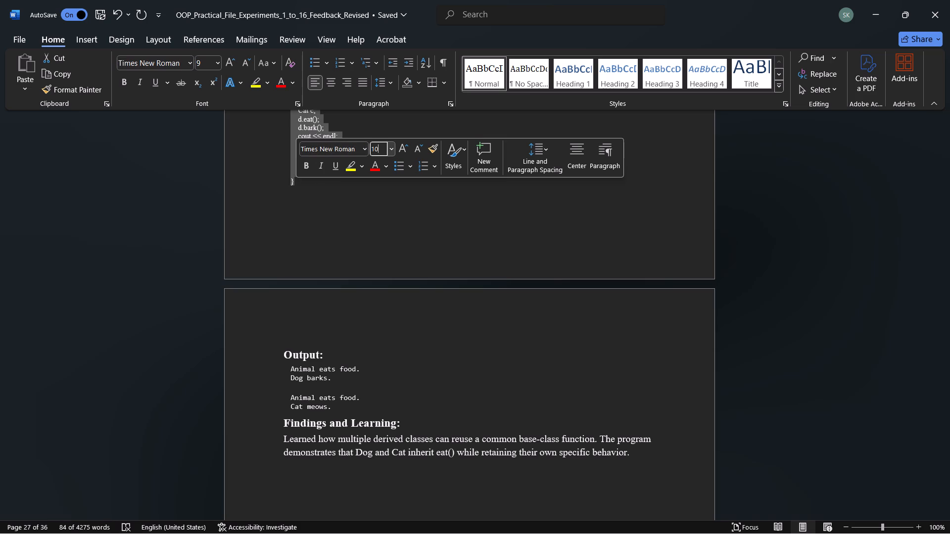
pyautogui.press('Return')
# Delete the blank line above Experiment 12's Output heading so the heading starts its page.
pyautogui.click(357, 351)
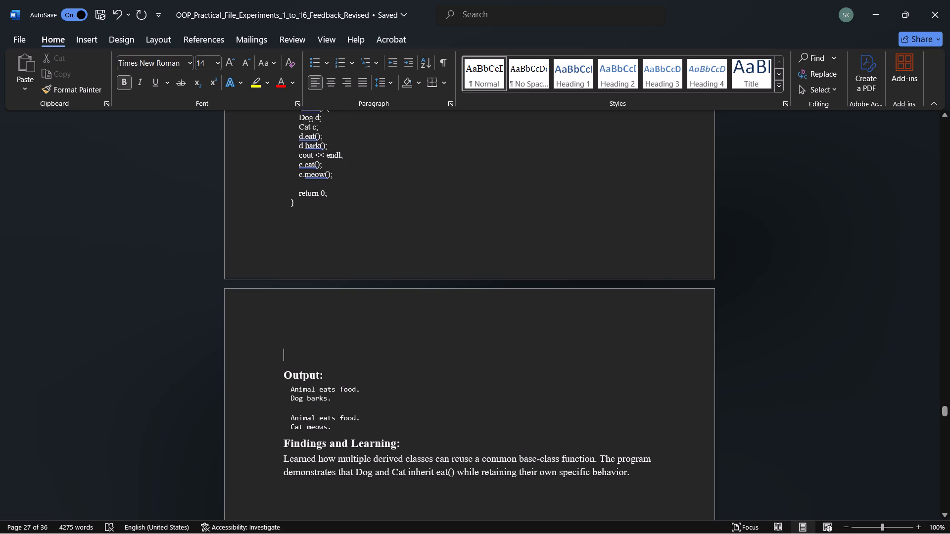
pyautogui.click(284, 376)
pyautogui.press('BackSpace')
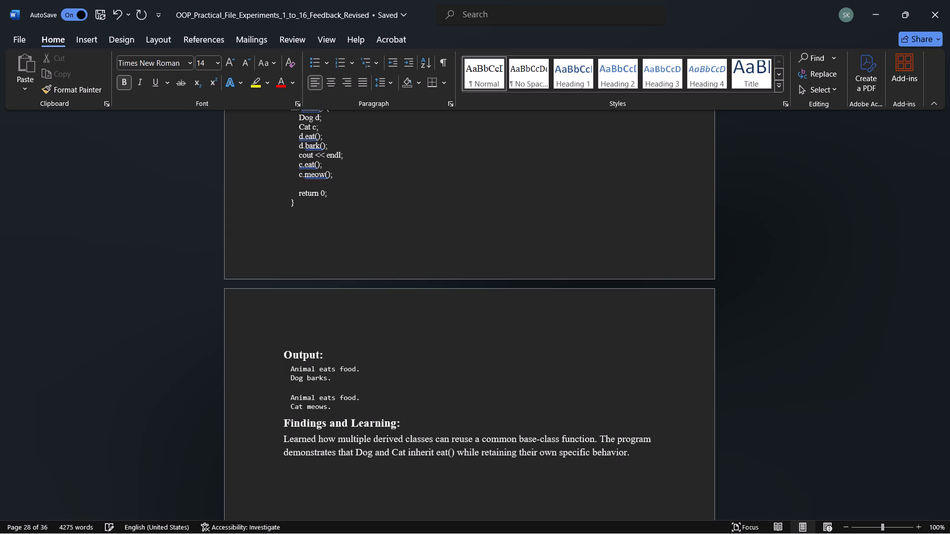
pyautogui.press('Up')
# Format the Experiment 12 output lines, from Animal eats food. to Cat meows., in Times New Roman, size 10.
pyautogui.moveTo(289, 367); pyautogui.dragTo(324, 400)
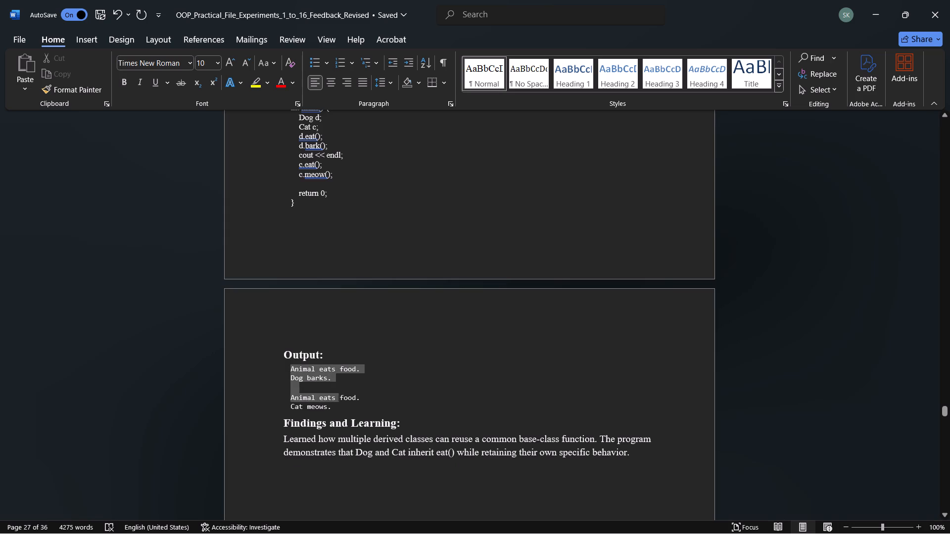
pyautogui.moveTo(324, 400); pyautogui.dragTo(327, 405)
pyautogui.moveTo(330, 405); pyautogui.dragTo(289, 372)
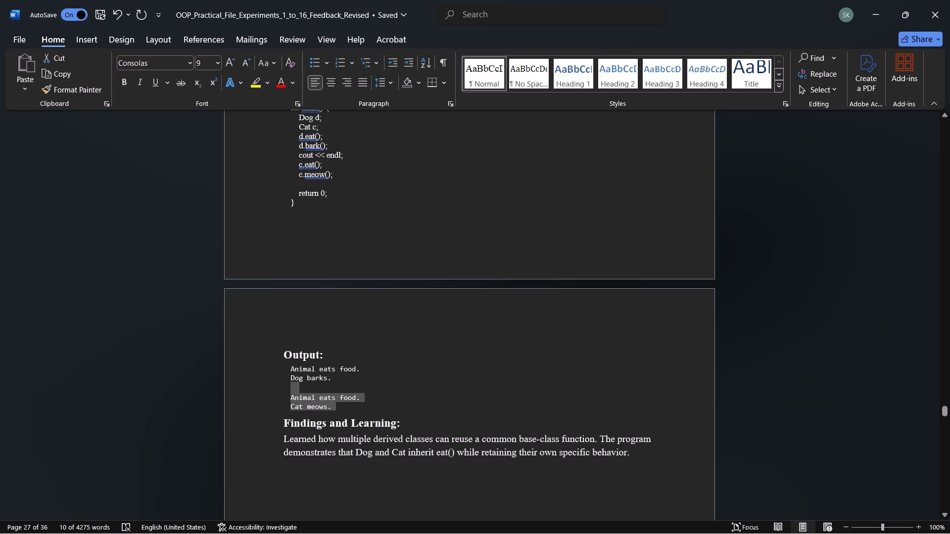
pyautogui.moveTo(289, 372); pyautogui.dragTo(291, 370)
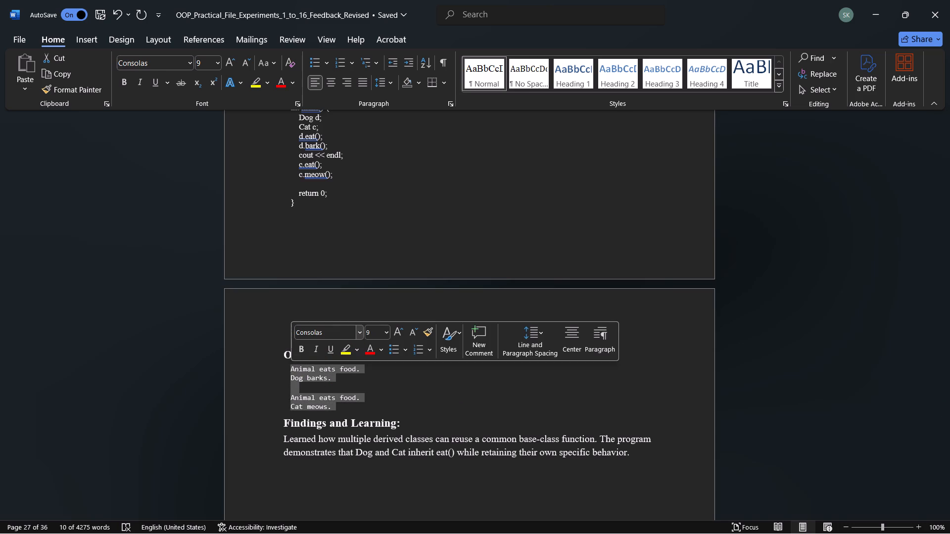
pyautogui.click(346, 335)
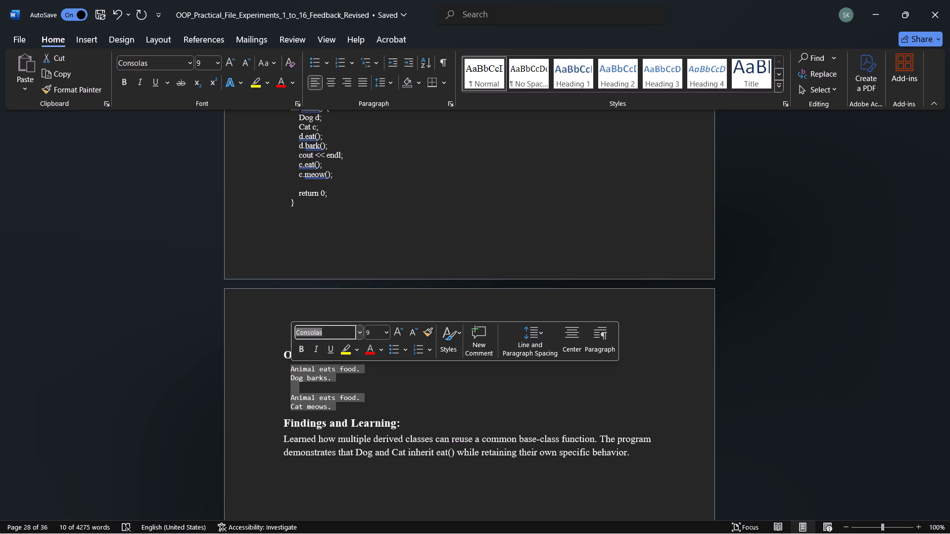
pyautogui.write('times new')
pyautogui.press('Return')
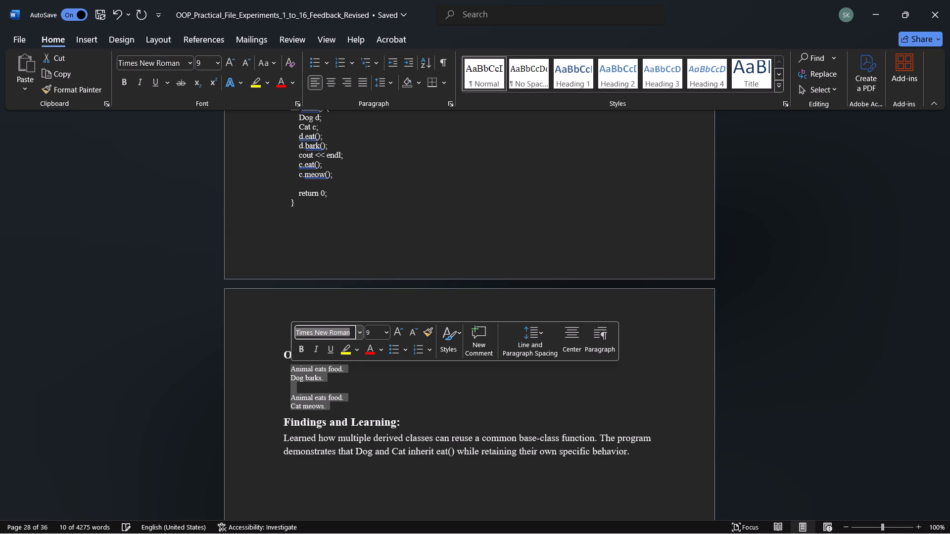
pyautogui.click(373, 331)
pyautogui.write('10')
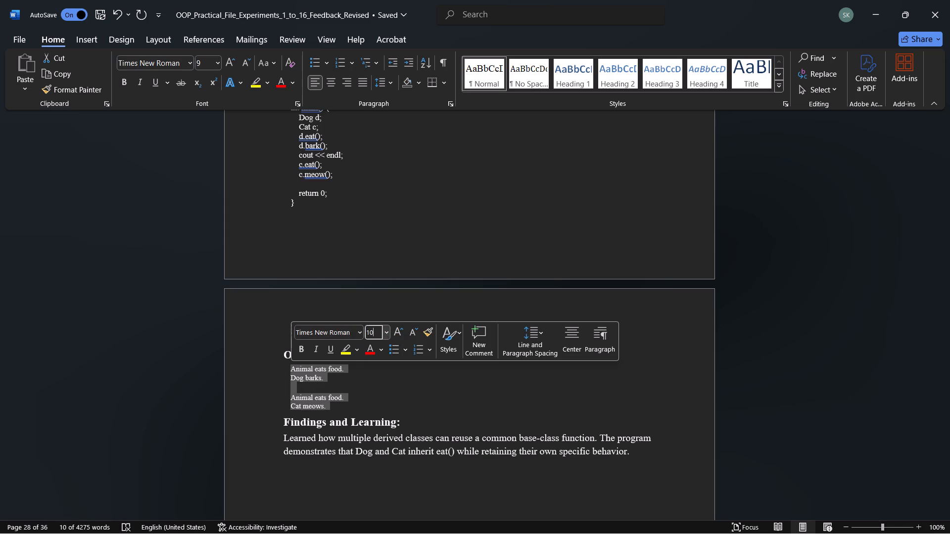
pyautogui.press('Return')
pyautogui.click(429, 303)
# Format the Student class code demonstrating the this pointer, under Input (C++ Code), in Times New Roman, size 10.
pyautogui.scroll(-2, 429, 303)
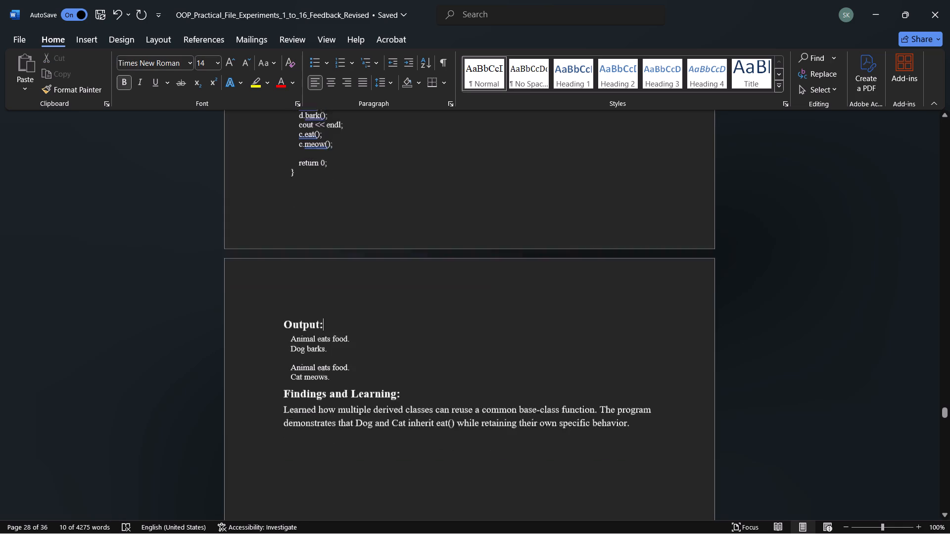
pyautogui.scroll(-6, 429, 303)
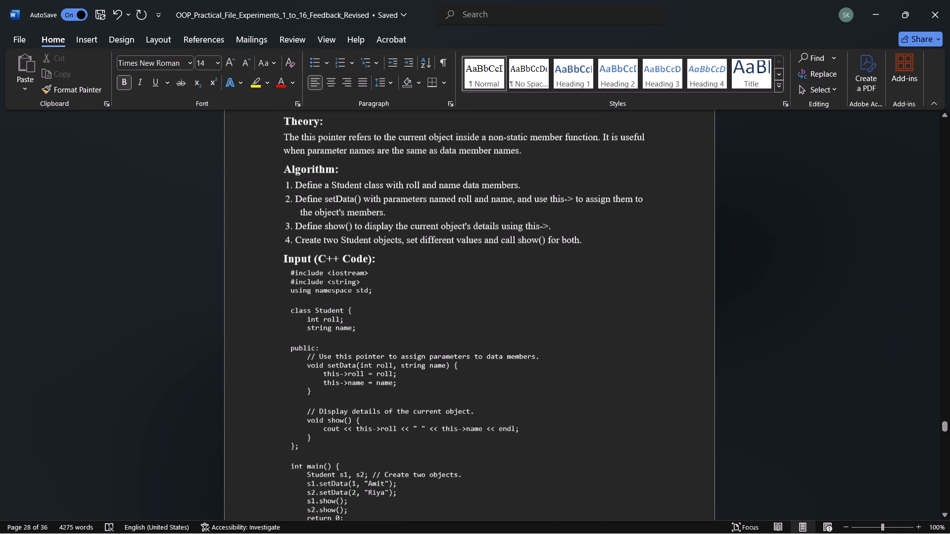
pyautogui.scroll(-2, 429, 303)
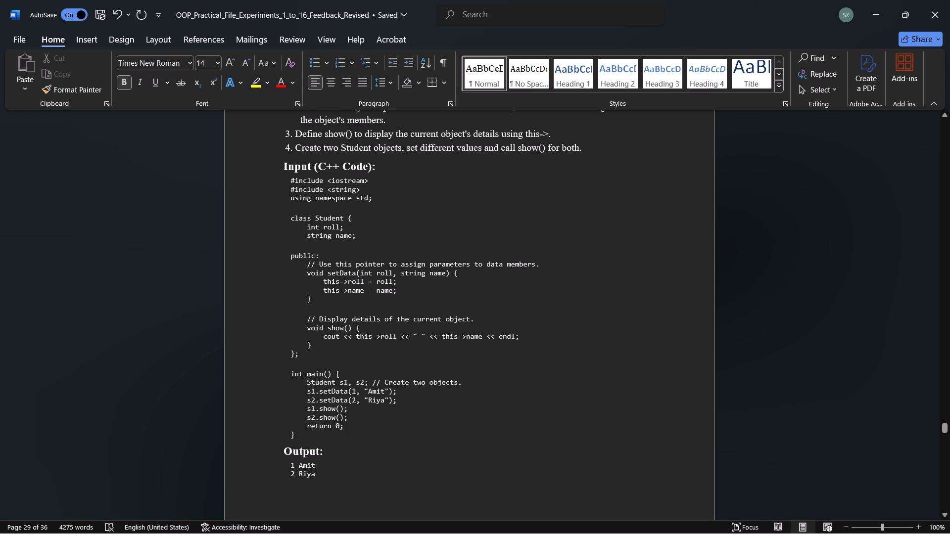
pyautogui.moveTo(290, 178); pyautogui.dragTo(299, 436)
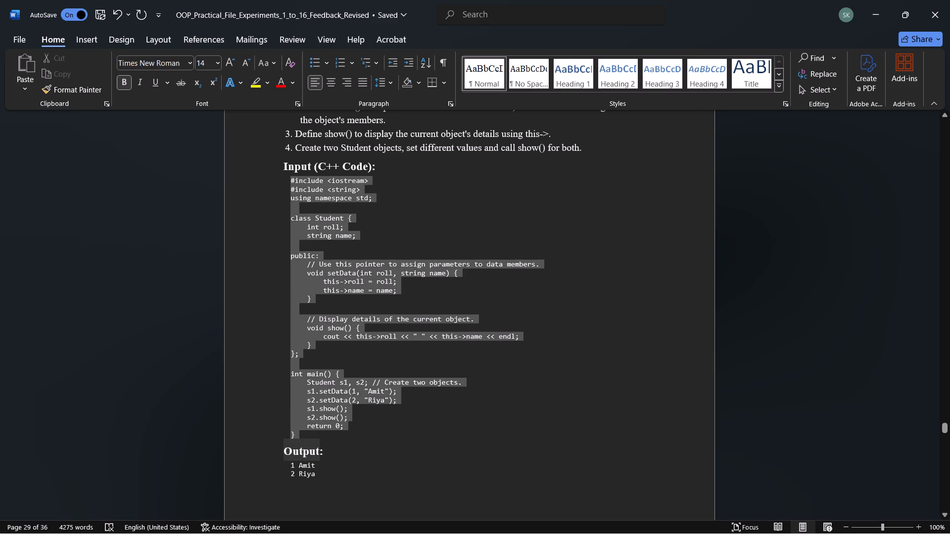
pyautogui.moveTo(299, 436); pyautogui.dragTo(293, 434)
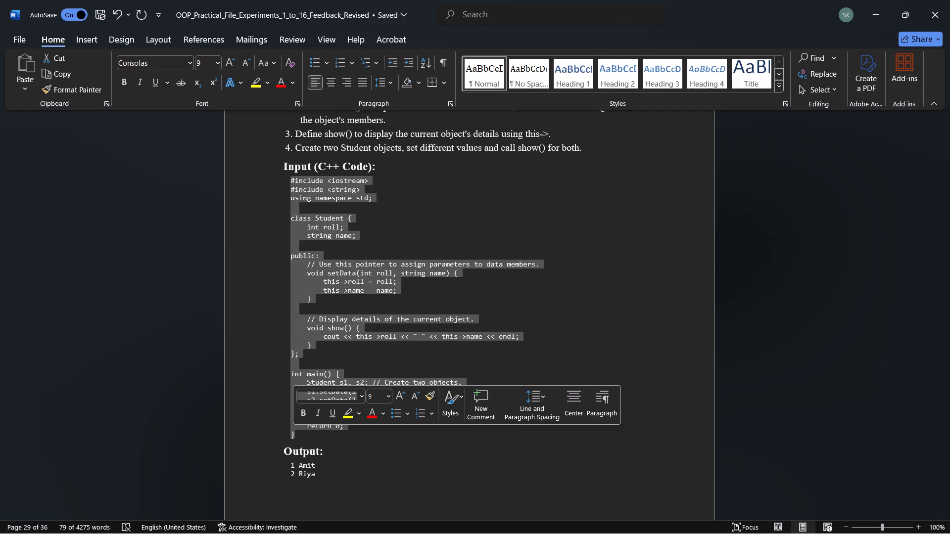
pyautogui.click(327, 399)
pyautogui.write('times n')
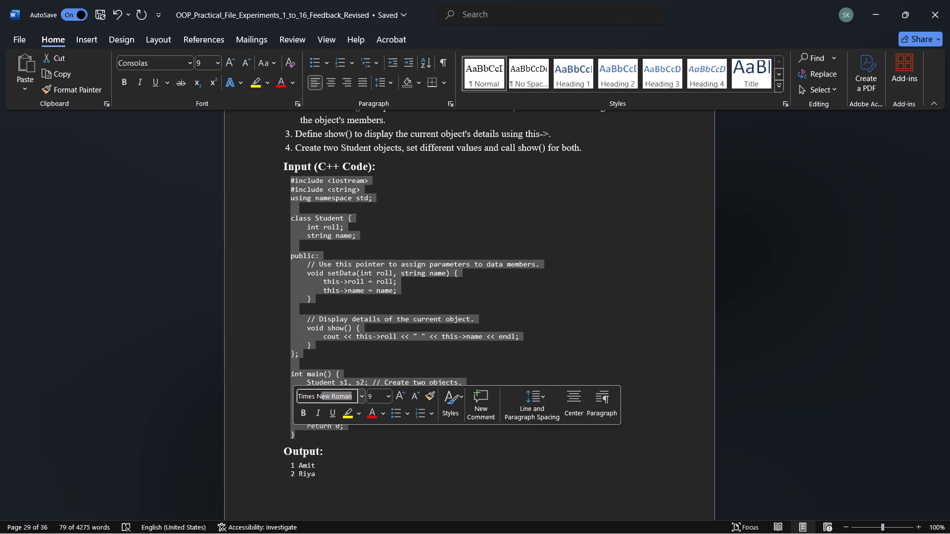
pyautogui.write('ew')
pyautogui.press('space')
pyautogui.press('Return')
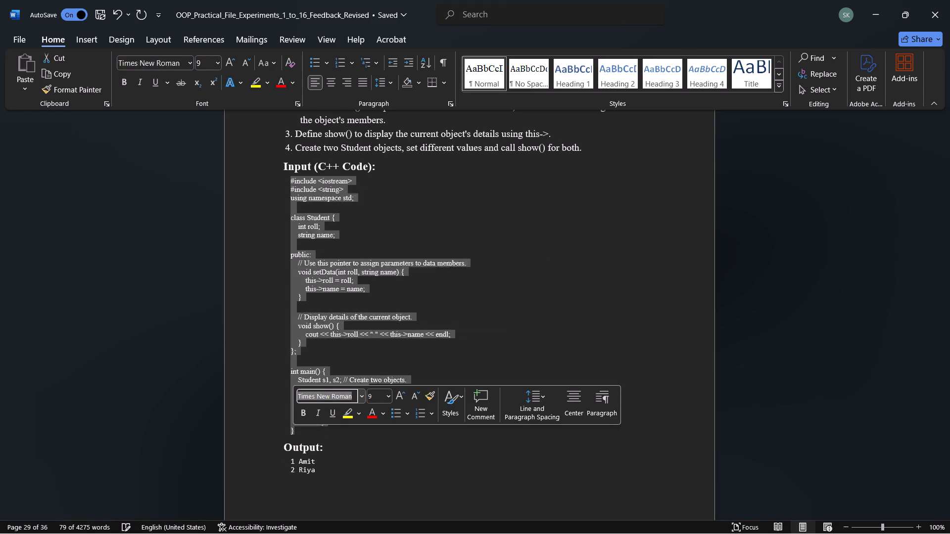
pyautogui.click(379, 391)
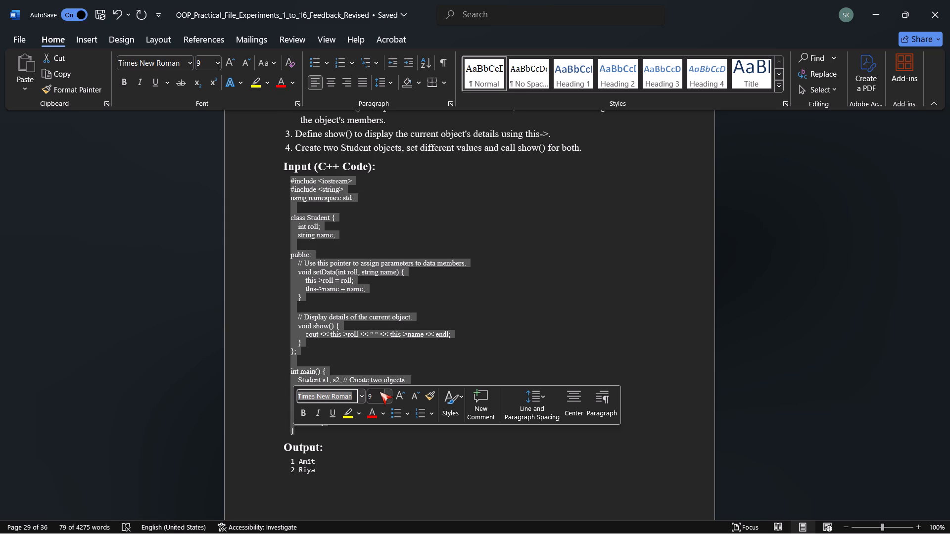
pyautogui.rightClick(372, 392)
pyautogui.press('BackSpace')
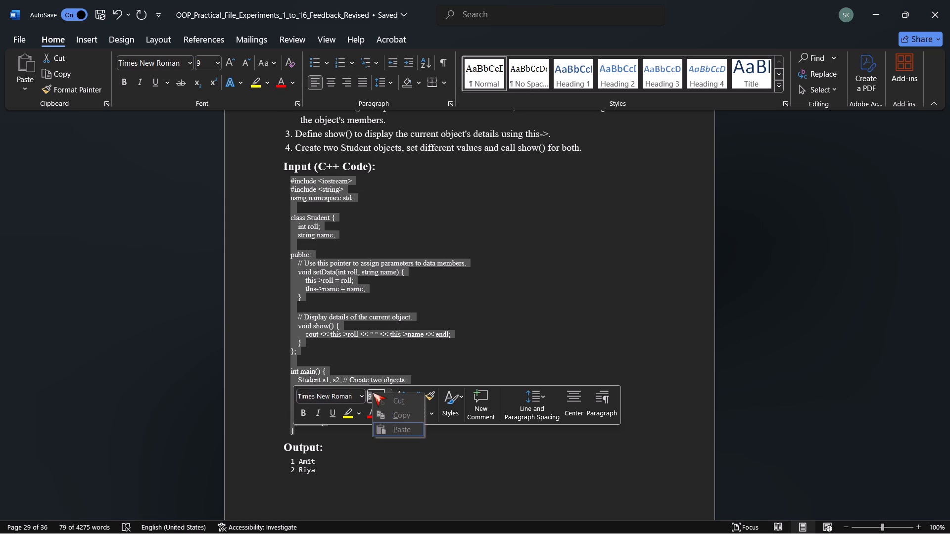
pyautogui.write('10')
pyautogui.click(372, 392)
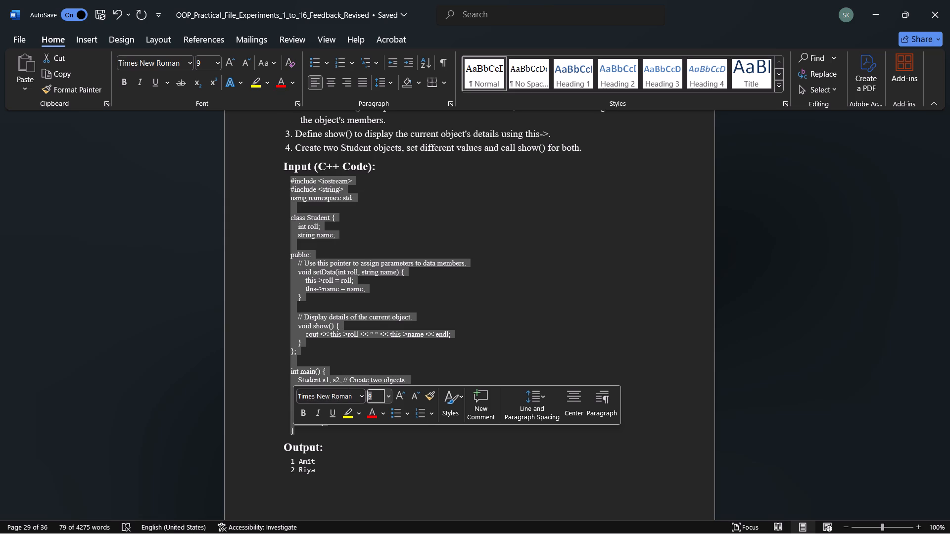
pyautogui.press('BackSpace')
pyautogui.write('10')
pyautogui.press('Return')
pyautogui.click(374, 446)
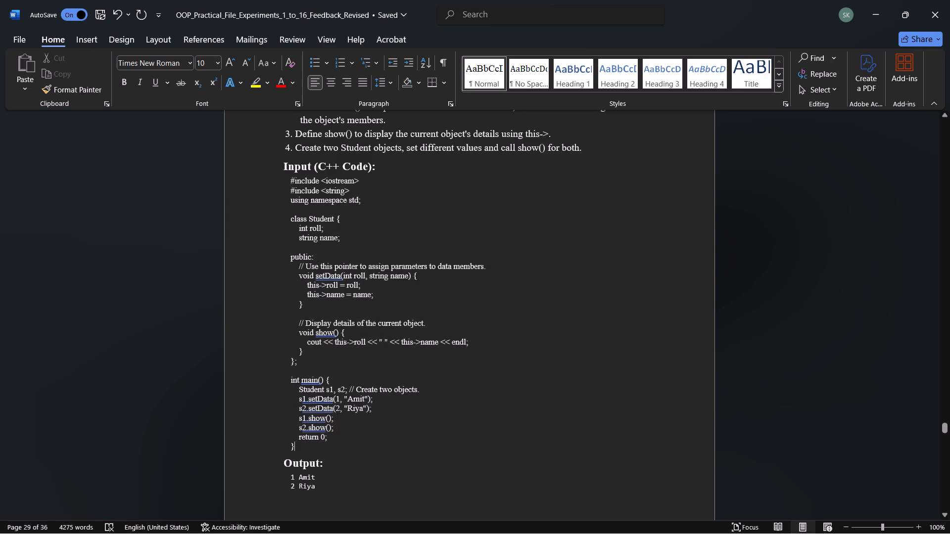
# Format the Student program's output lines, 1 Amit and 2 Riya, in Times New Roman, size 10.
pyautogui.moveTo(289, 479); pyautogui.dragTo(338, 533)
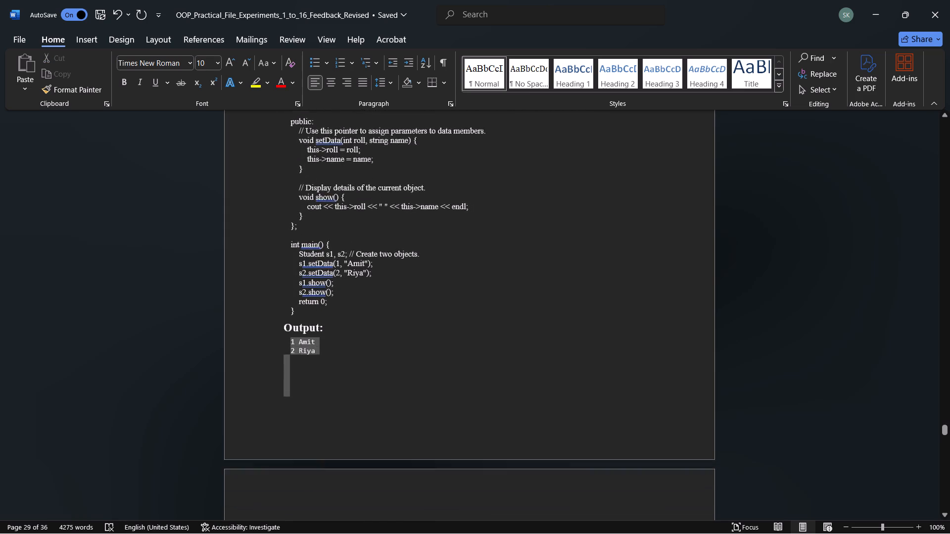
pyautogui.moveTo(338, 533); pyautogui.dragTo(318, 177)
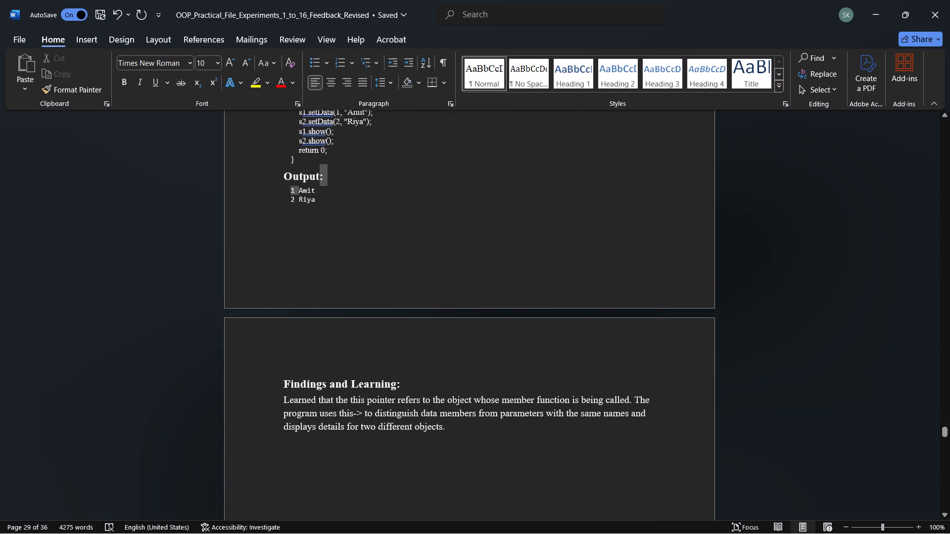
pyautogui.moveTo(318, 177); pyautogui.dragTo(325, 195)
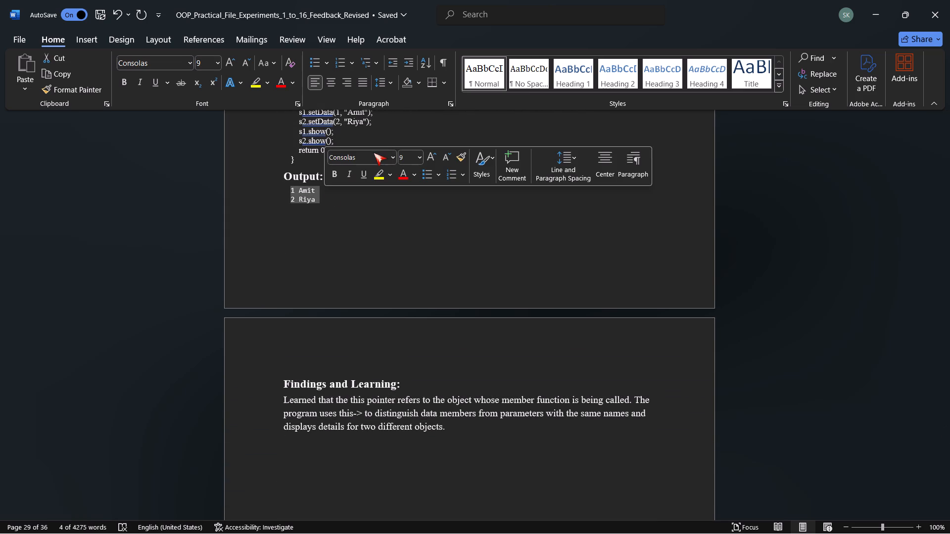
pyautogui.click(369, 153)
pyautogui.write('times new roman')
pyautogui.click(404, 160)
pyautogui.write('10')
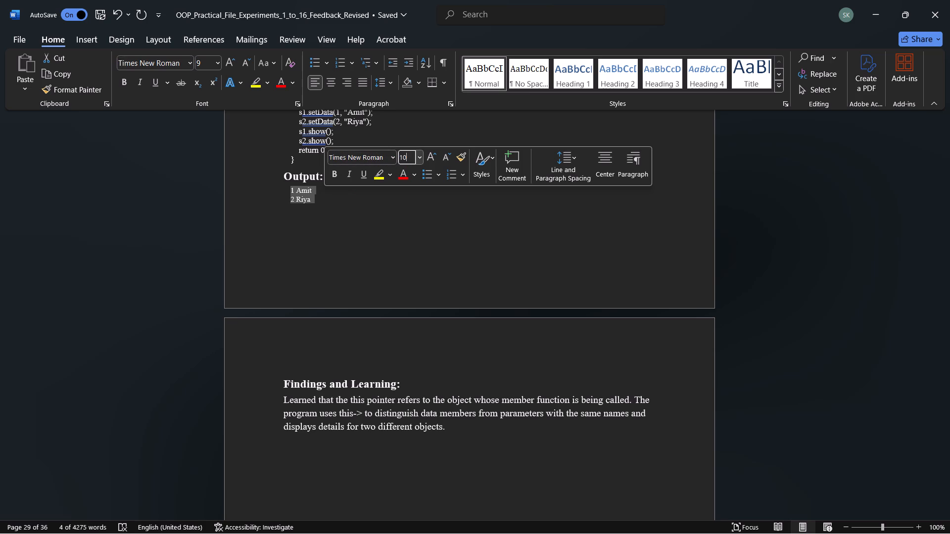
pyautogui.press('Return')
pyautogui.click(408, 238)
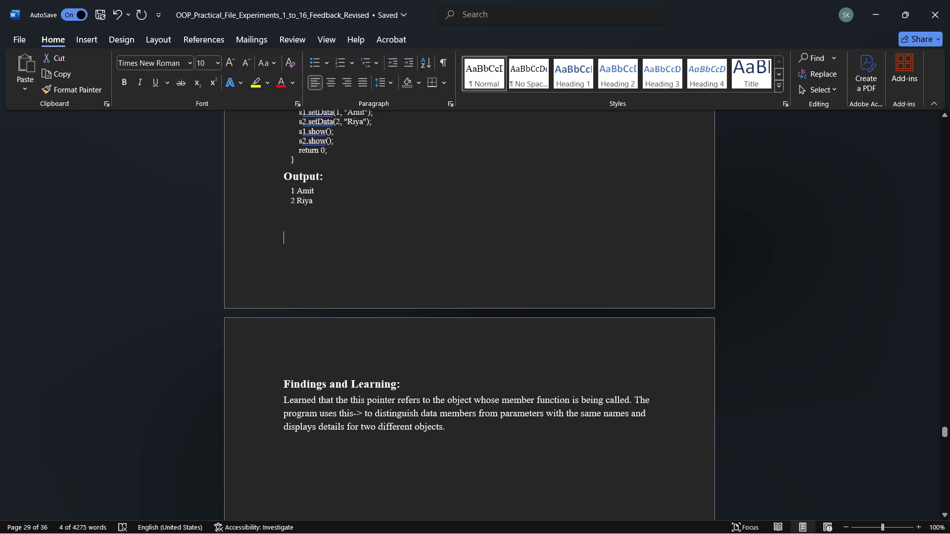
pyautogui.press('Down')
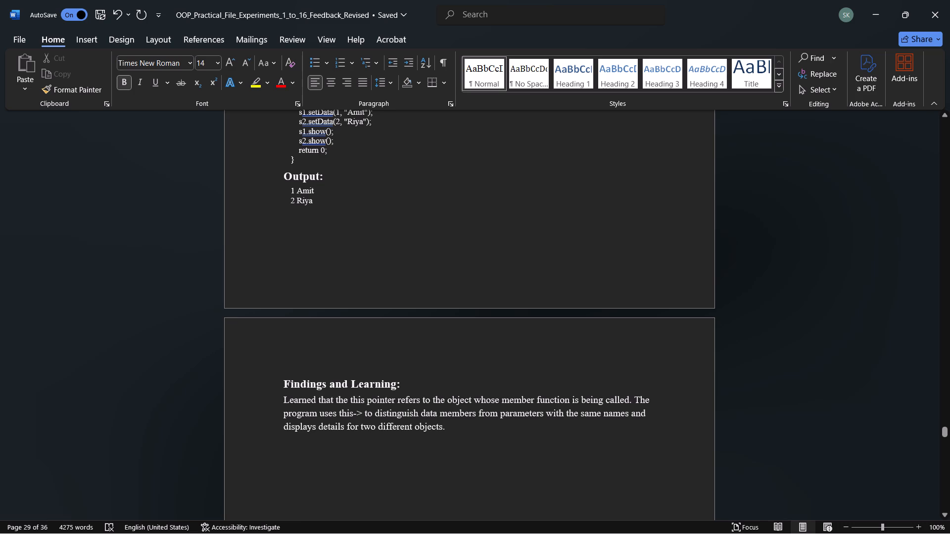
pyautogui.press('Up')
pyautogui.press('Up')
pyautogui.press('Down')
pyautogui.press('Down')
# Format the whole Shape, Rectangle and Triangle virtual-function code, through the end of main(), in Times New Roman, size 10.
pyautogui.scroll(-2, 300, 357)
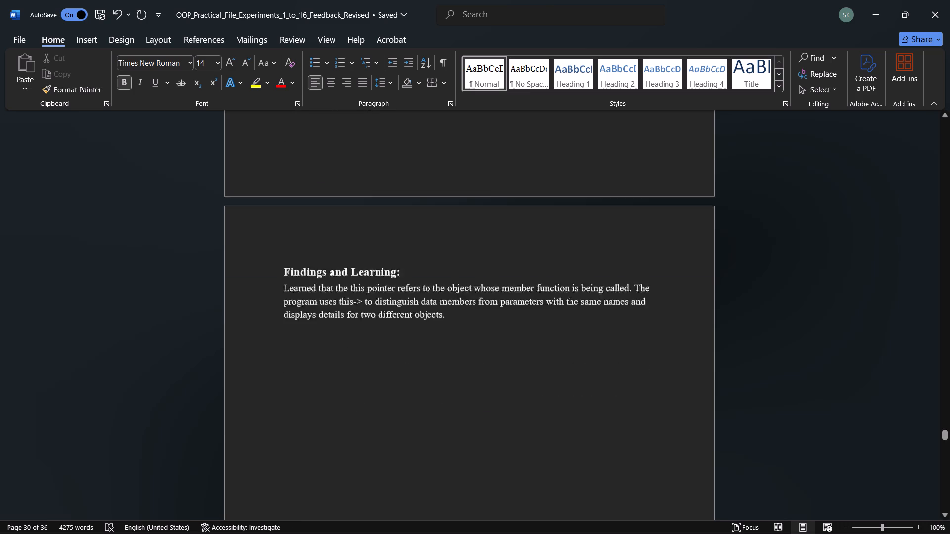
pyautogui.scroll(-8, 300, 357)
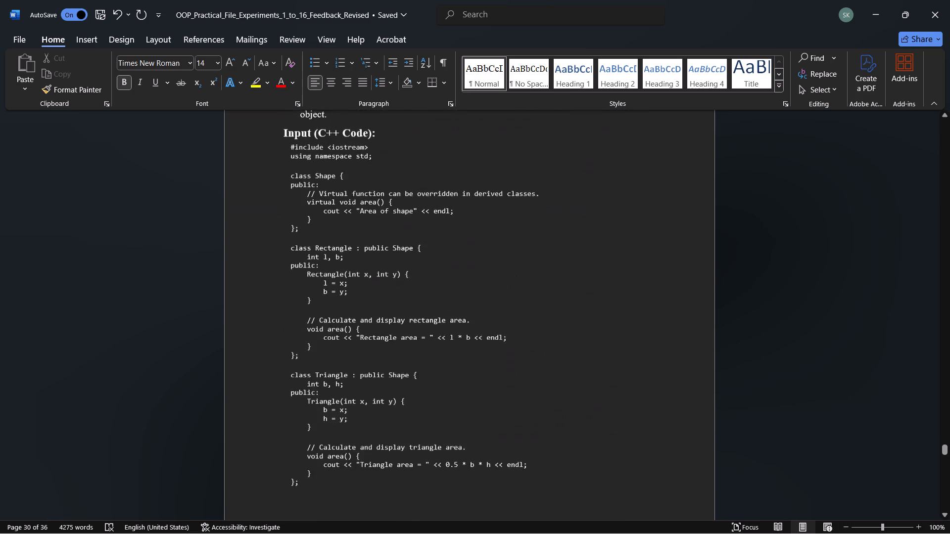
pyautogui.scroll(-2, 300, 357)
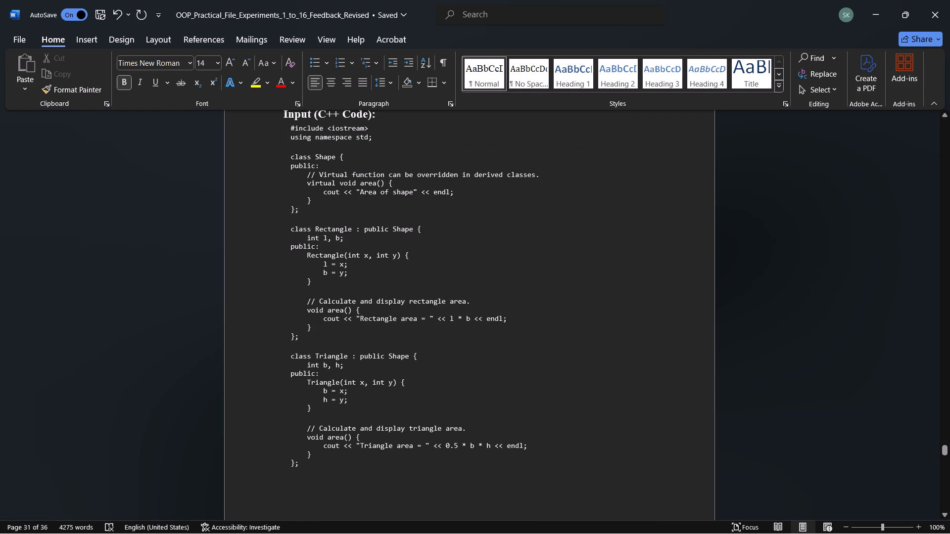
pyautogui.moveTo(289, 128); pyautogui.dragTo(300, 464)
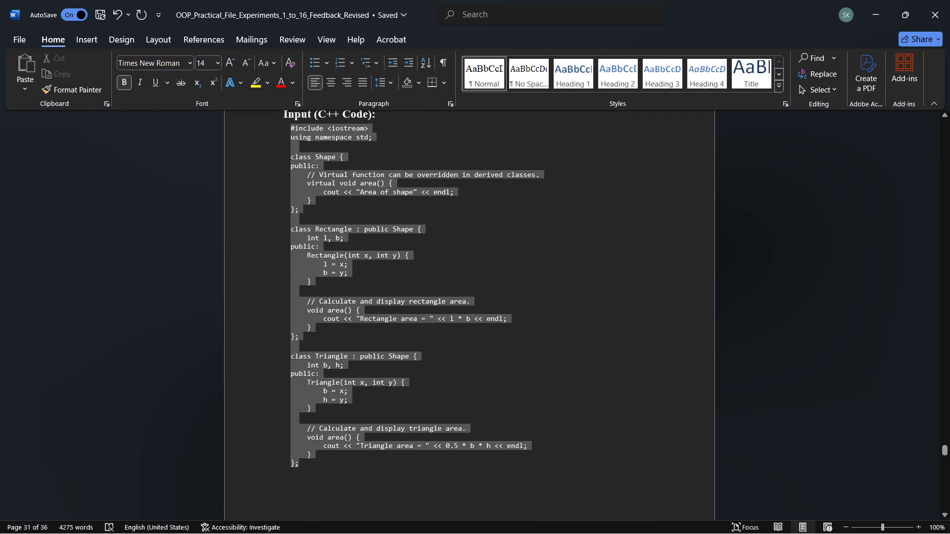
pyautogui.moveTo(300, 464); pyautogui.dragTo(297, 524)
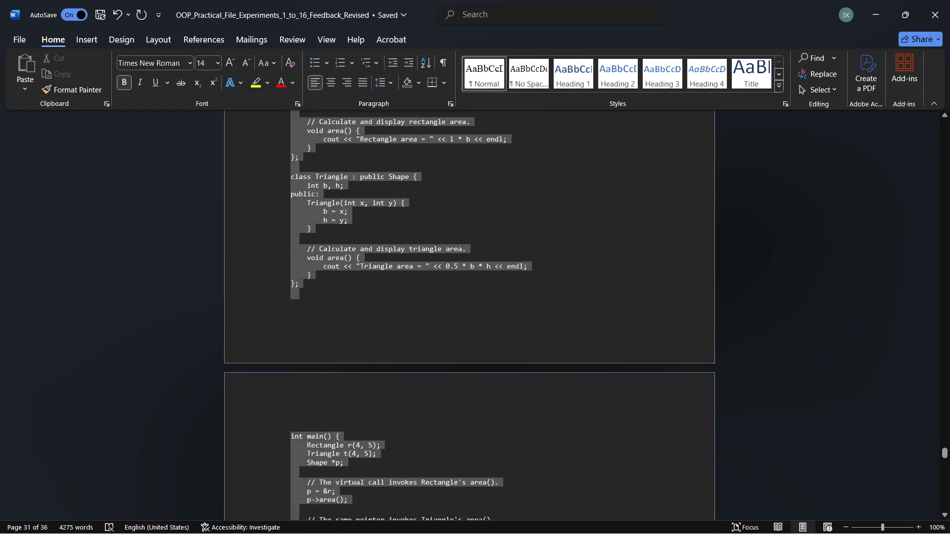
pyautogui.moveTo(297, 524); pyautogui.dragTo(310, 333)
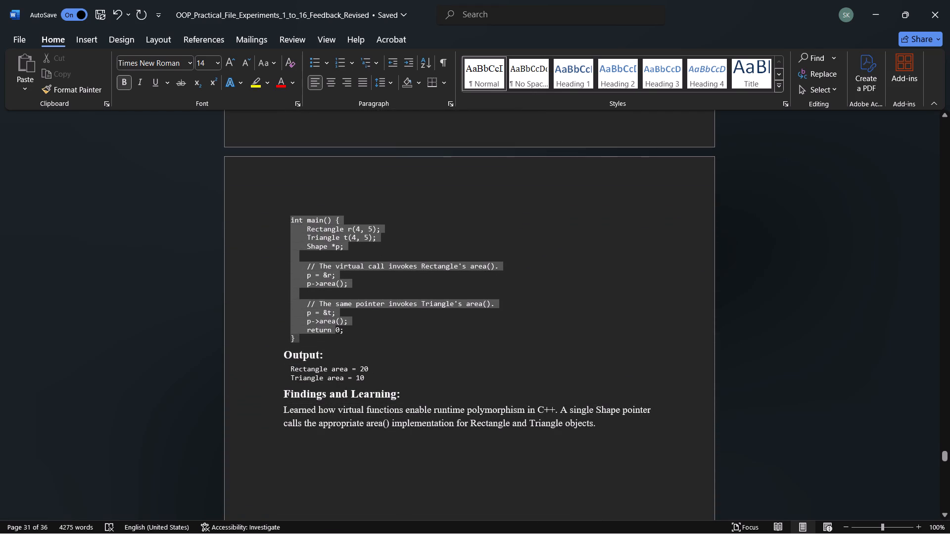
pyautogui.moveTo(310, 333); pyautogui.dragTo(309, 337)
pyautogui.click(347, 299)
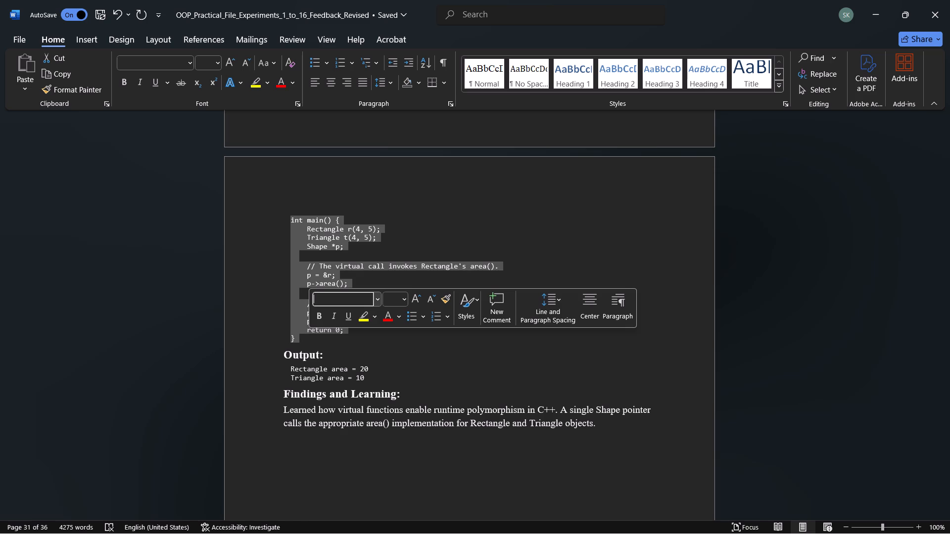
pyautogui.write('tim')
pyautogui.press('Return')
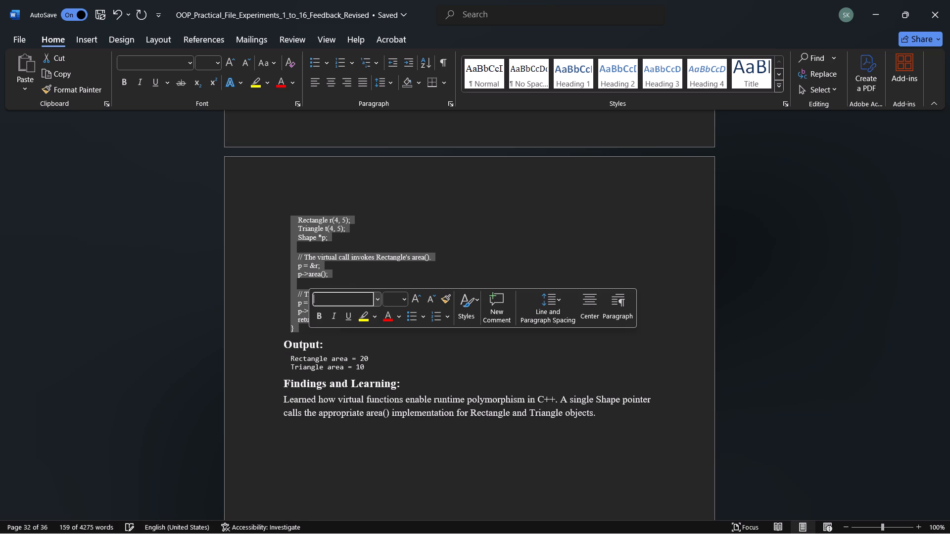
pyautogui.click(399, 297)
pyautogui.write('10')
pyautogui.press('Return')
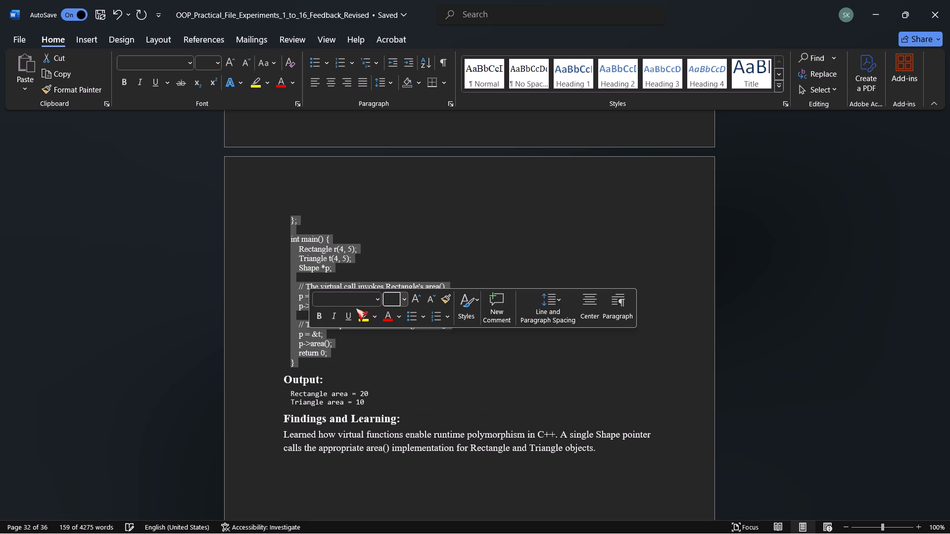
# Reapply Times New Roman, size 10, to the selected Shape, Rectangle and Triangle code.
pyautogui.click(344, 299)
pyautogui.write('timn')
pyautogui.press('BackSpace')
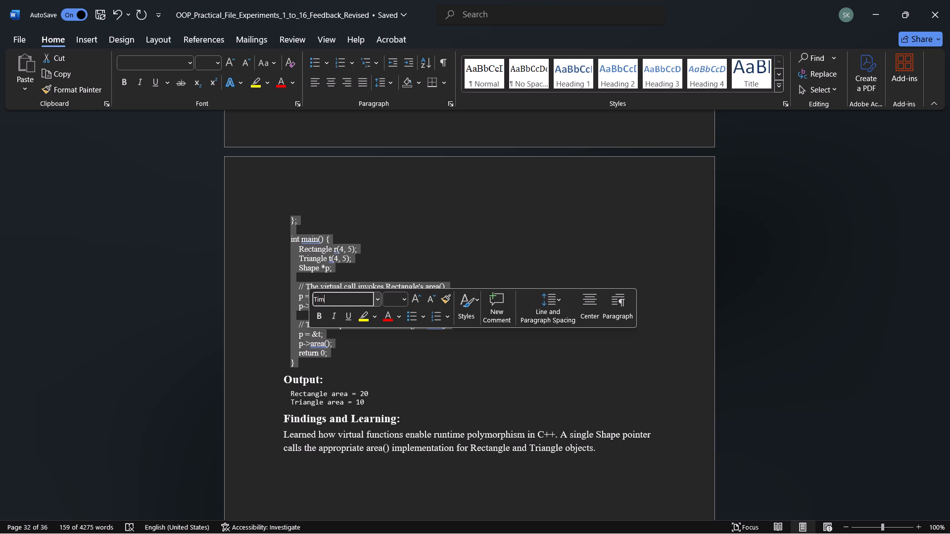
pyautogui.write('es')
pyautogui.press('space')
pyautogui.press('Return')
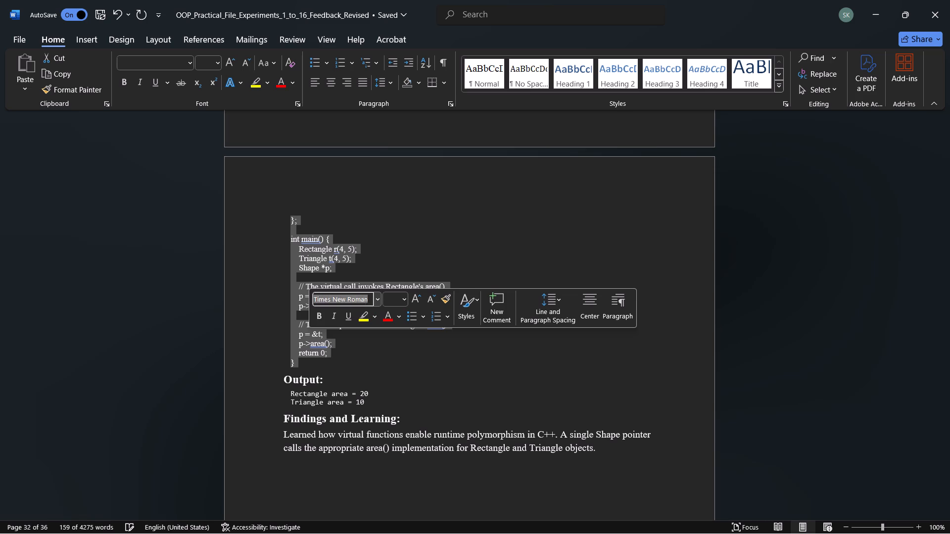
pyautogui.click(387, 300)
pyautogui.write('10')
pyautogui.press('Return')
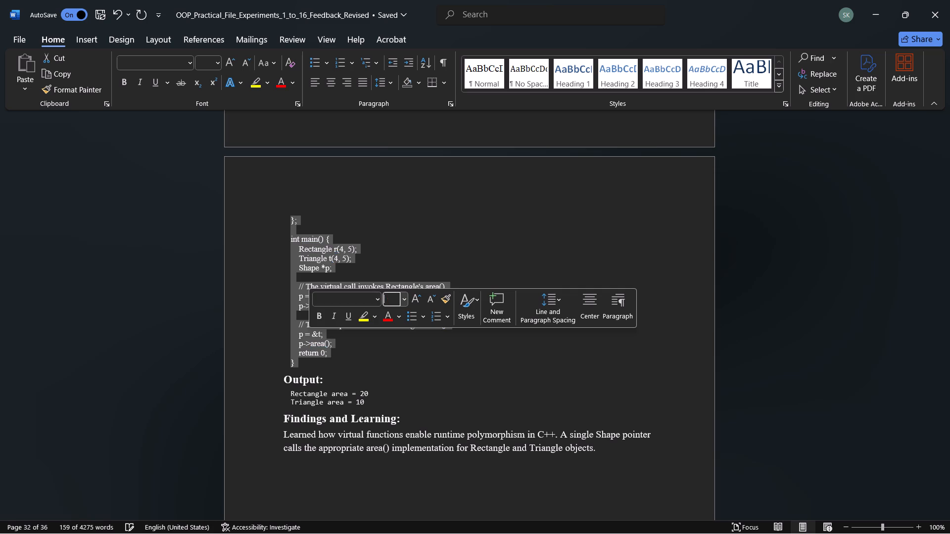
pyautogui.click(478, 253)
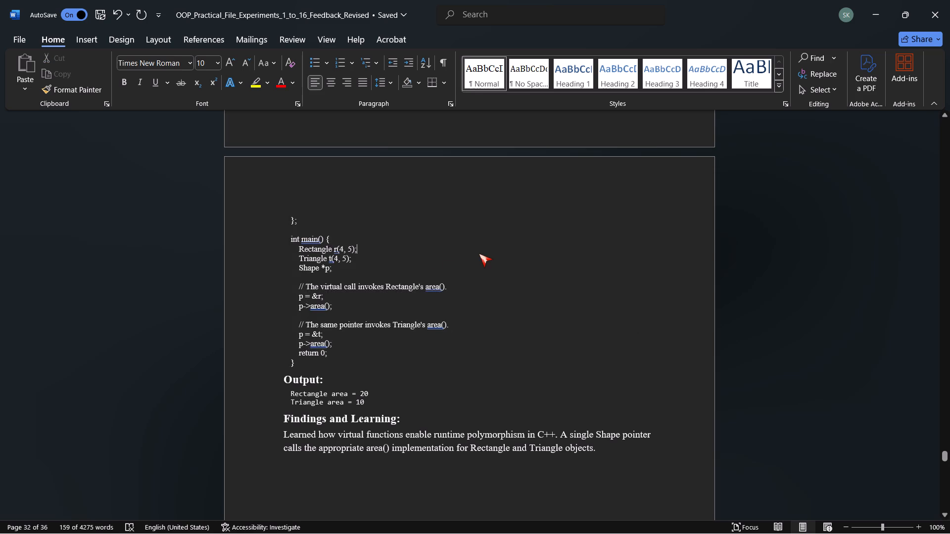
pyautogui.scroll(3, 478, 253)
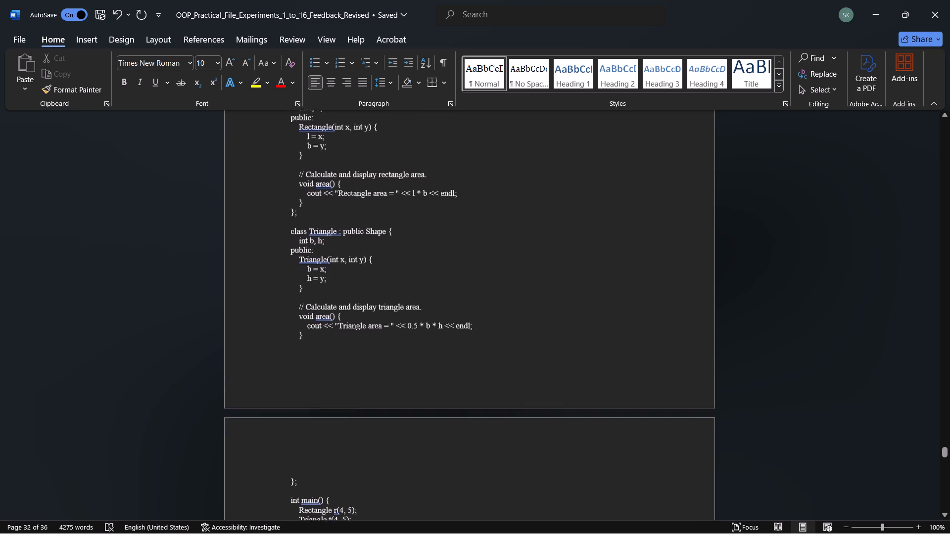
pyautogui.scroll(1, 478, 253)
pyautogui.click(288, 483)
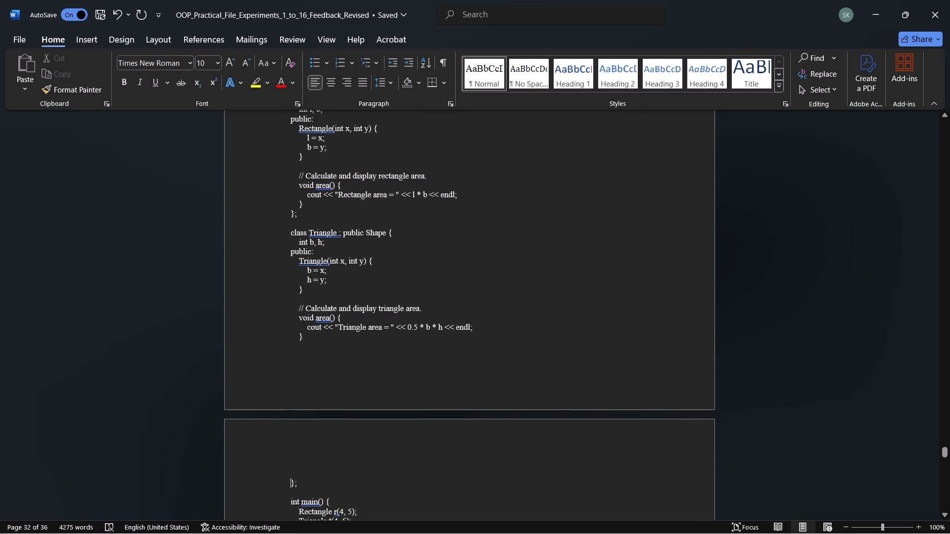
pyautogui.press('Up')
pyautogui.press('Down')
# Format the Shape program's output lines, Rectangle area and Triangle area, in Times New Roman, size 10.
pyautogui.scroll(-2, 288, 483)
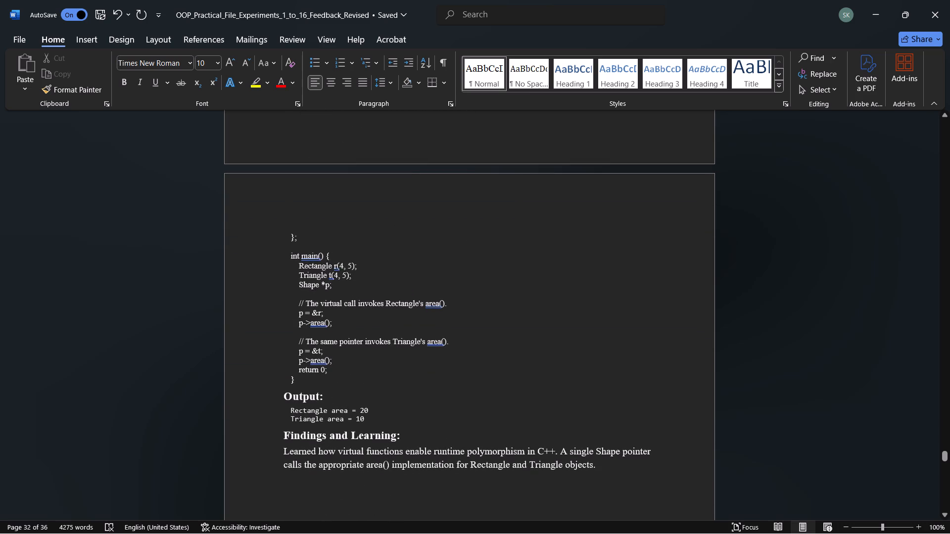
pyautogui.moveTo(290, 410); pyautogui.dragTo(373, 418)
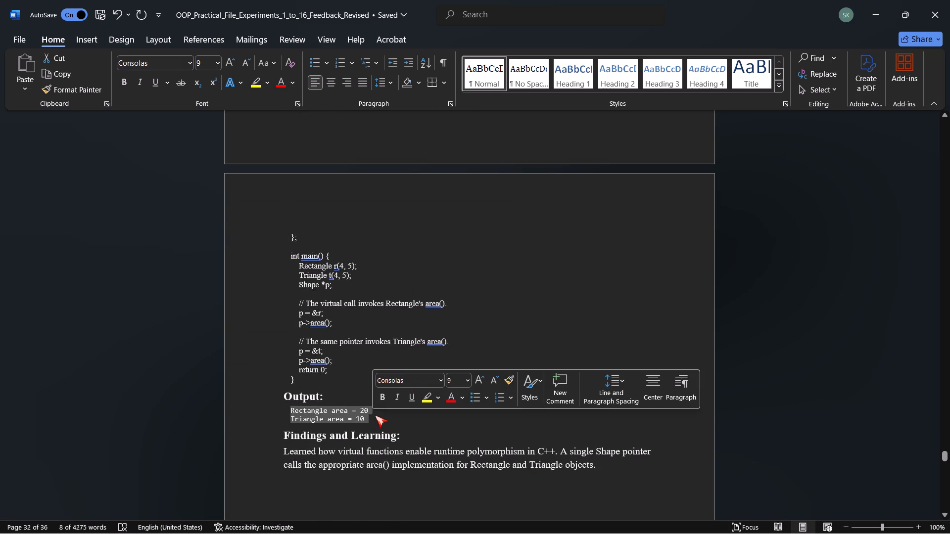
pyautogui.click(415, 377)
pyautogui.write('times nw')
pyautogui.press('BackSpace')
pyautogui.write('ew roman')
pyautogui.click(450, 383)
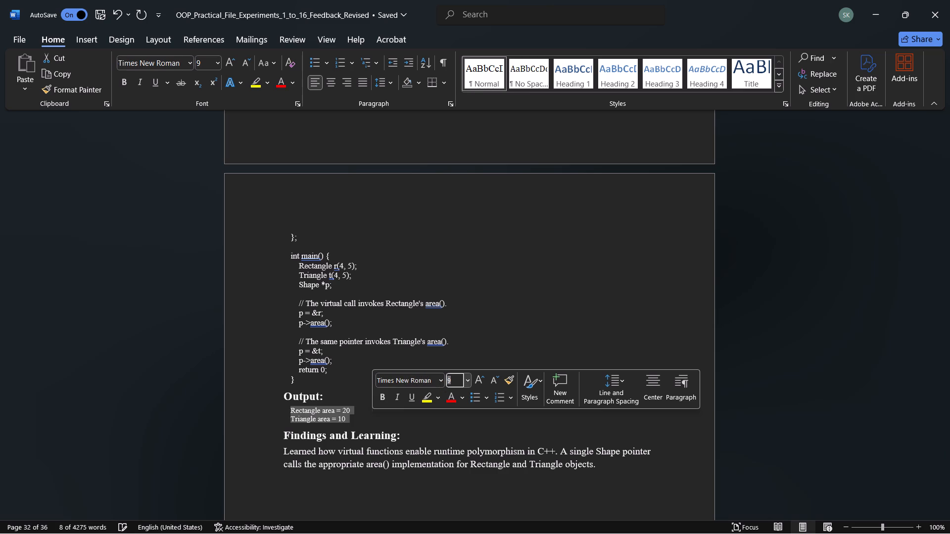
pyautogui.write('10')
pyautogui.press('Return')
pyautogui.click(580, 257)
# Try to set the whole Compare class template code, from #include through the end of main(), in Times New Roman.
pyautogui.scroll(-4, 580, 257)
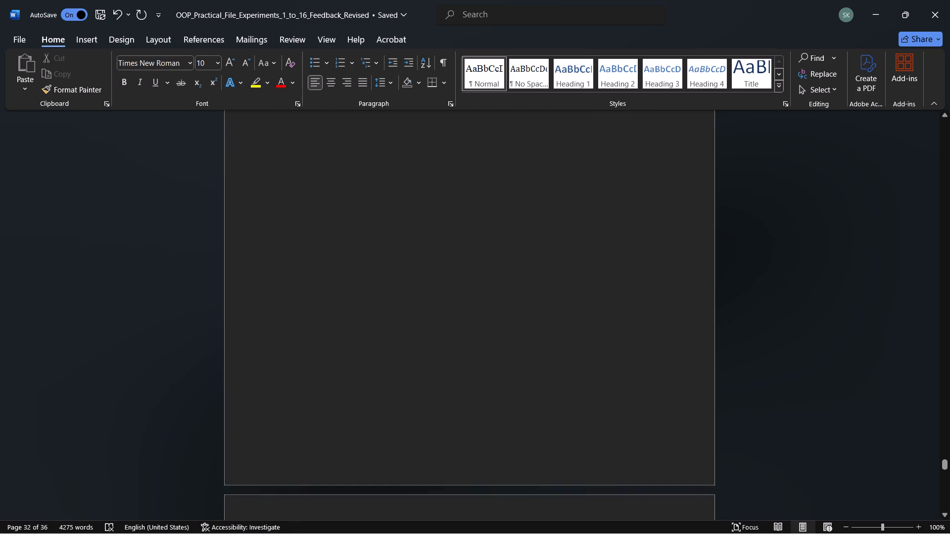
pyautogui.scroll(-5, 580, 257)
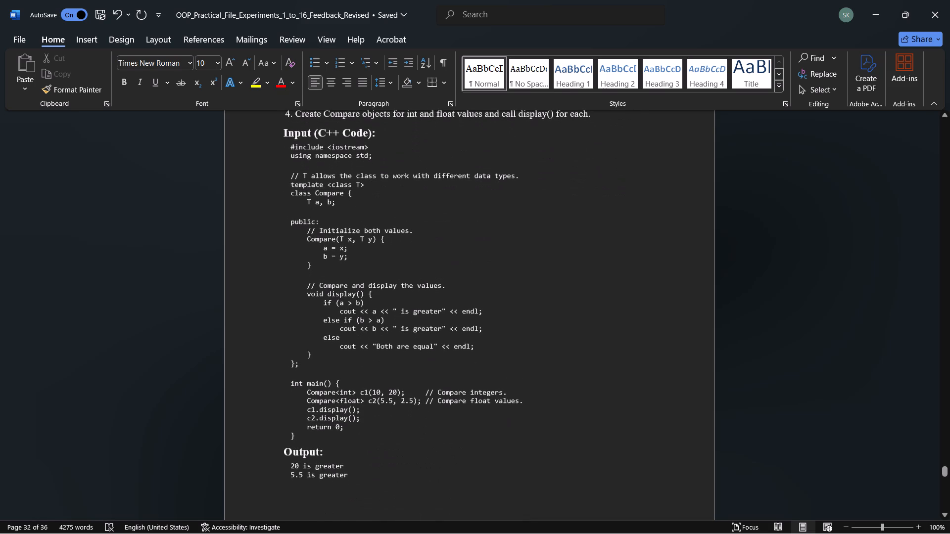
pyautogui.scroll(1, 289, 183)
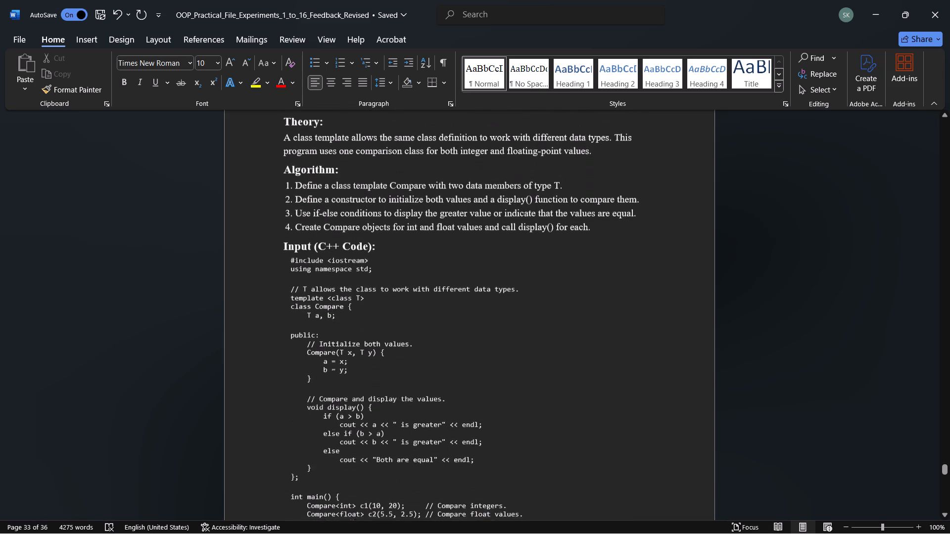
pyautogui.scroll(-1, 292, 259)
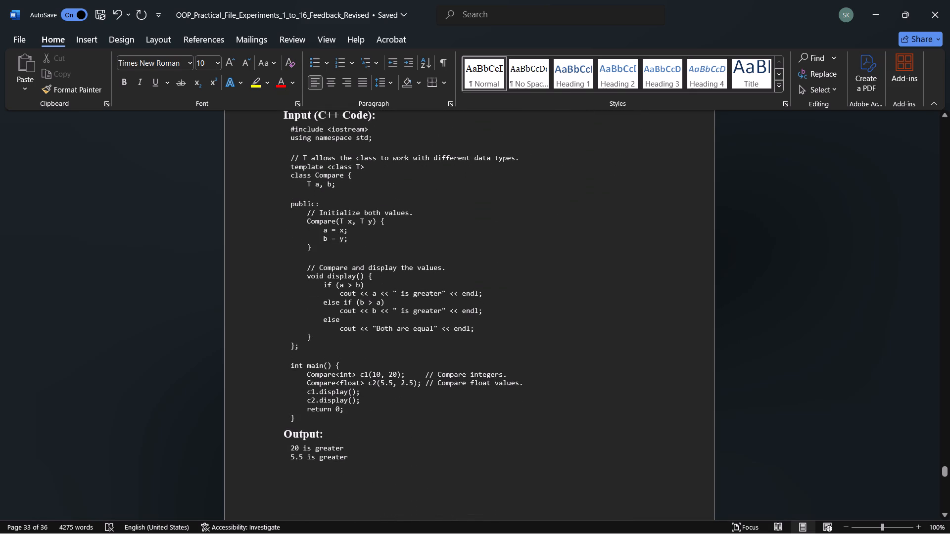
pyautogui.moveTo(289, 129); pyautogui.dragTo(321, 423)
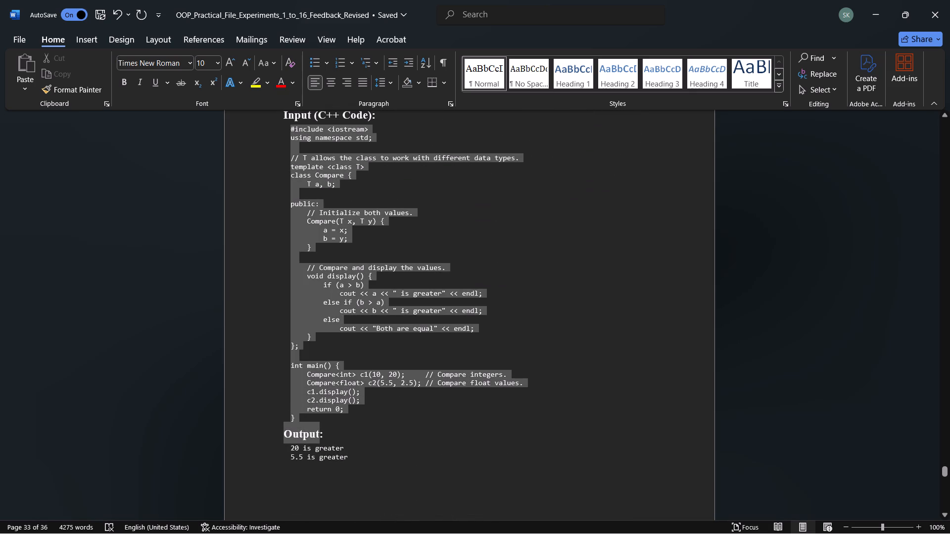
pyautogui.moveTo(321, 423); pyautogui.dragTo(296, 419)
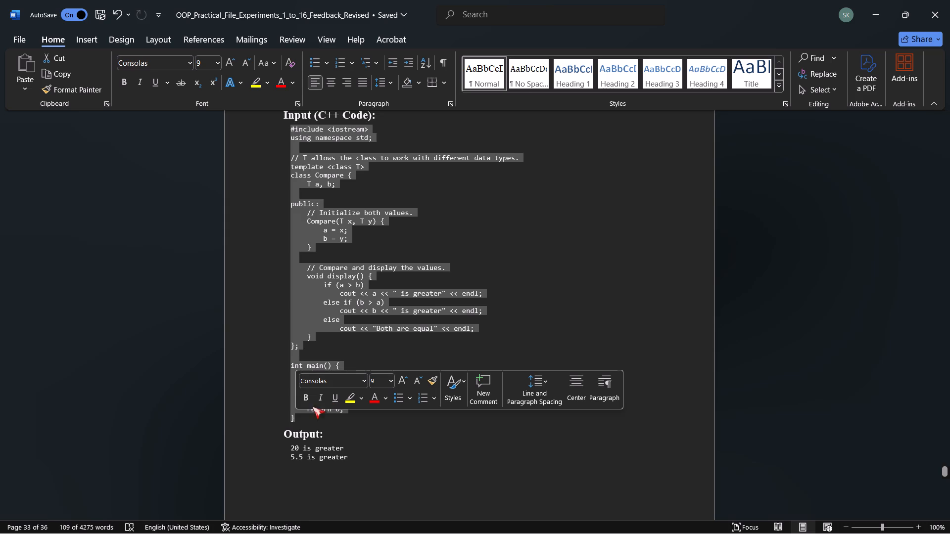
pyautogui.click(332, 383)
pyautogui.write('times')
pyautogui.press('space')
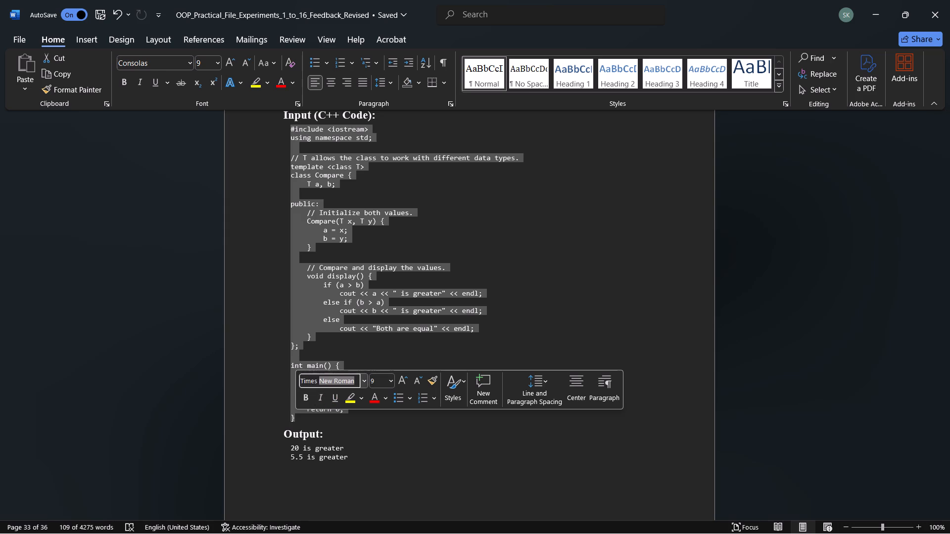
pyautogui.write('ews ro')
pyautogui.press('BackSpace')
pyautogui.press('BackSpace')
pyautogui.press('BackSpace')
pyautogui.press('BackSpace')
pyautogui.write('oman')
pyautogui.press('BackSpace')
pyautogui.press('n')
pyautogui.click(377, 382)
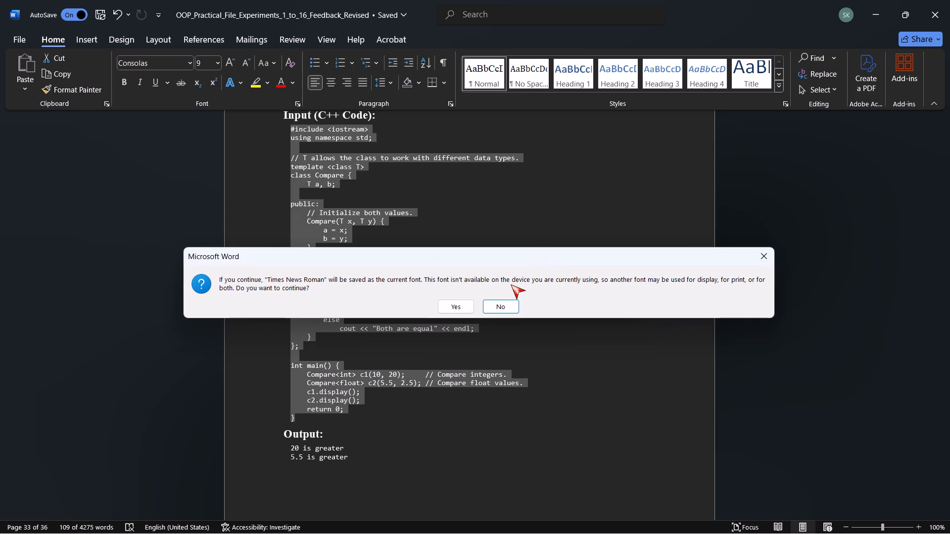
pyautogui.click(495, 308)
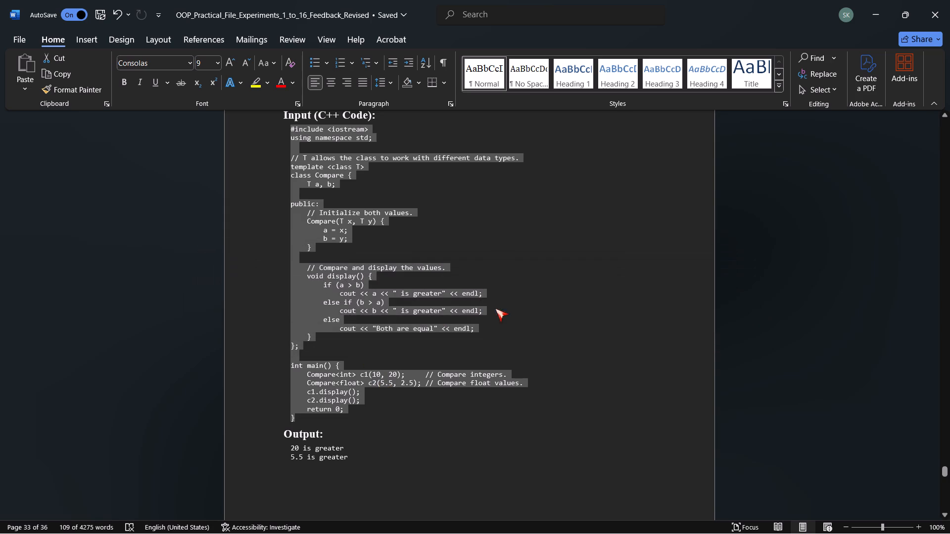
# Format the whole Compare class template code, from #include through the end of main(), in Times New Roman, size 10.
pyautogui.click(382, 394)
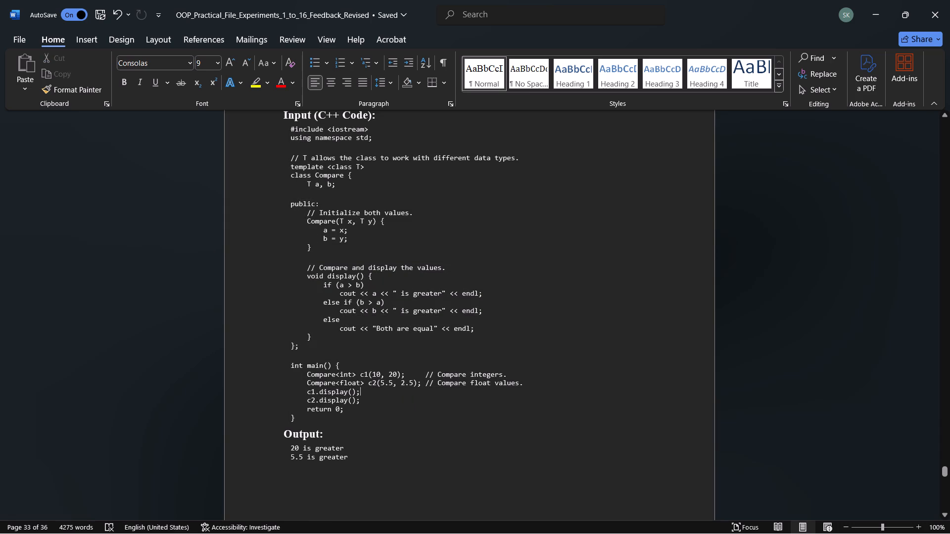
pyautogui.moveTo(292, 130); pyautogui.dragTo(298, 356)
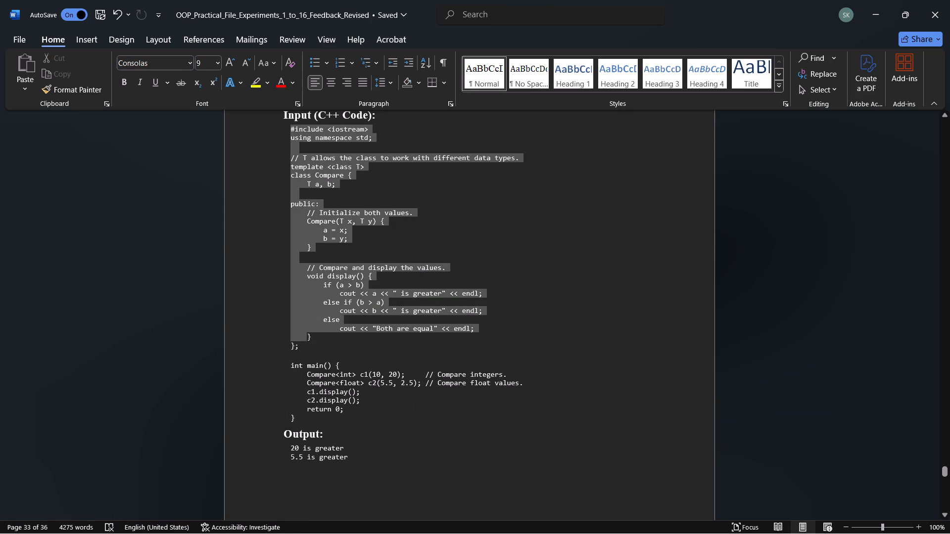
pyautogui.moveTo(298, 356); pyautogui.dragTo(295, 418)
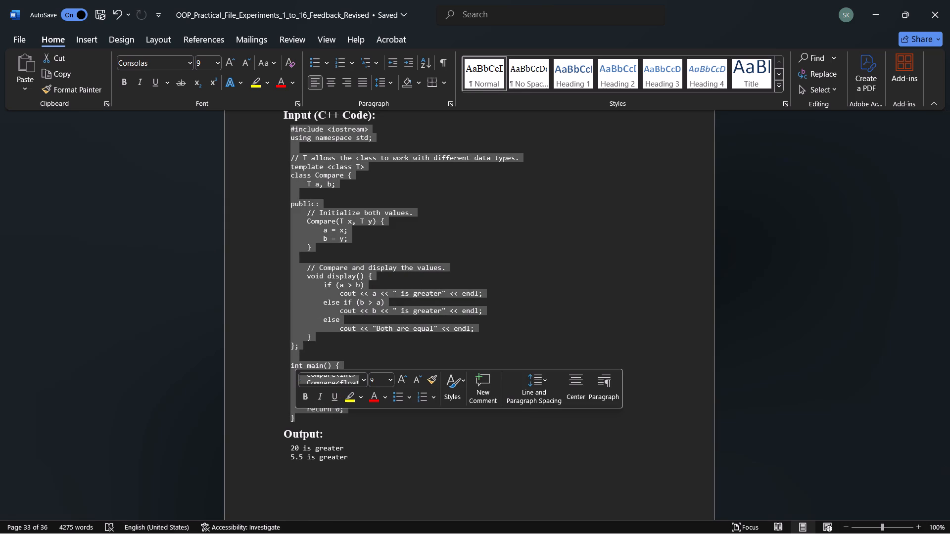
pyautogui.click(332, 379)
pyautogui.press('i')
pyautogui.press('BackSpace')
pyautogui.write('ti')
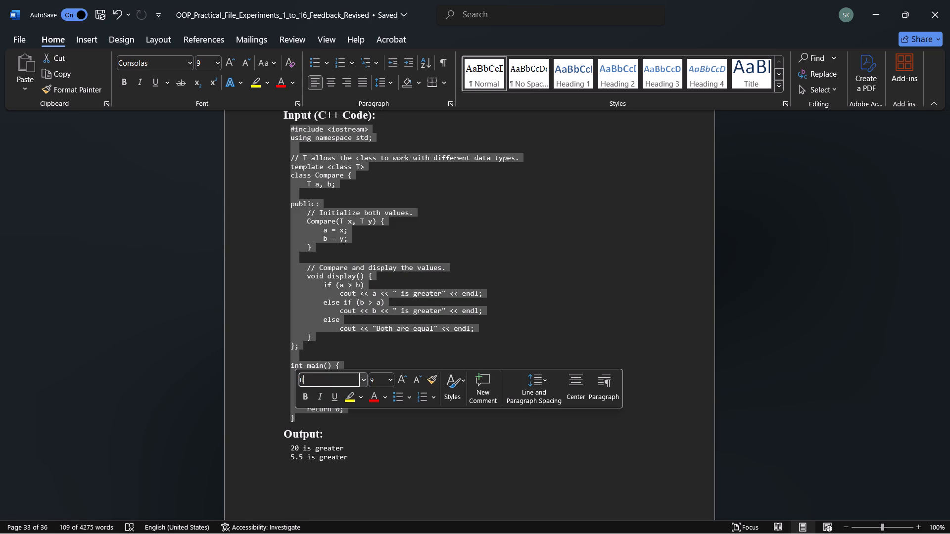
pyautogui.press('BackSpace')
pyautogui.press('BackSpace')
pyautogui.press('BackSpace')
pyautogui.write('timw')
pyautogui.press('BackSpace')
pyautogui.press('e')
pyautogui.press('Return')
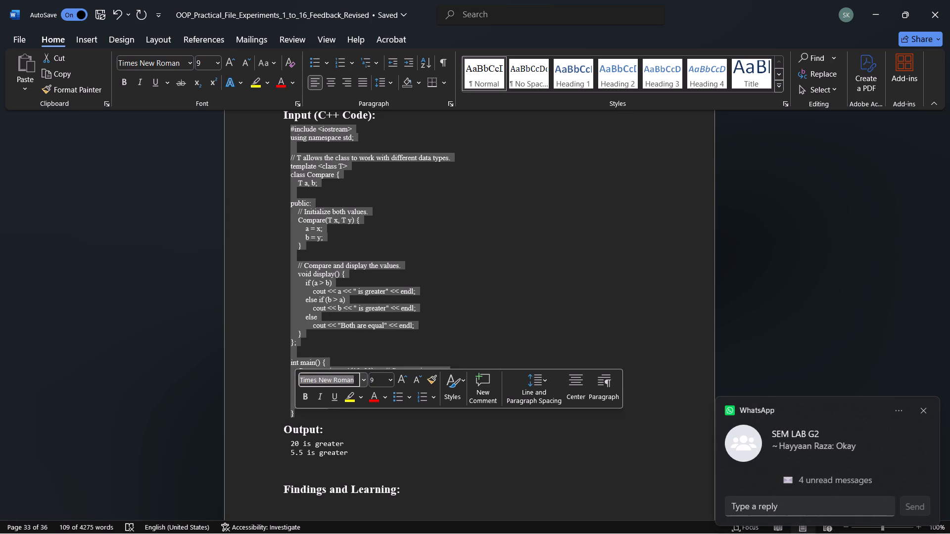
pyautogui.click(379, 378)
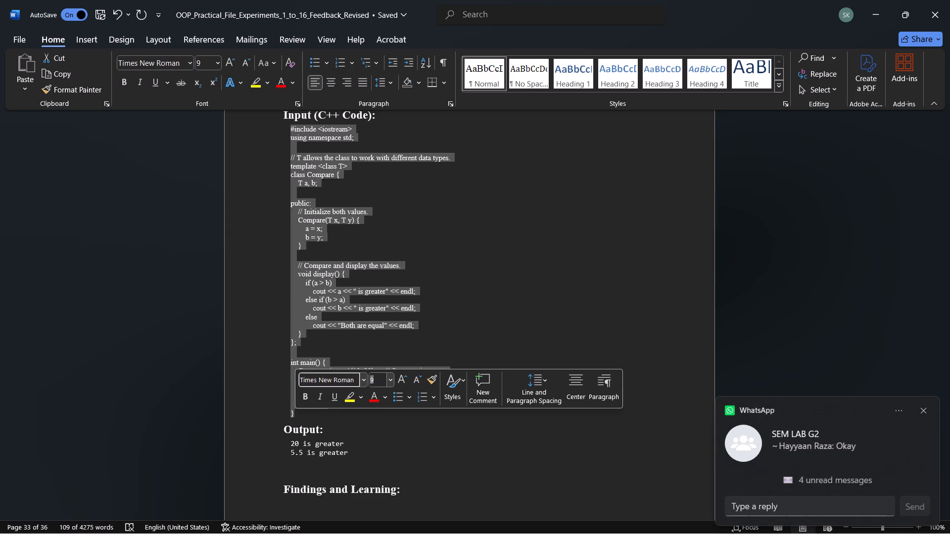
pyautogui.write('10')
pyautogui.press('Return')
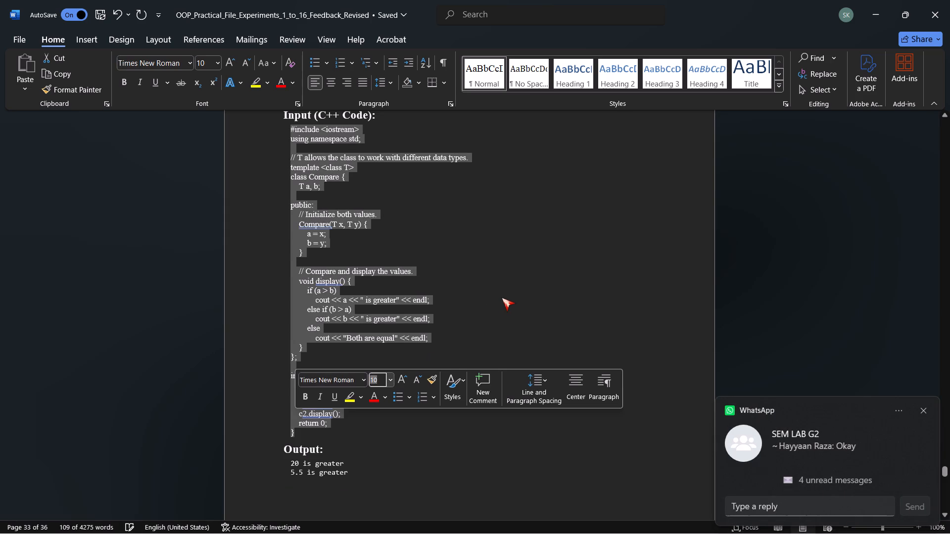
pyautogui.click(501, 297)
# Format the Compare program's output lines, 20 is greater and 5.5 is greater, in Times New Roman.
pyautogui.scroll(-3, 501, 297)
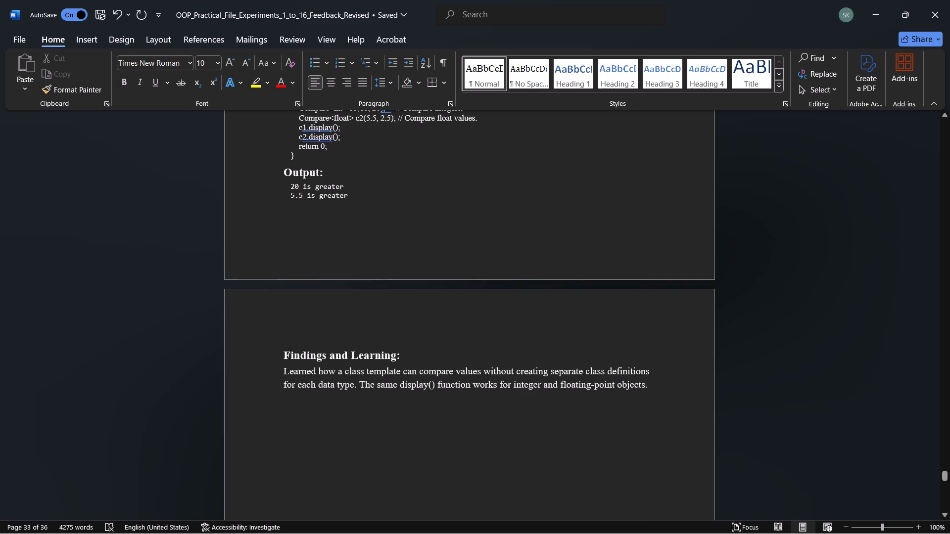
pyautogui.moveTo(291, 185); pyautogui.dragTo(346, 198)
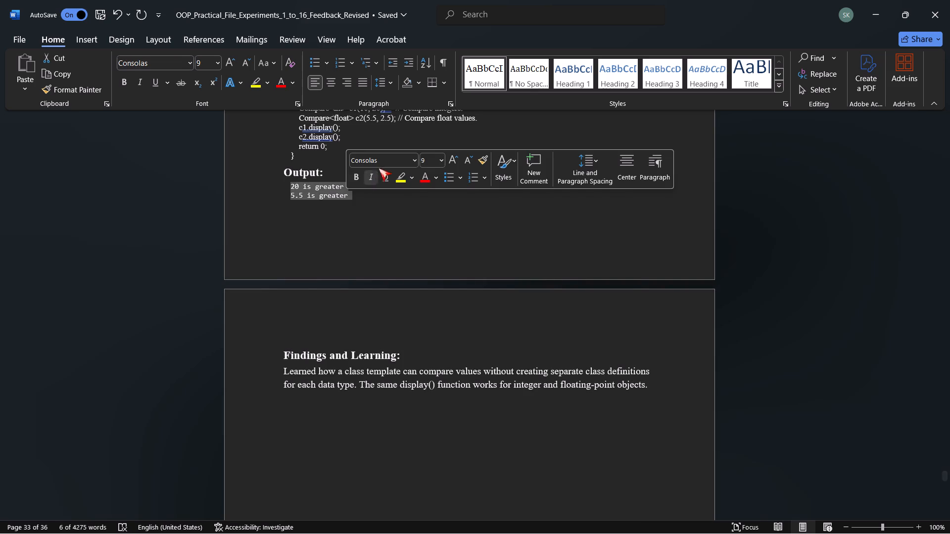
pyautogui.click(380, 161)
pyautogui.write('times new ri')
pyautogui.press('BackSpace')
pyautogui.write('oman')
pyautogui.click(427, 161)
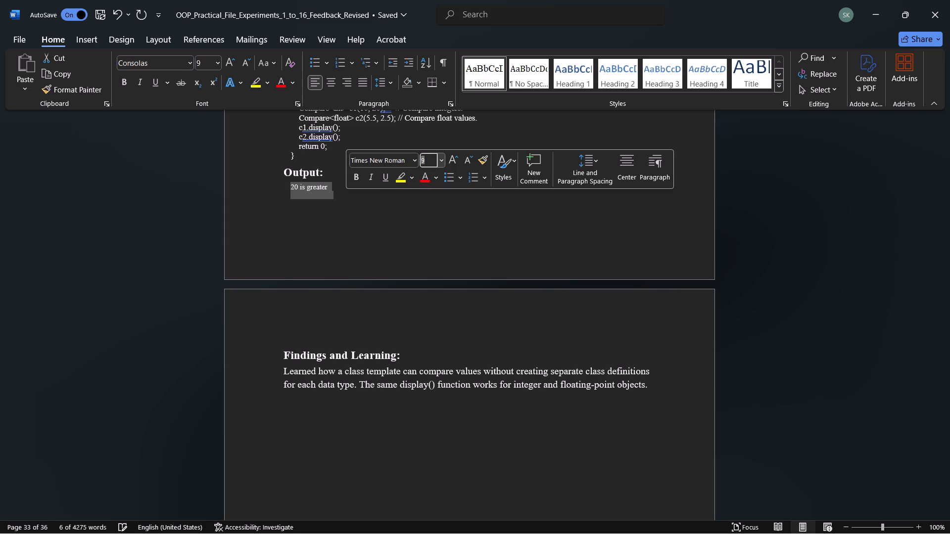
# Set the selected output lines of the Compare program to size 10.
pyautogui.write('10')
pyautogui.press('Return')
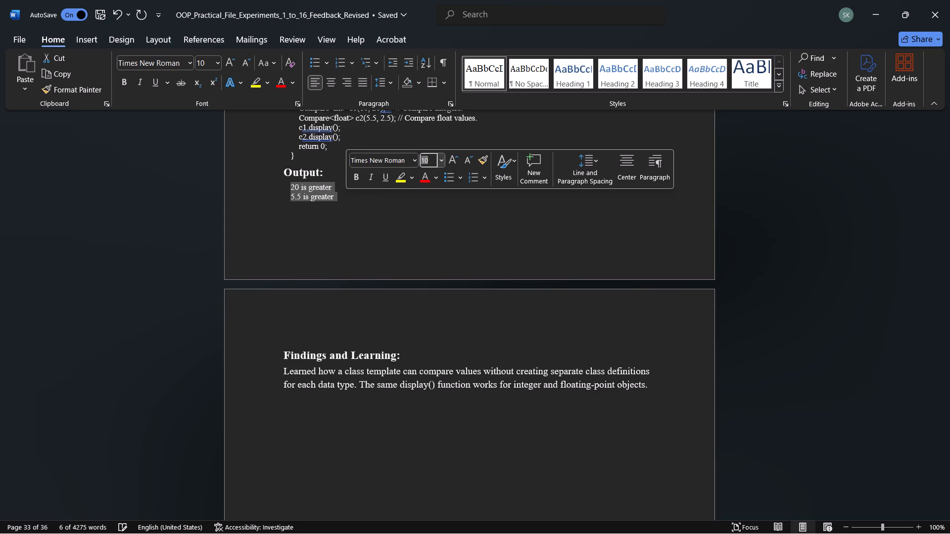
pyautogui.click(420, 248)
# Format the whole Experiment 16 ErrorDemo code together with its two output lines in Times New Roman, size 10.
pyautogui.scroll(-7, 420, 248)
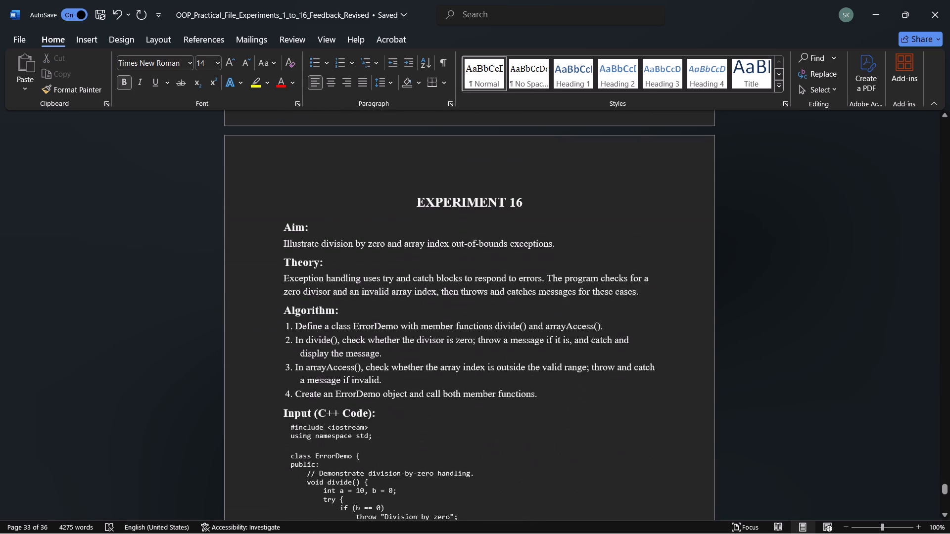
pyautogui.scroll(-4, 420, 248)
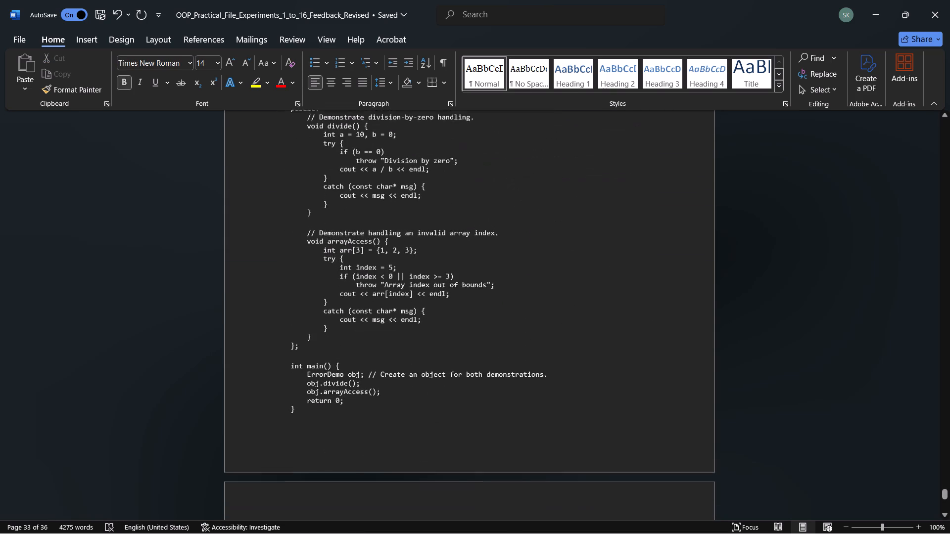
pyautogui.scroll(1, 322, 213)
pyautogui.moveTo(290, 174); pyautogui.dragTo(323, 222)
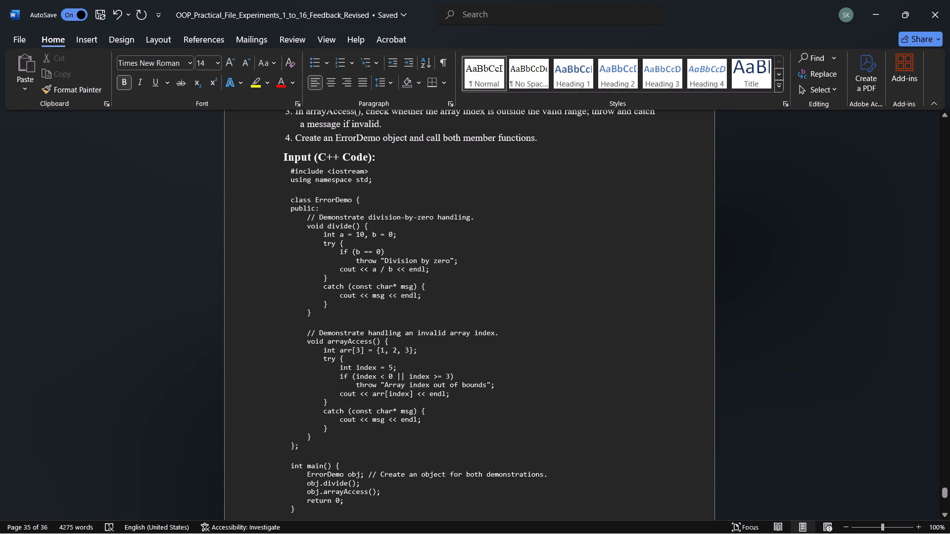
pyautogui.moveTo(323, 222); pyautogui.dragTo(345, 519)
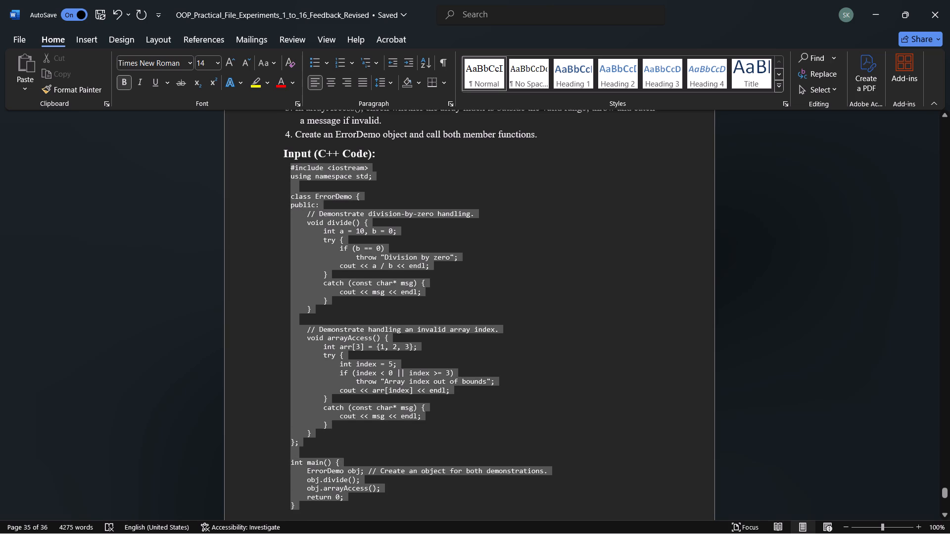
pyautogui.moveTo(345, 519); pyautogui.dragTo(297, 247)
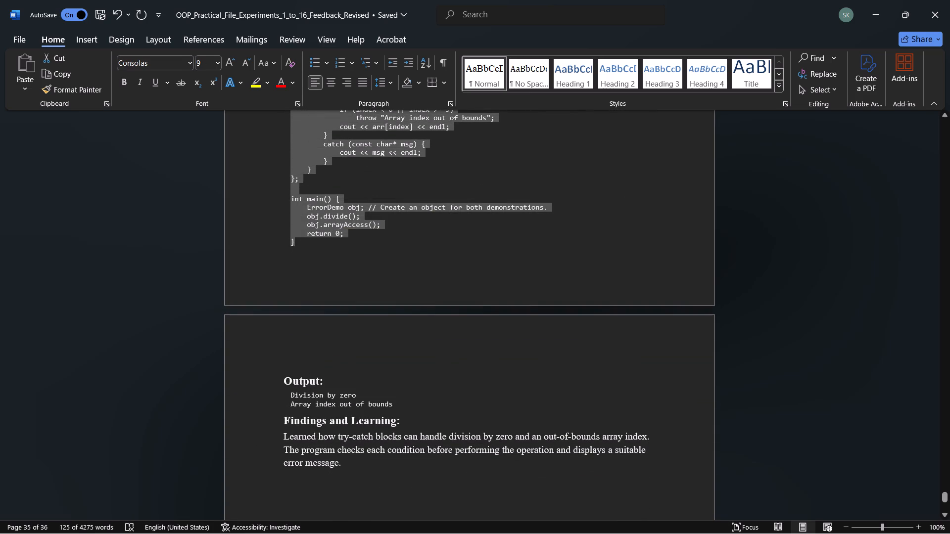
pyautogui.keyDown('ctrl'); pyautogui.moveTo(289, 397); pyautogui.dragTo(394, 402); pyautogui.keyUp('ctrl')
pyautogui.click(439, 364)
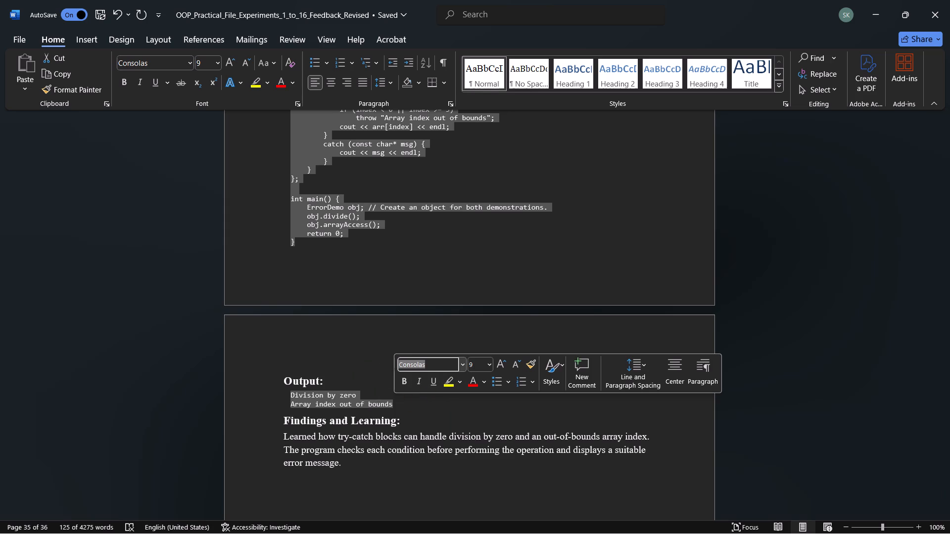
pyautogui.press('i')
pyautogui.press('BackSpace')
pyautogui.write('tim')
pyautogui.press('BackSpace')
pyautogui.press('BackSpace')
pyautogui.press('BackSpace')
pyautogui.press('BackSpace')
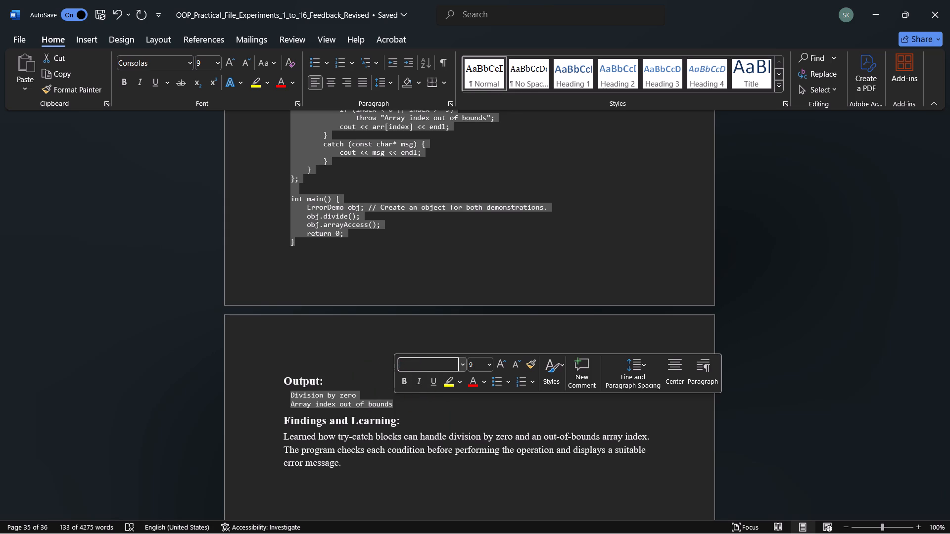
pyautogui.write('times new roman')
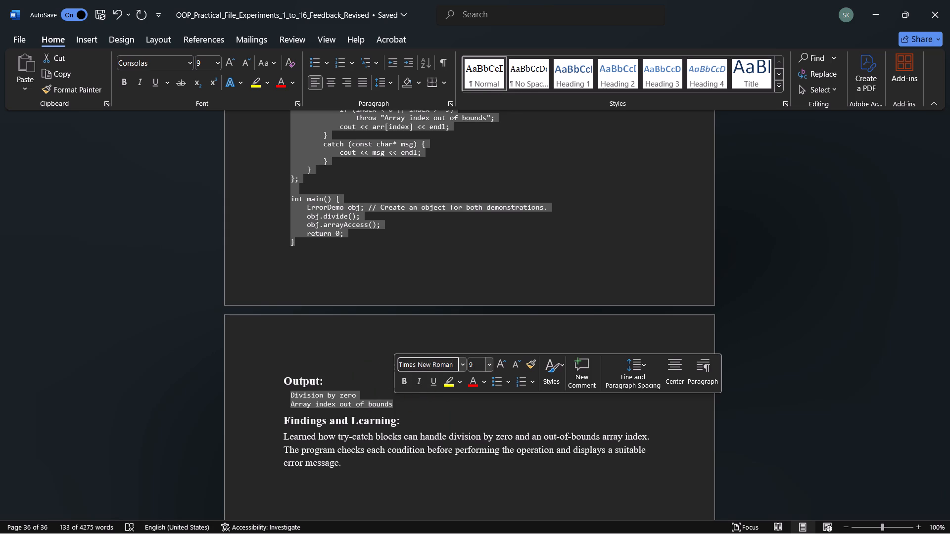
pyautogui.click(476, 363)
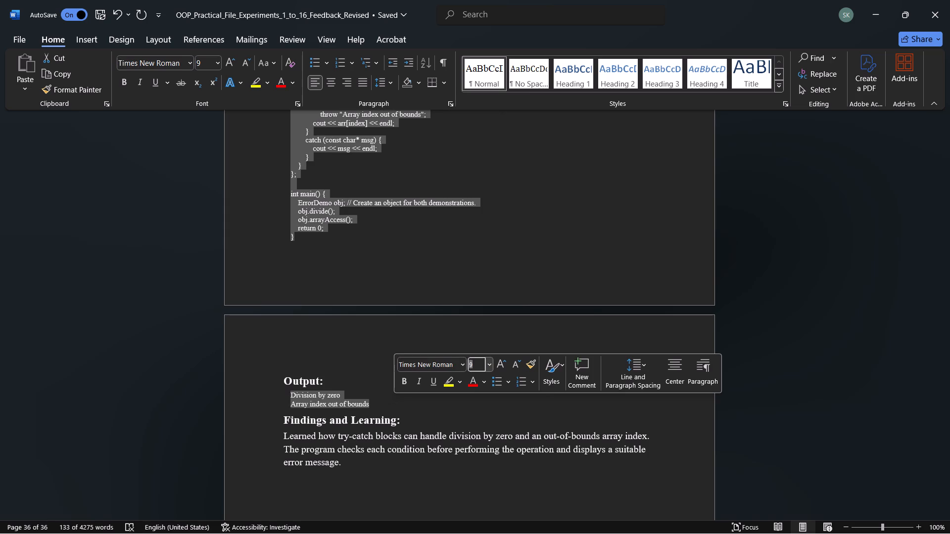
pyautogui.write('10')
pyautogui.press('Return')
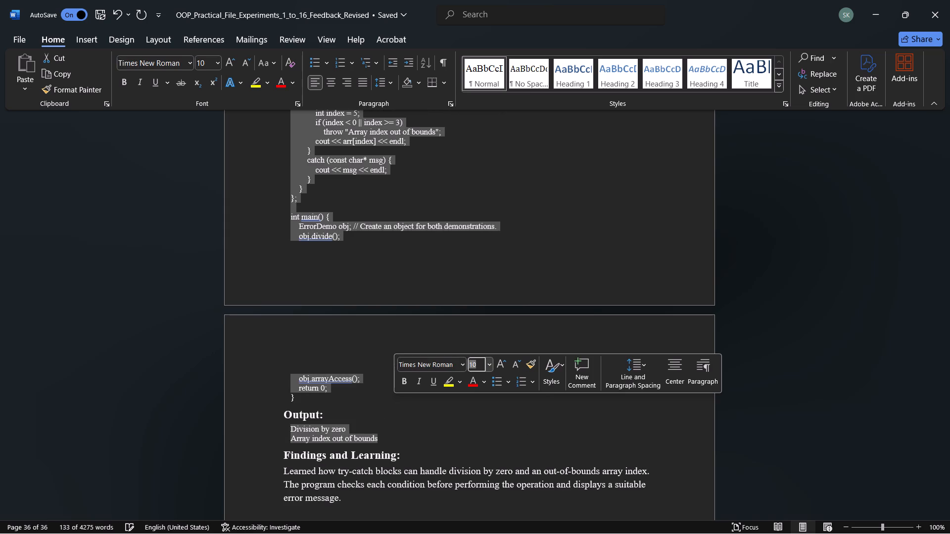
pyautogui.click(553, 306)
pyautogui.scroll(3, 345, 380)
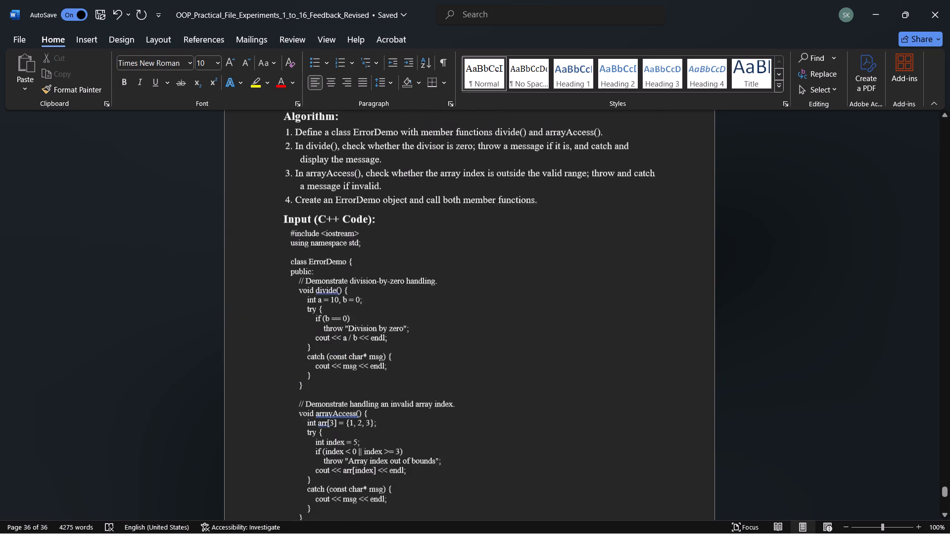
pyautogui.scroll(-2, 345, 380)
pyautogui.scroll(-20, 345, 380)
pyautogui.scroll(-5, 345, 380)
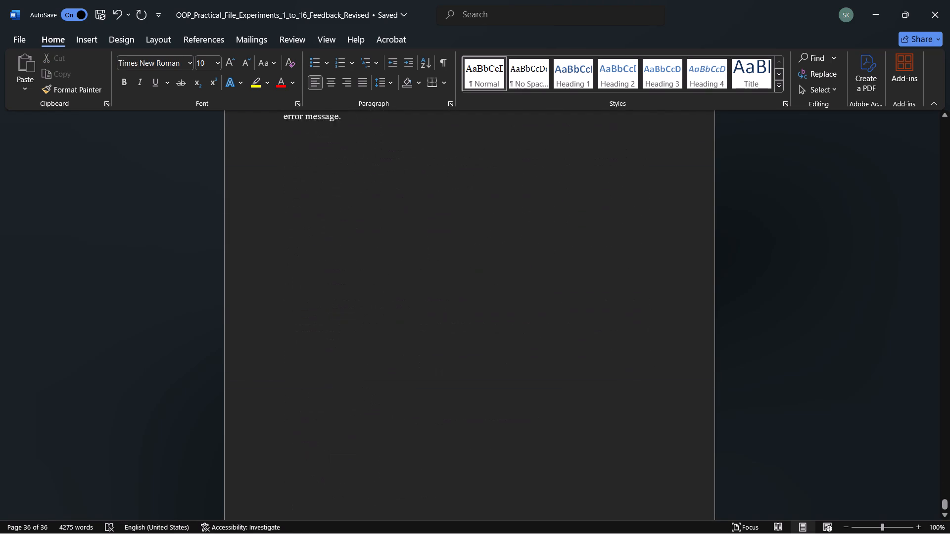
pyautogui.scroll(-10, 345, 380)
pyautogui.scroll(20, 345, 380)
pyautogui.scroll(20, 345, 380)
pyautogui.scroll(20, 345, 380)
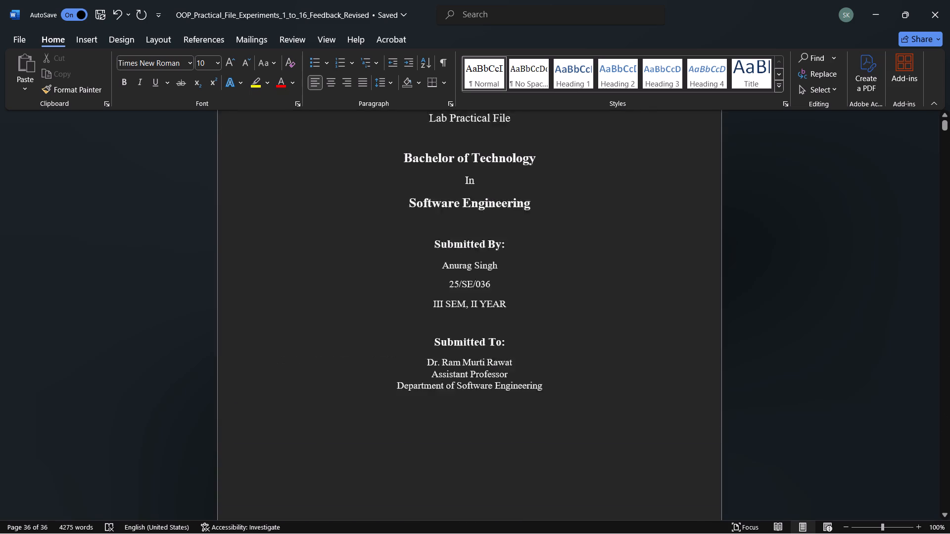
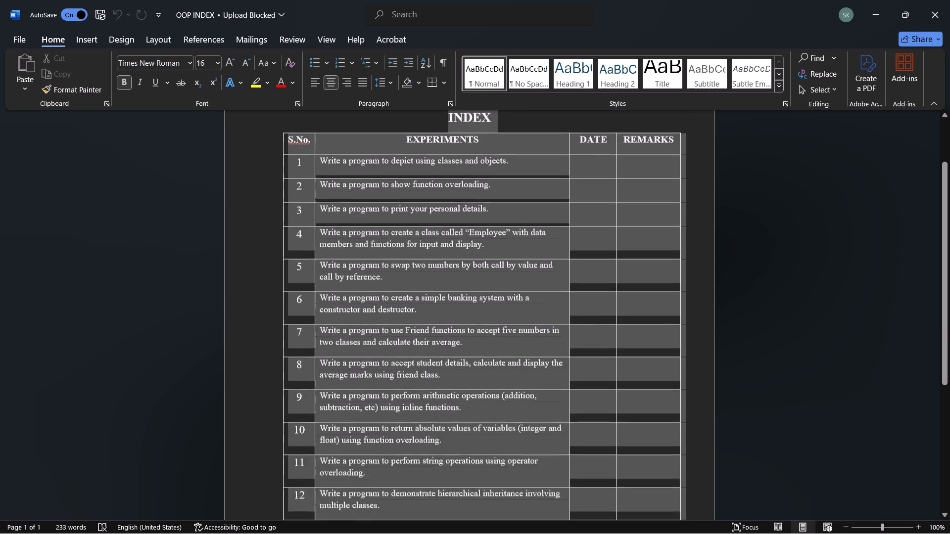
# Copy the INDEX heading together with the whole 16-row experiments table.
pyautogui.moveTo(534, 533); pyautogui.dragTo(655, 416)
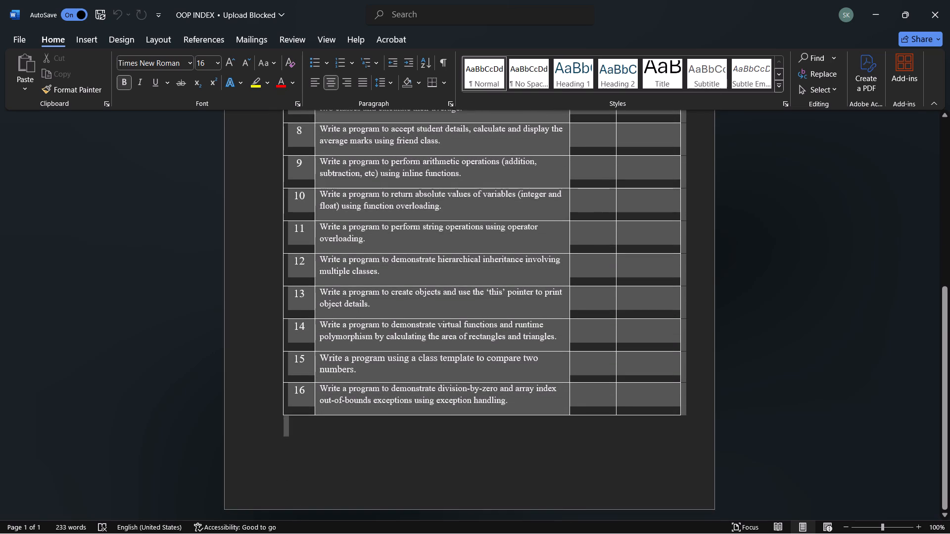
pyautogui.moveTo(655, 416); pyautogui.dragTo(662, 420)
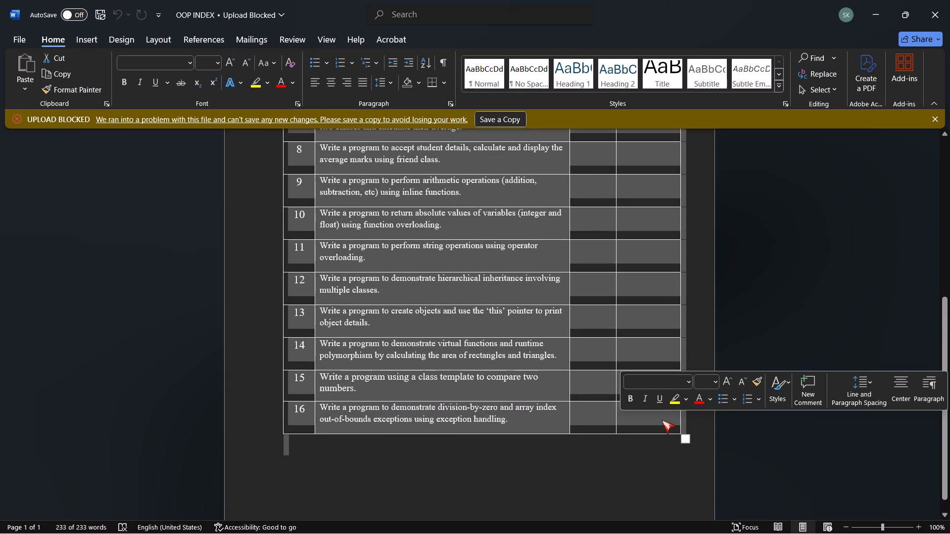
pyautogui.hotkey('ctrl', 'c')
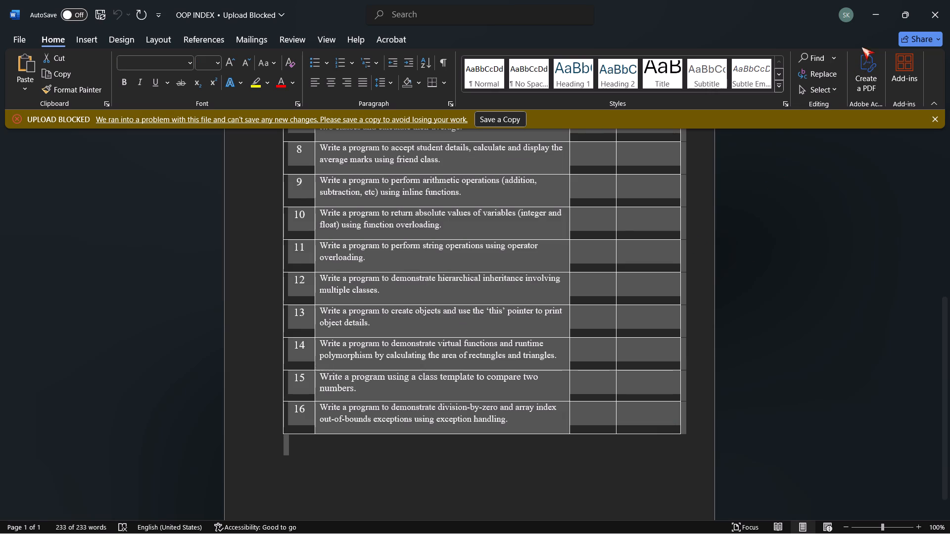
# Save a copy of the index document to the Desktop under the name OOPSindex.
pyautogui.click(712, 330)
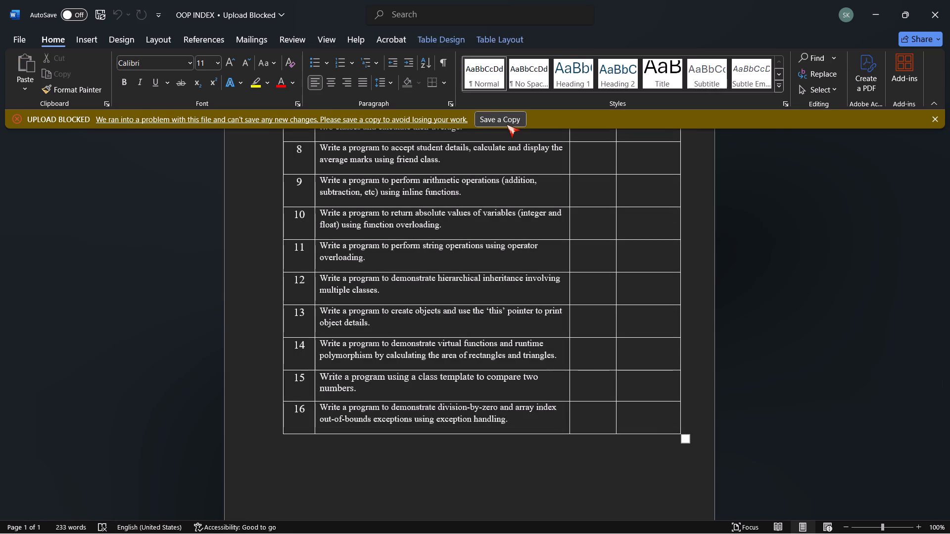
pyautogui.click(506, 124)
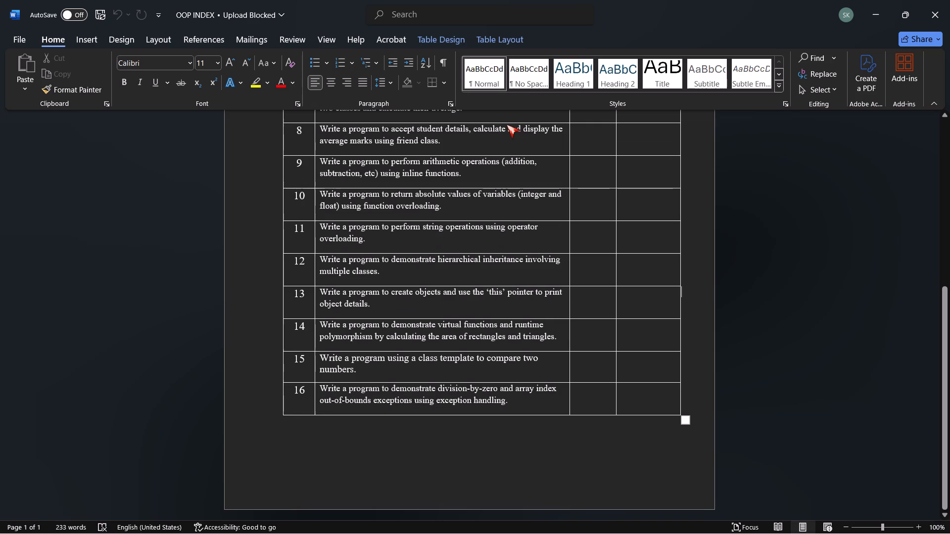
pyautogui.scroll(3, 483, 301)
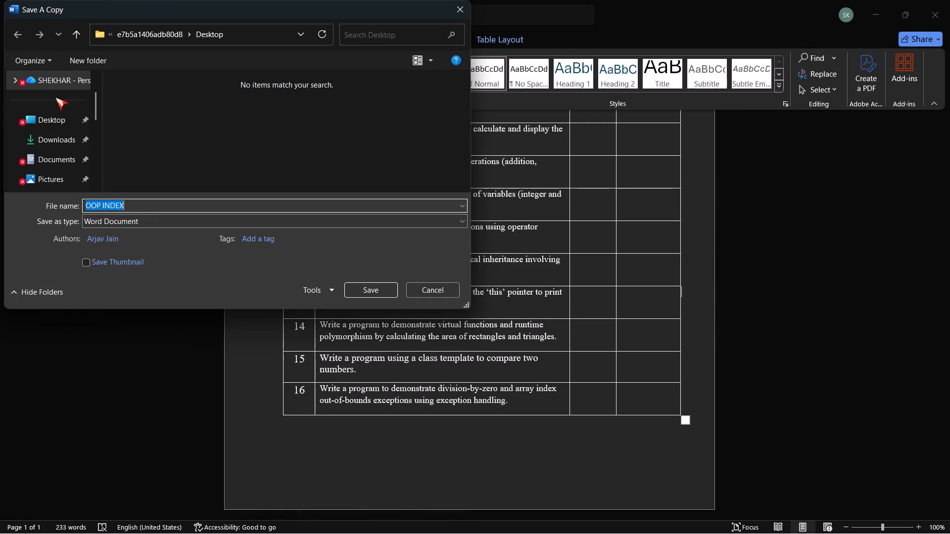
pyautogui.click(58, 115)
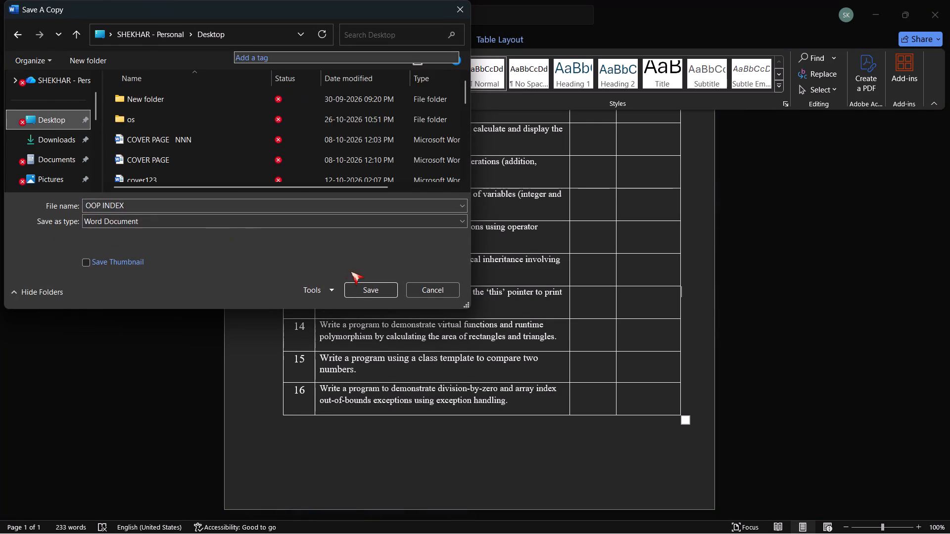
pyautogui.click(358, 287)
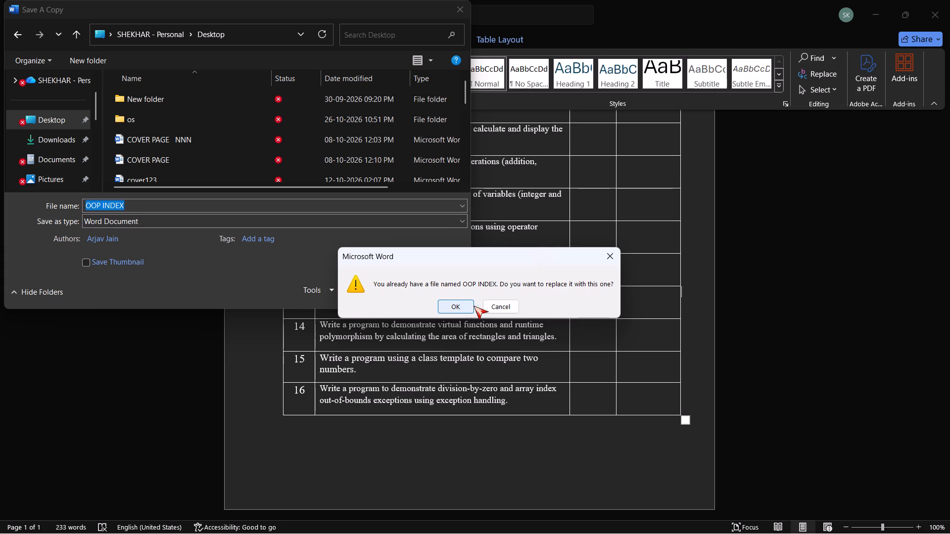
pyautogui.click(165, 204)
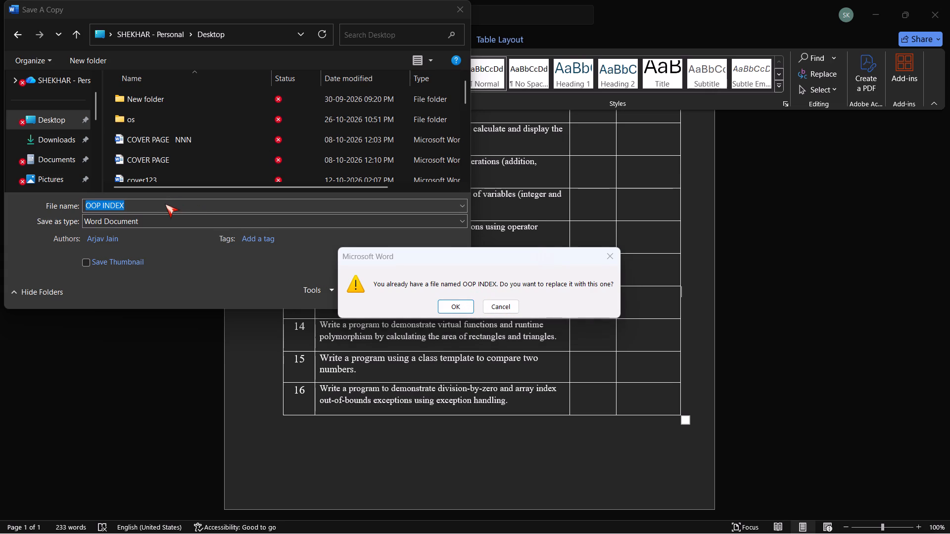
pyautogui.click(494, 311)
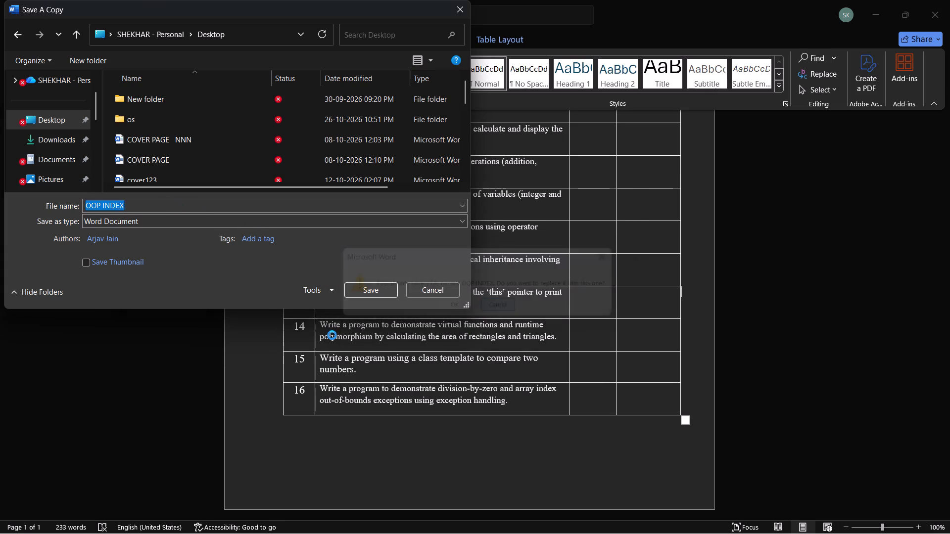
pyautogui.click(130, 212)
pyautogui.press('space')
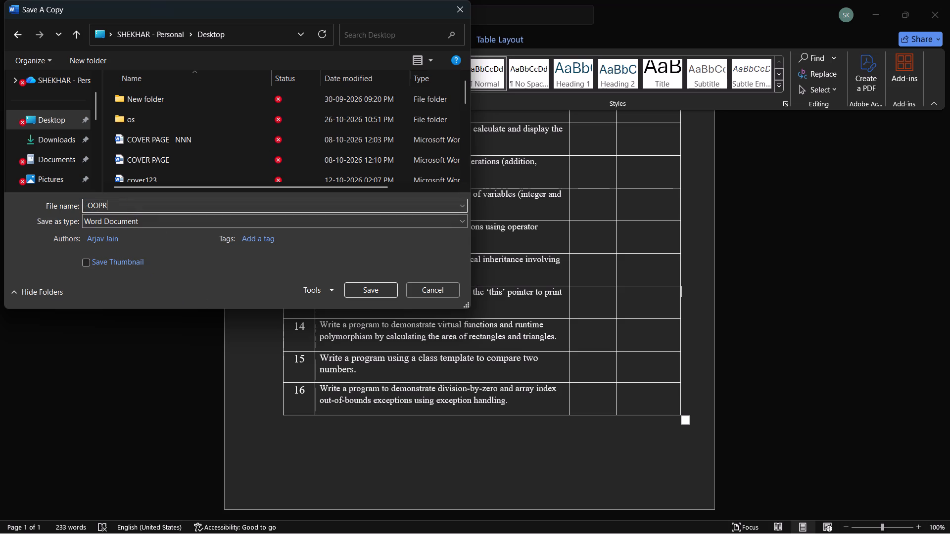
pyautogui.press('BackSpace')
pyautogui.write('S')
pyautogui.press('space')
pyautogui.click(357, 289)
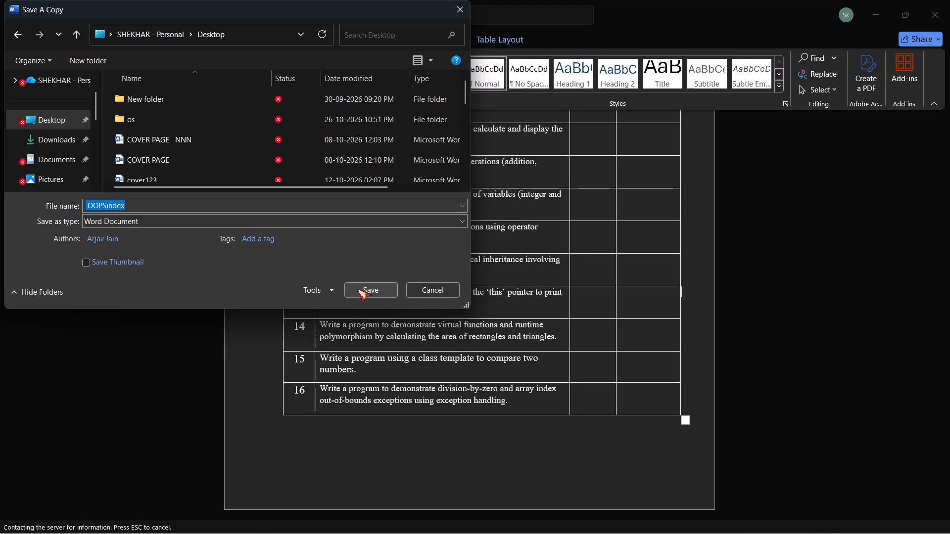
pyautogui.click(357, 289)
# Copy the entire contents of OOPSindex, from the INDEX heading through the row for experiment 16.
pyautogui.scroll(2, 443, 206)
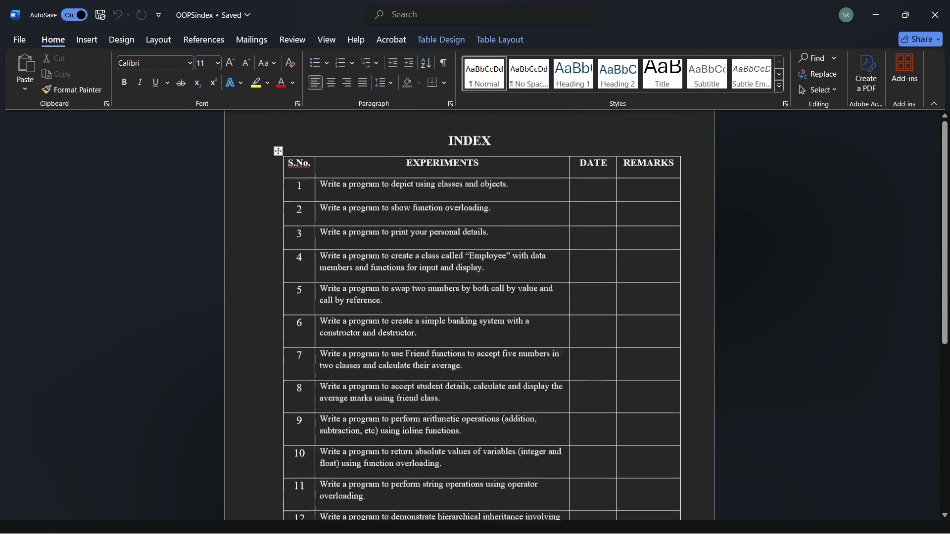
pyautogui.scroll(2, 443, 206)
pyautogui.moveTo(447, 181); pyautogui.dragTo(556, 467)
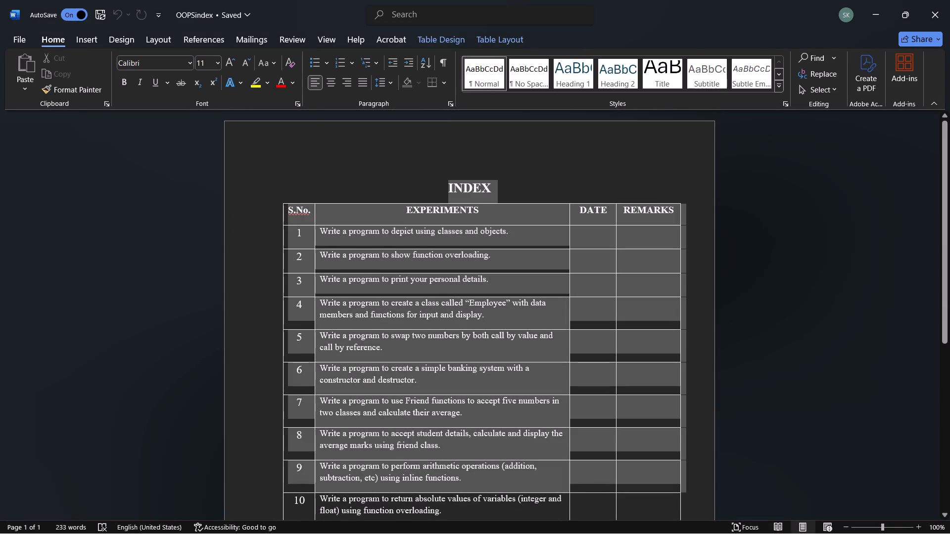
pyautogui.moveTo(556, 467); pyautogui.dragTo(571, 404)
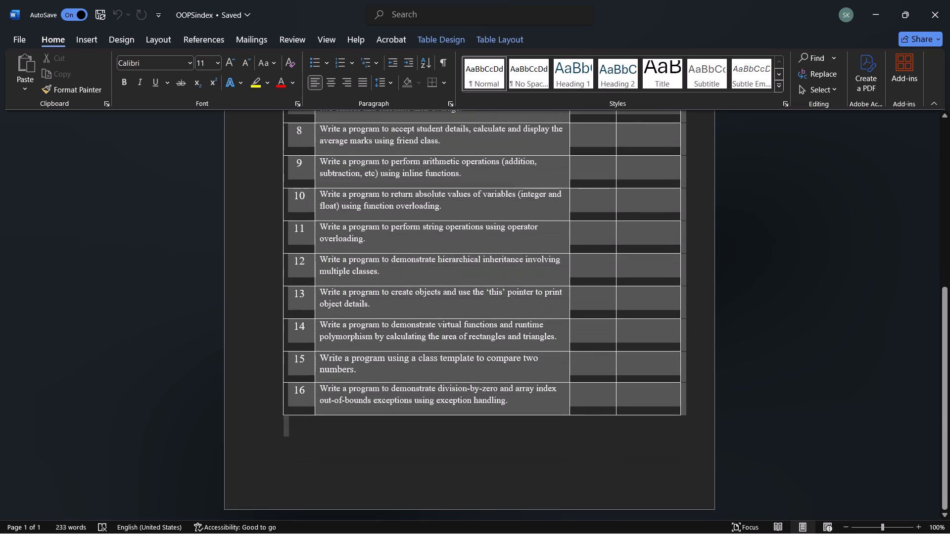
pyautogui.moveTo(571, 404); pyautogui.dragTo(617, 436)
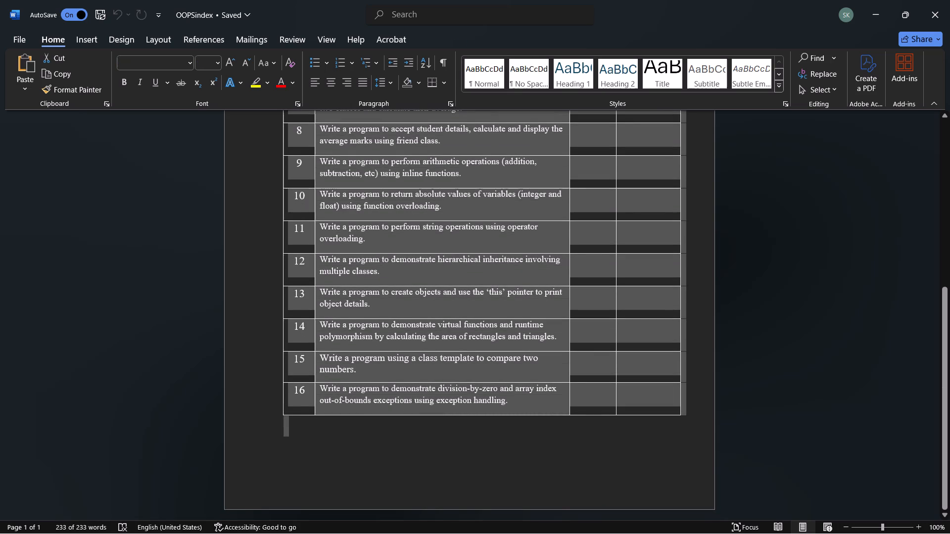
pyautogui.hotkey('ctrl', 'c')
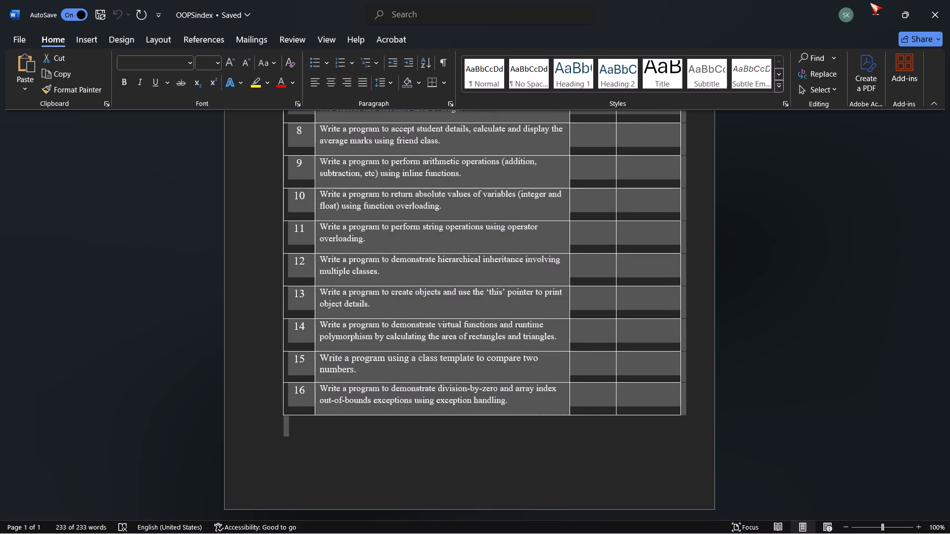
# Switch to the OOP practical file and examine the front matter between the cover page and Experiment 1 for a place for the index.
pyautogui.click(869, 2)
pyautogui.scroll(-3, 456, 370)
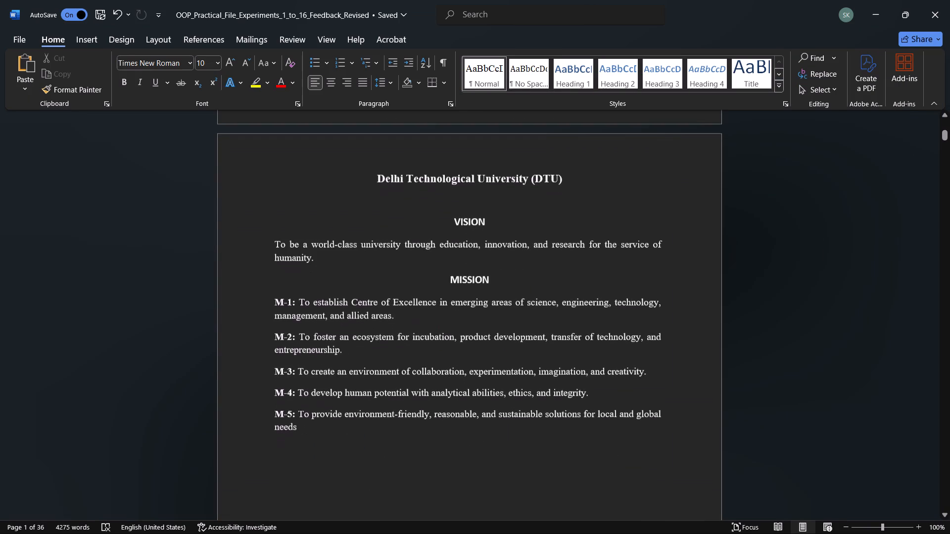
pyautogui.scroll(-3, 441, 323)
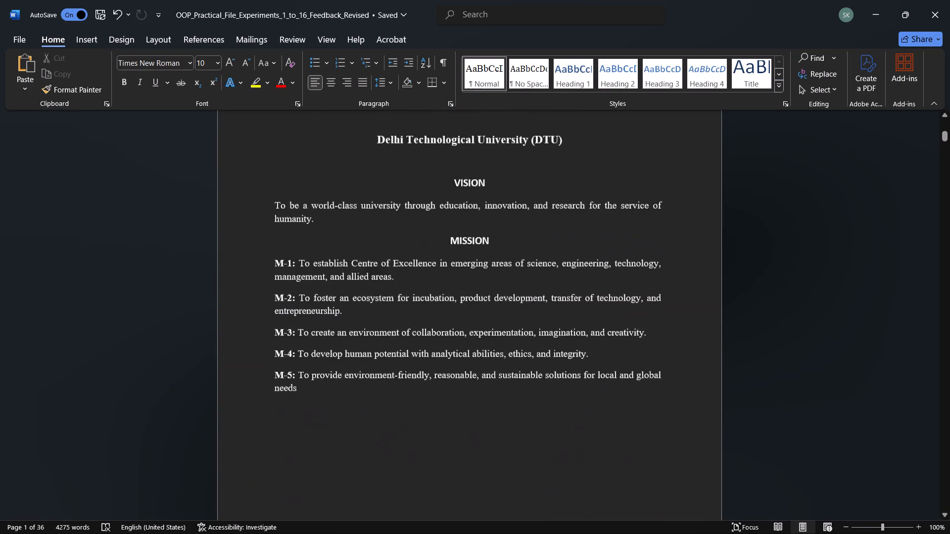
pyautogui.scroll(-2, 441, 323)
pyautogui.scroll(2, 441, 323)
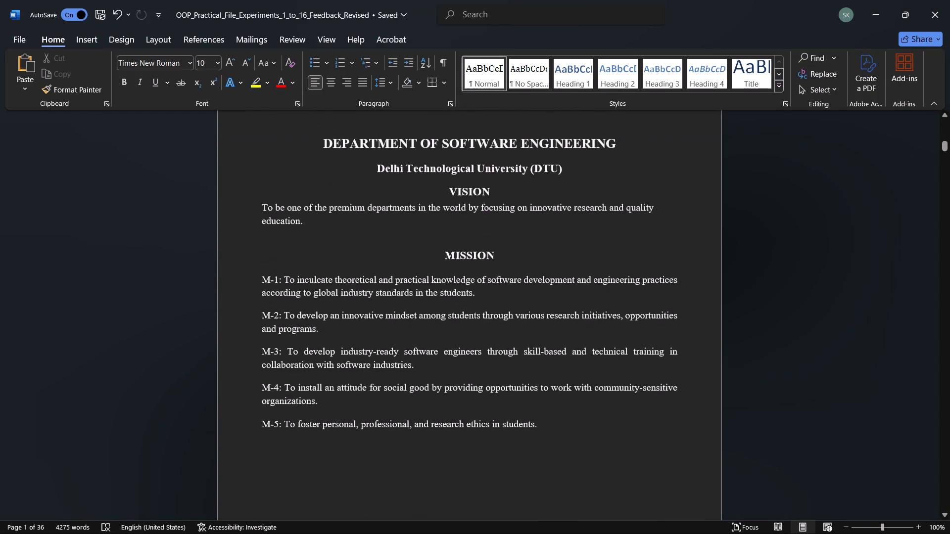
pyautogui.scroll(1, 441, 323)
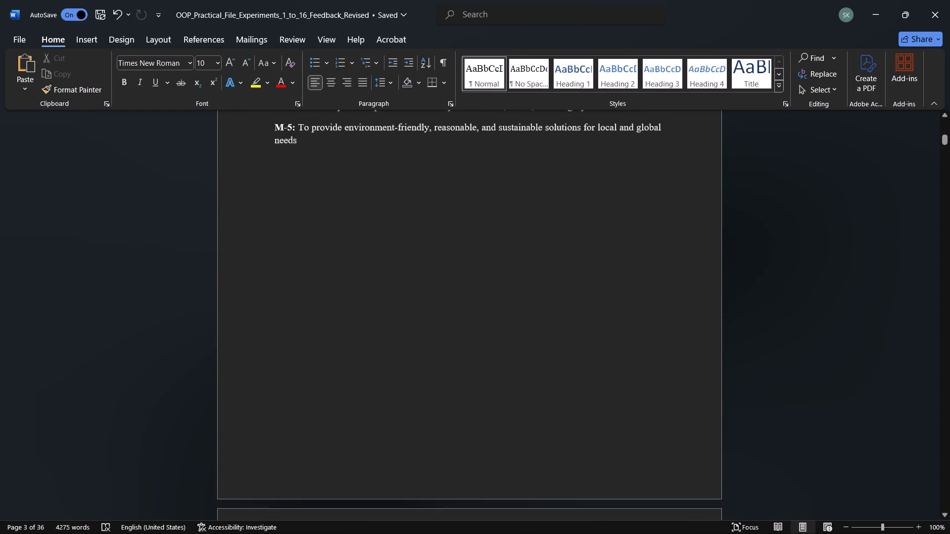
pyautogui.scroll(1, 441, 323)
pyautogui.scroll(1, 320, 285)
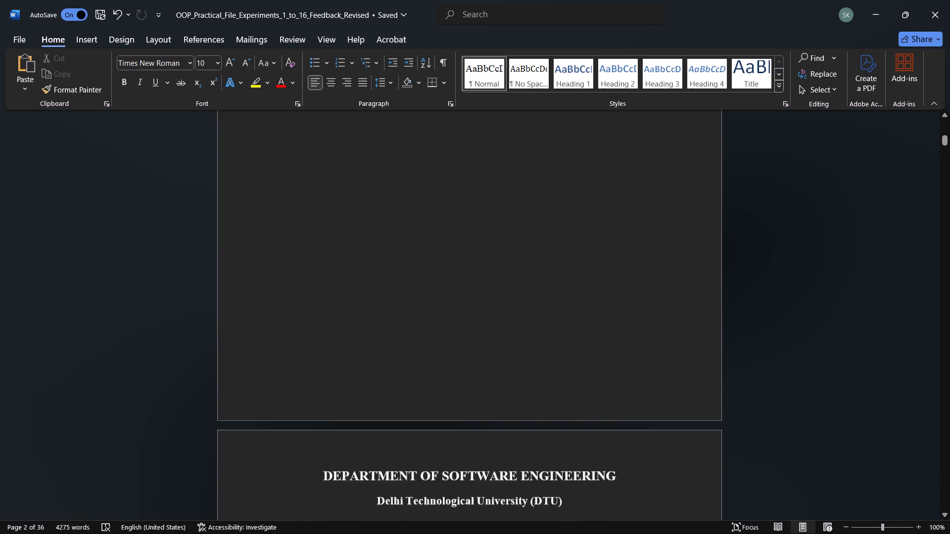
pyautogui.scroll(1, 320, 285)
pyautogui.scroll(1, 332, 170)
pyautogui.click(310, 289)
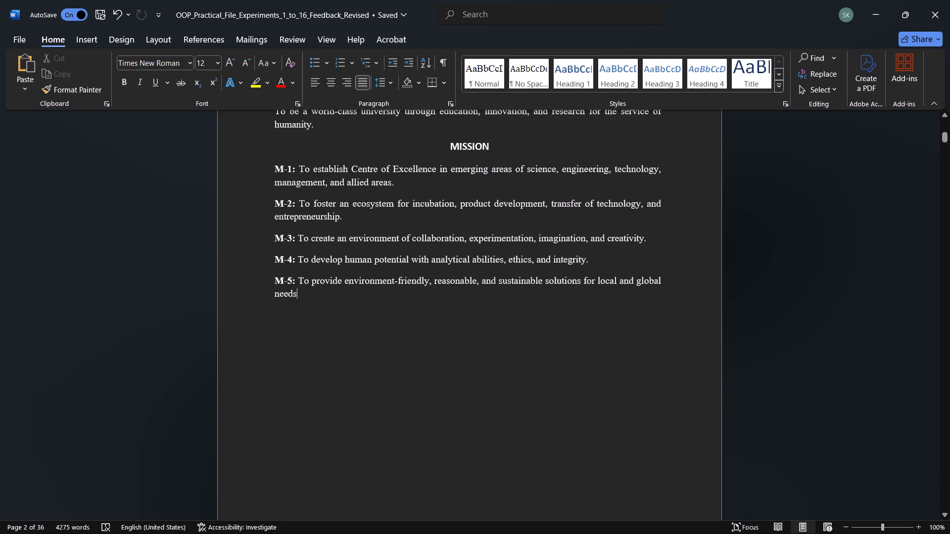
pyautogui.scroll(-2, 310, 289)
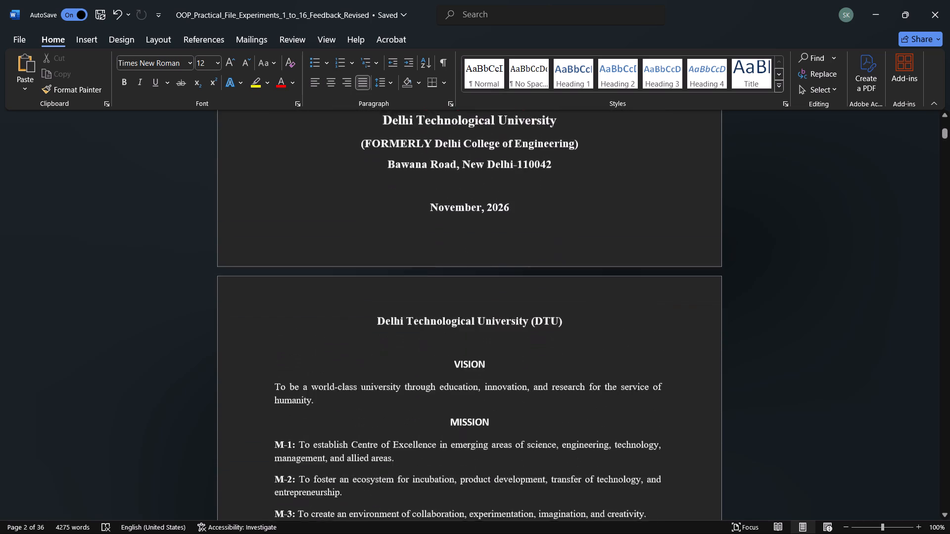
pyautogui.scroll(-10, 310, 289)
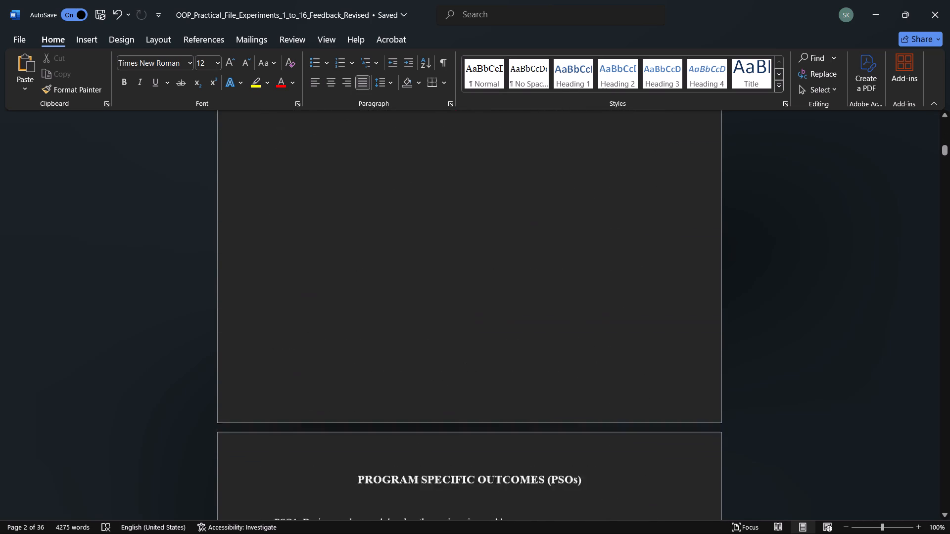
pyautogui.scroll(-3, 310, 289)
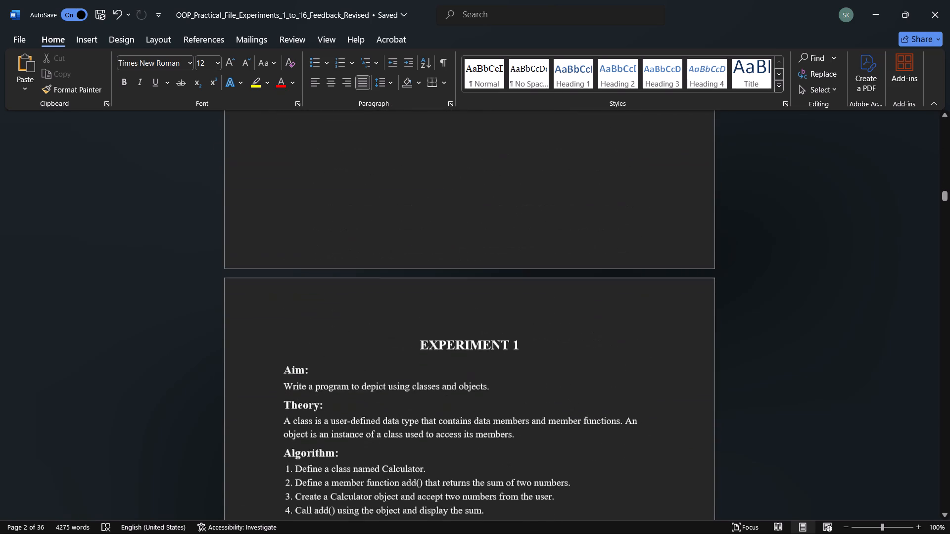
pyautogui.scroll(-1, 310, 289)
pyautogui.scroll(1, 310, 289)
pyautogui.scroll(-1, 310, 289)
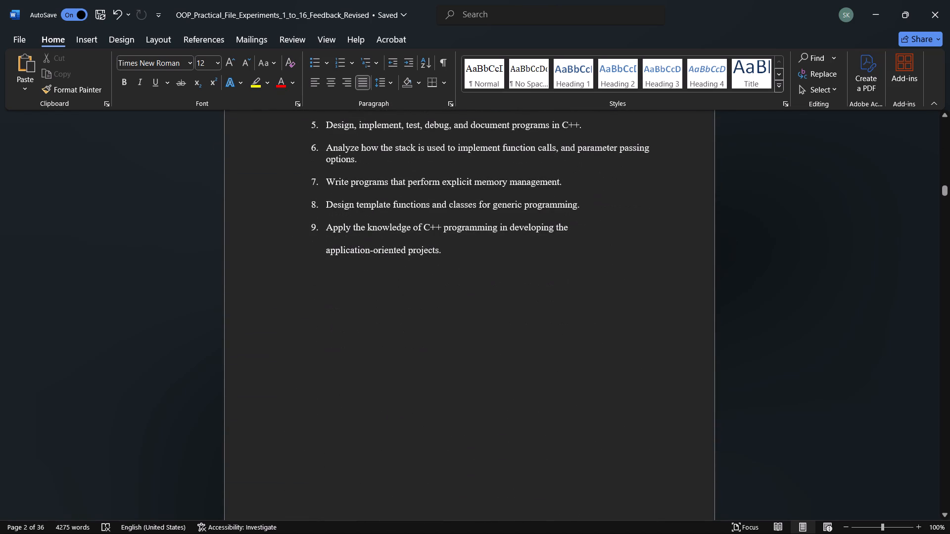
# Insert a blank page between the end of the numbered course outcomes list and the EXPERIMENT 1 heading.
pyautogui.click(447, 249)
pyautogui.scroll(-1, 447, 249)
pyautogui.scroll(1, 447, 249)
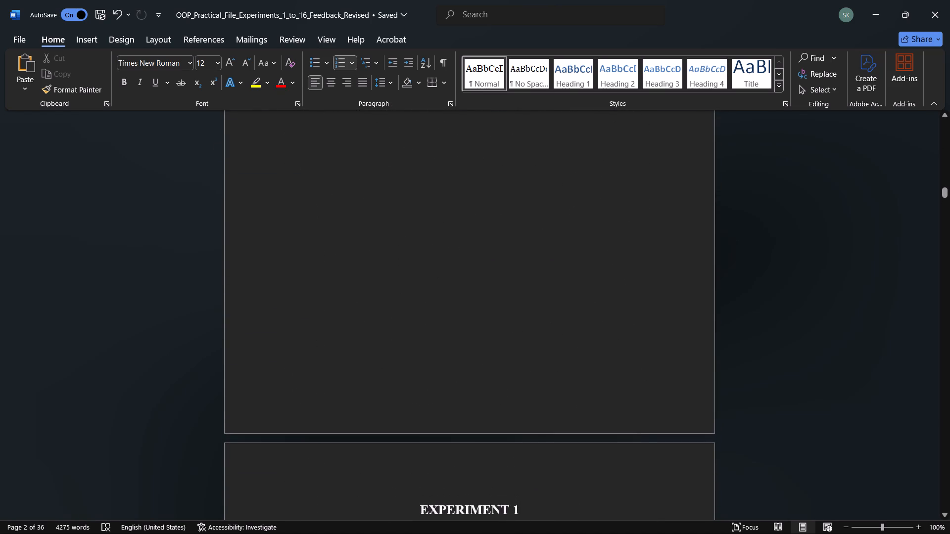
pyautogui.scroll(2, 447, 249)
pyautogui.press('Down')
pyautogui.press('Down')
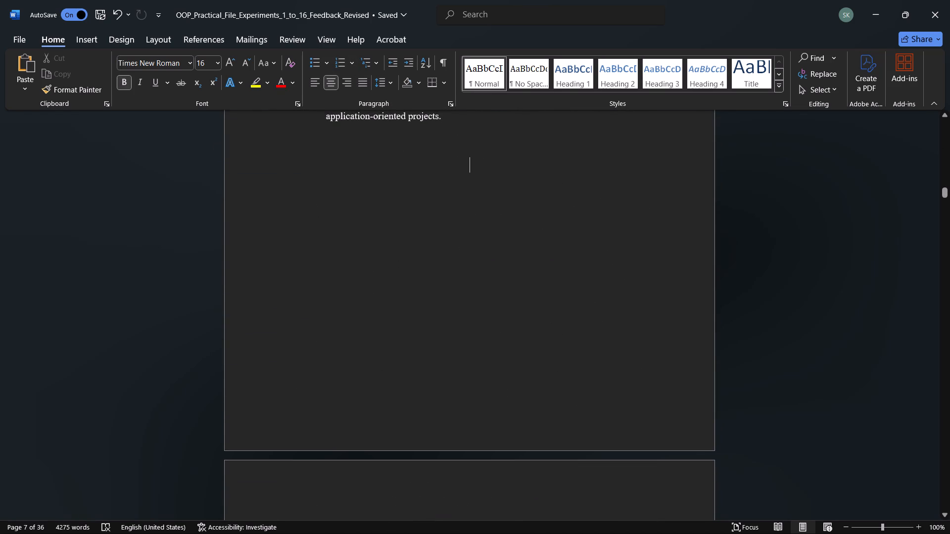
pyautogui.press('Down')
pyautogui.press('Down')
pyautogui.press('Down')
pyautogui.press('Down')
pyautogui.press('Down')
pyautogui.press('Down')
pyautogui.press('Down')
pyautogui.press('Down')
pyautogui.press('Down')
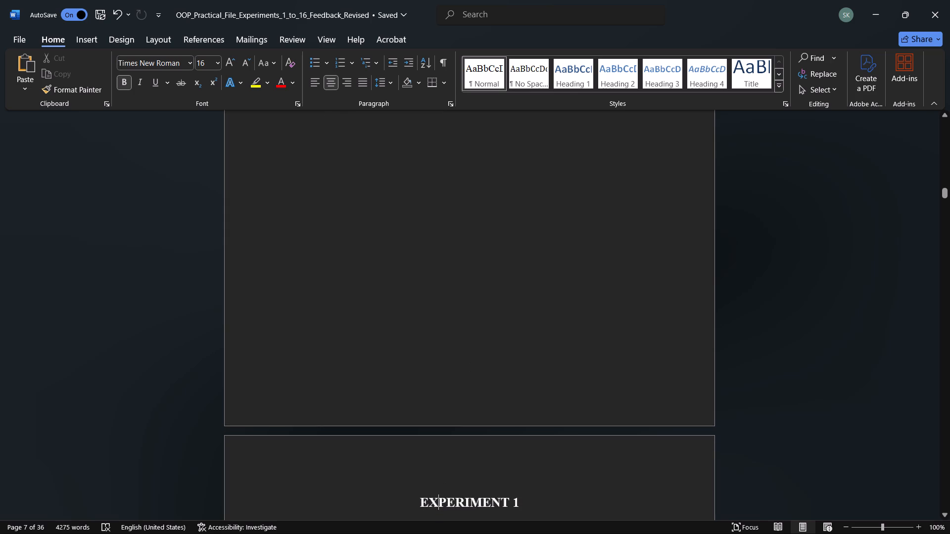
pyautogui.press('Up')
pyautogui.click(82, 39)
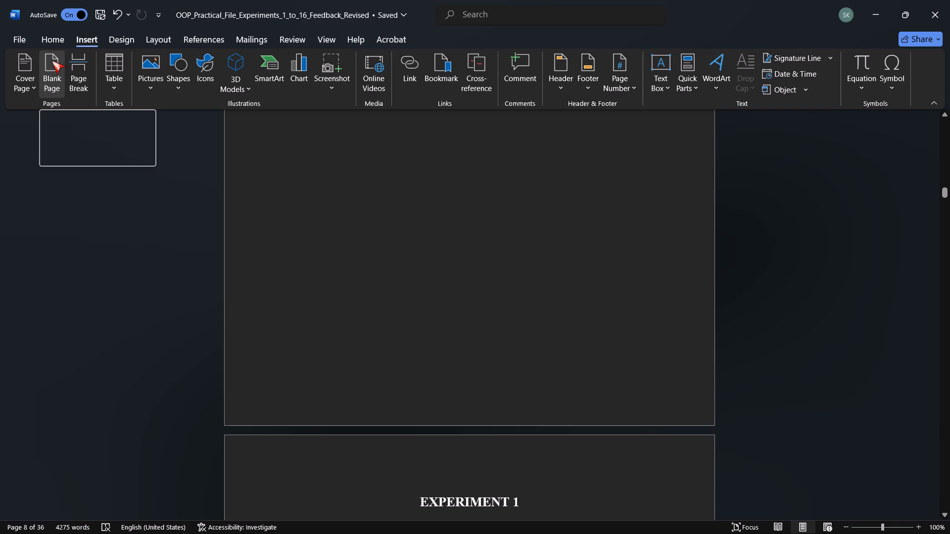
pyautogui.click(51, 60)
pyautogui.scroll(2, 366, 265)
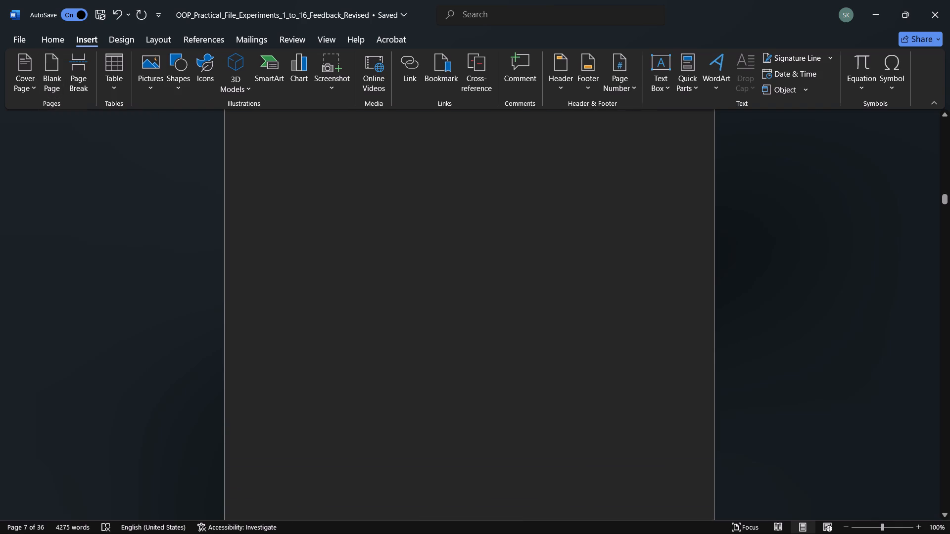
# Remove the empty line above the EXPERIMENT 1 heading and keep the heading centred at the top of its page.
pyautogui.scroll(6, 366, 265)
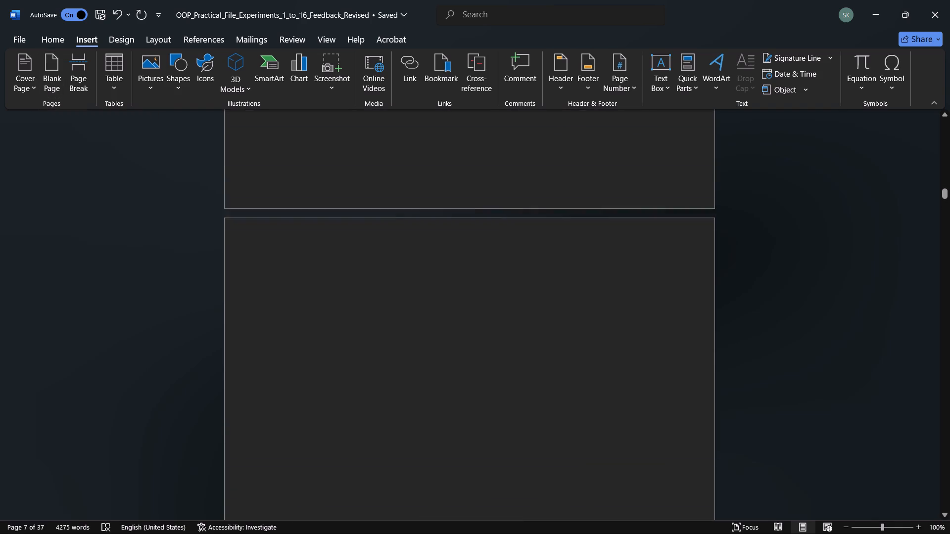
pyautogui.scroll(3, 366, 265)
pyautogui.scroll(-2, 366, 265)
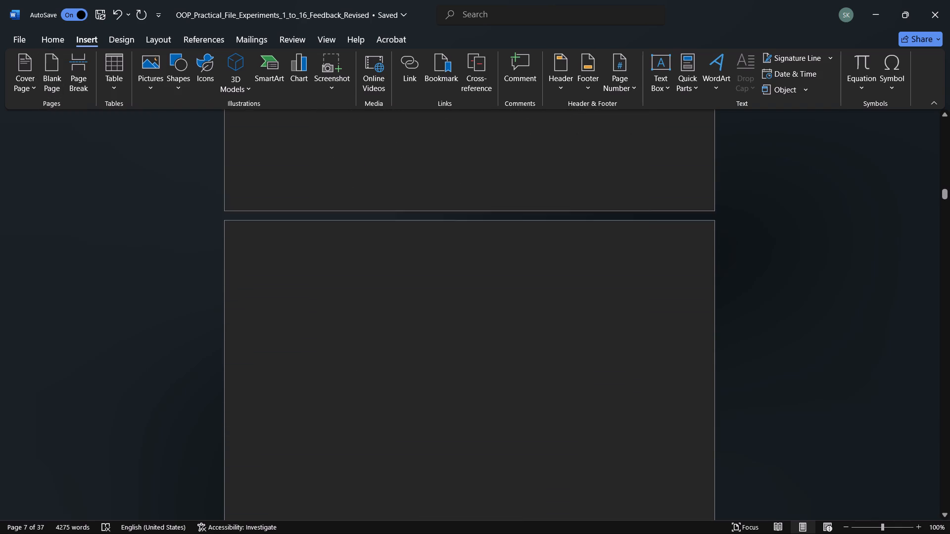
pyautogui.scroll(-3, 366, 265)
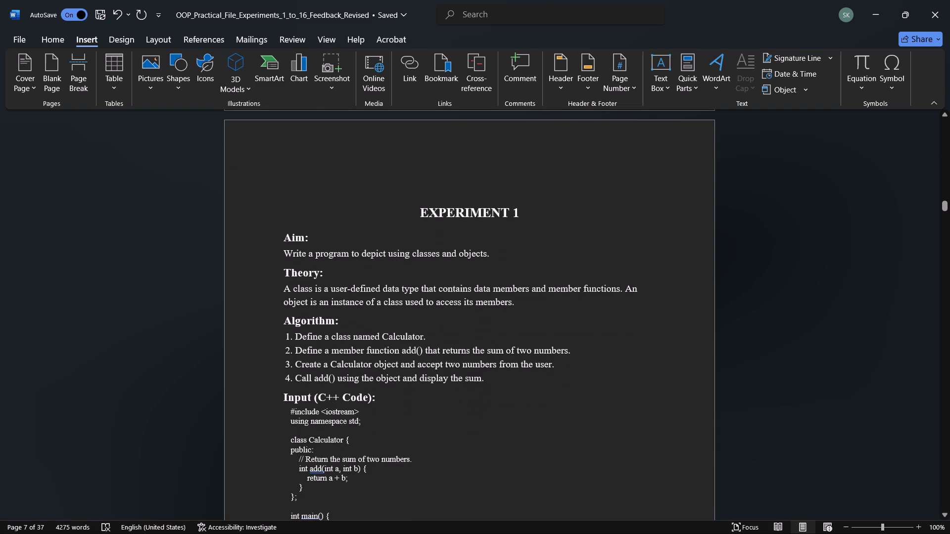
pyautogui.click(421, 214)
pyautogui.press('BackSpace')
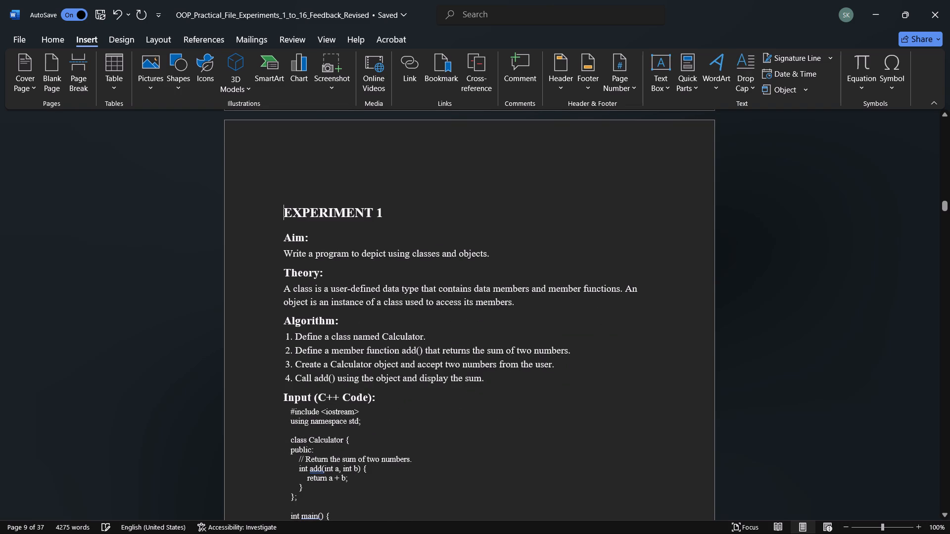
pyautogui.press('BackSpace')
pyautogui.hotkey('ctrl', 'e')
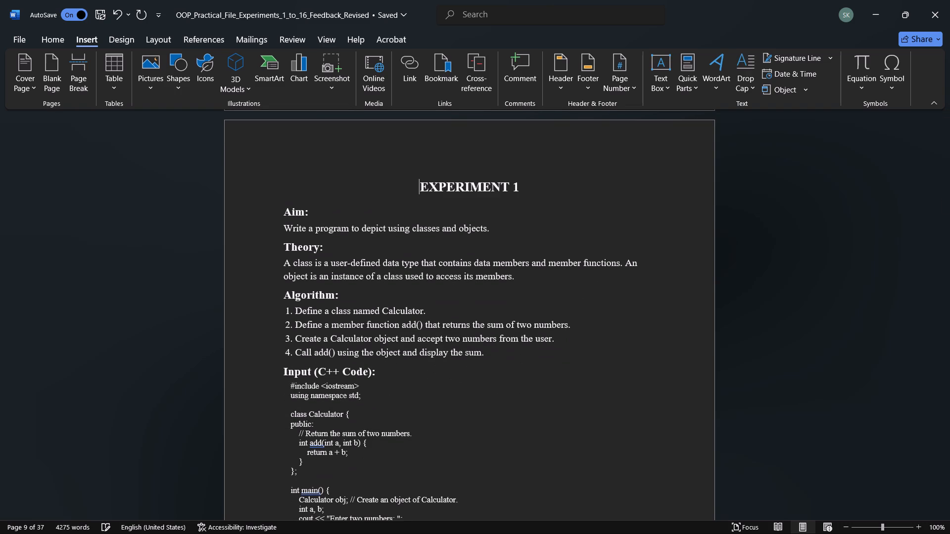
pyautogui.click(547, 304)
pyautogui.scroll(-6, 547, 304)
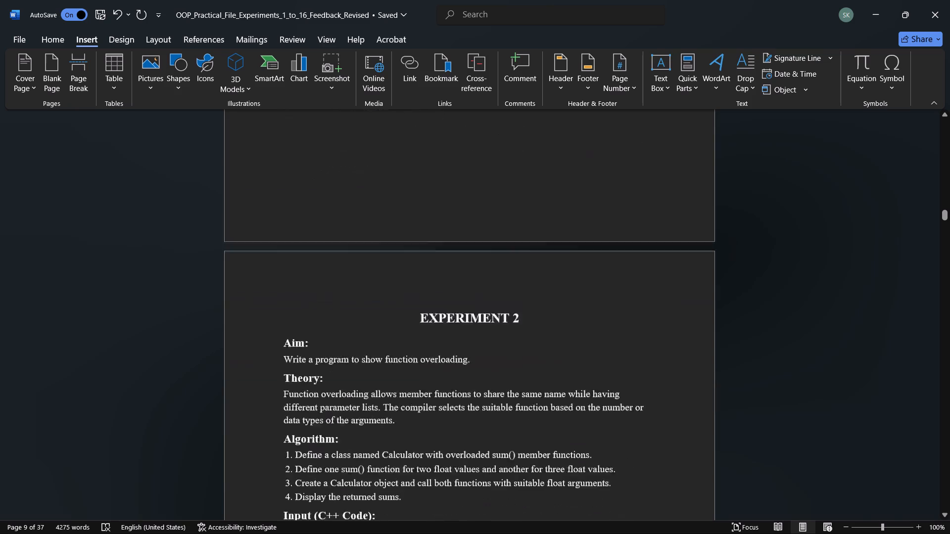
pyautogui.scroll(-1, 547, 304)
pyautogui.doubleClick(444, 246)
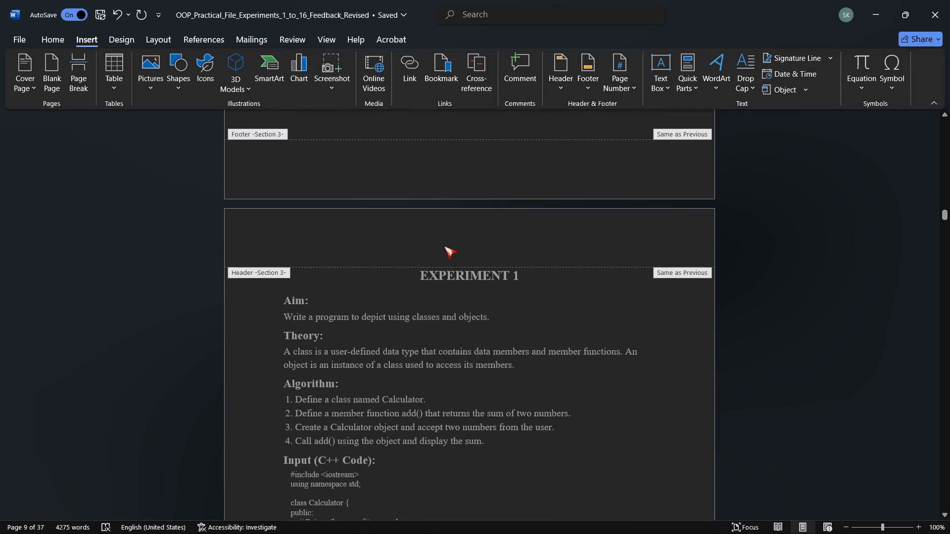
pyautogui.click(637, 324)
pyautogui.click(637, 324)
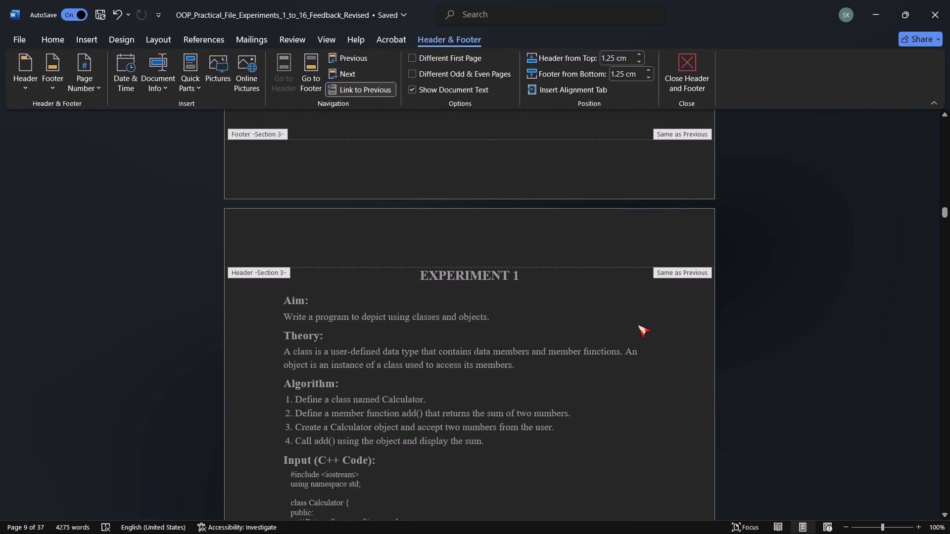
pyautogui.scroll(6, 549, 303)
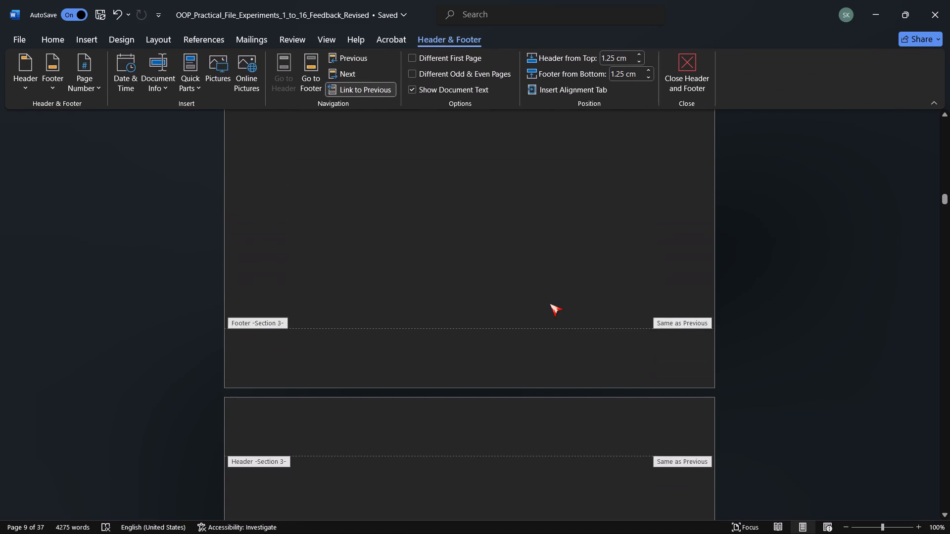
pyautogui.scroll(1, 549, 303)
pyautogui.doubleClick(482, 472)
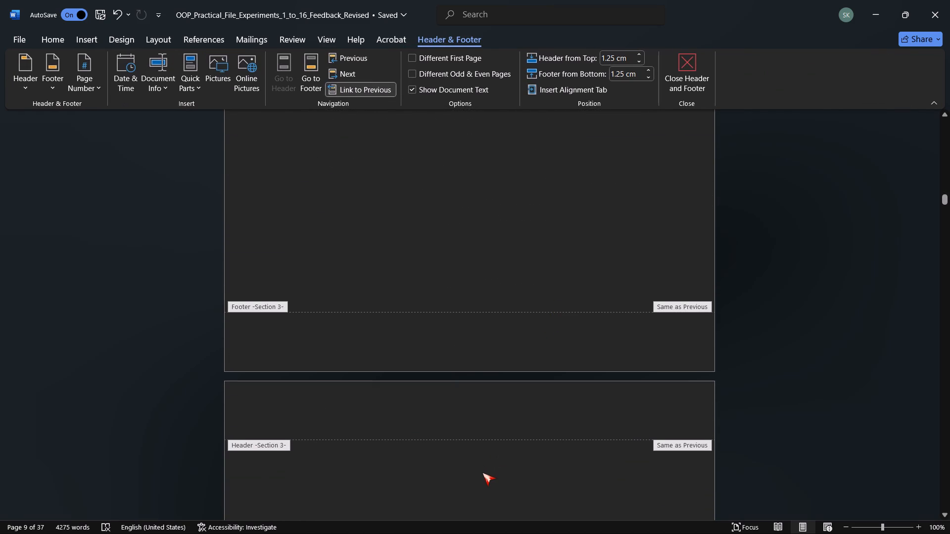
# Paste the copied INDEX heading and experiments table onto the blank page before Experiment 1.
pyautogui.scroll(4, 478, 458)
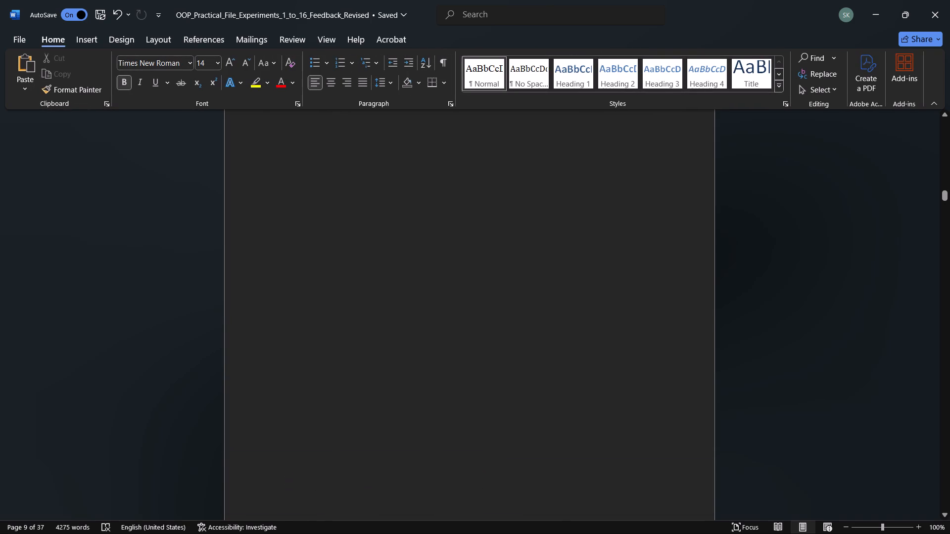
pyautogui.click(455, 458)
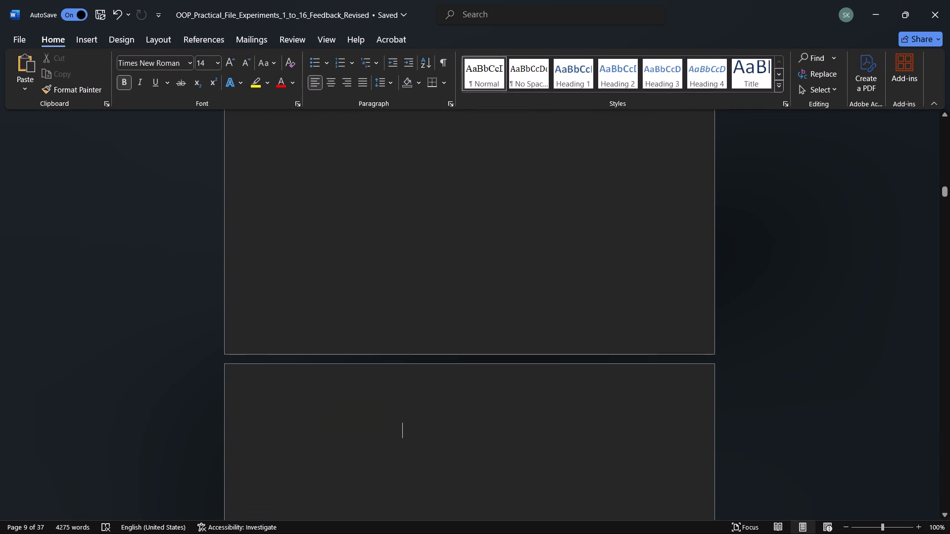
pyautogui.press('Up')
pyautogui.press('Down')
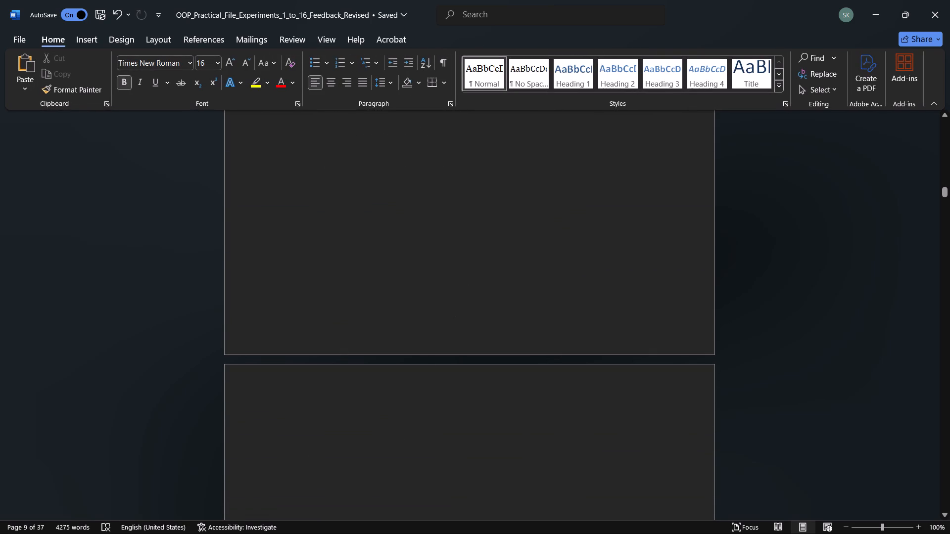
pyautogui.press('Left')
pyautogui.hotkey('ctrl', 'v')
pyautogui.scroll(2, 455, 458)
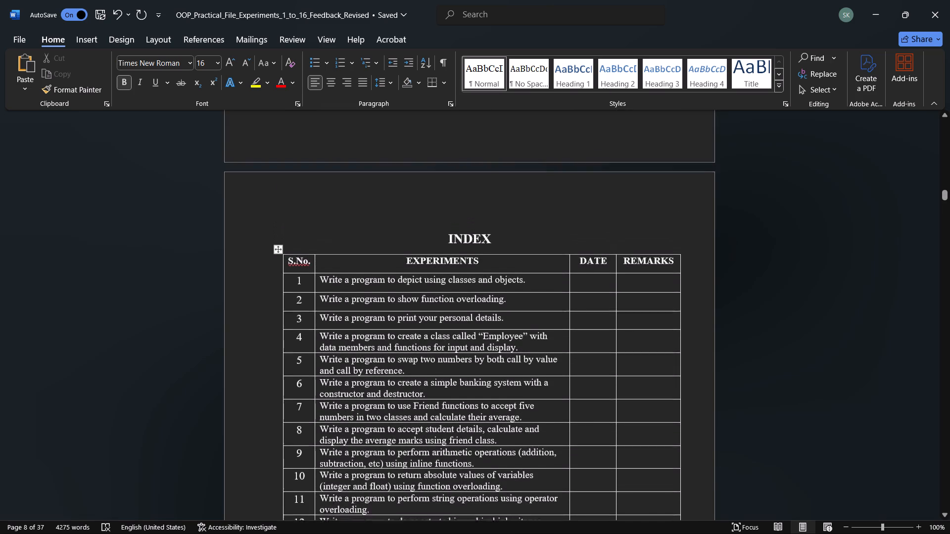
pyautogui.scroll(1, 455, 458)
pyautogui.scroll(5, 458, 300)
pyautogui.scroll(-1, 458, 300)
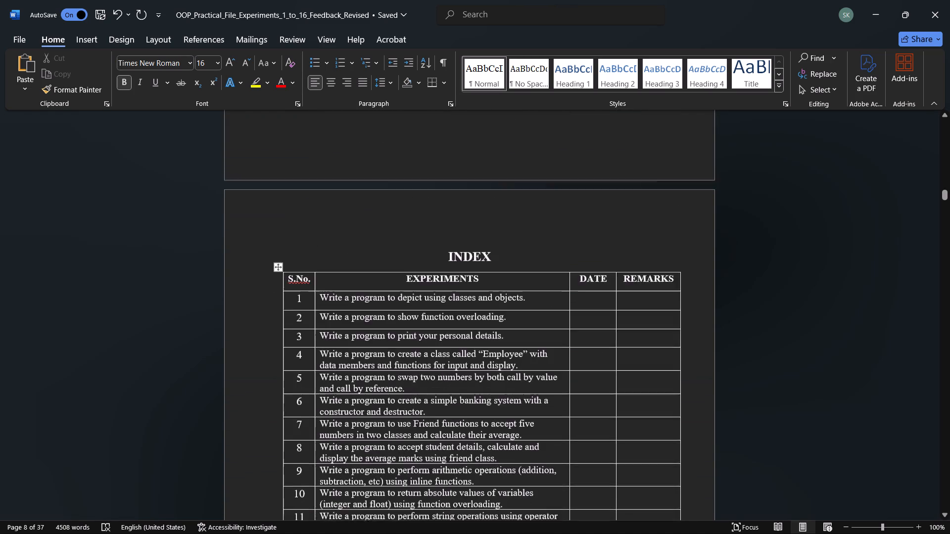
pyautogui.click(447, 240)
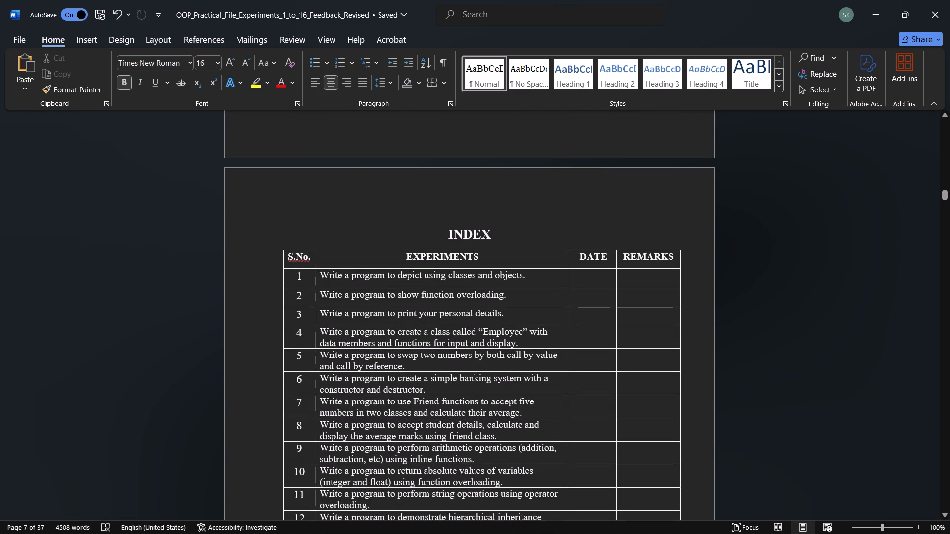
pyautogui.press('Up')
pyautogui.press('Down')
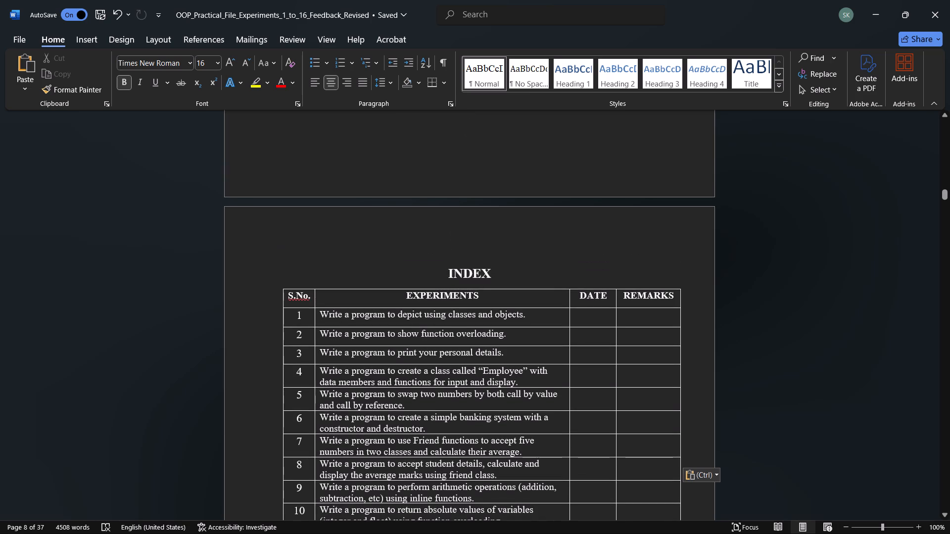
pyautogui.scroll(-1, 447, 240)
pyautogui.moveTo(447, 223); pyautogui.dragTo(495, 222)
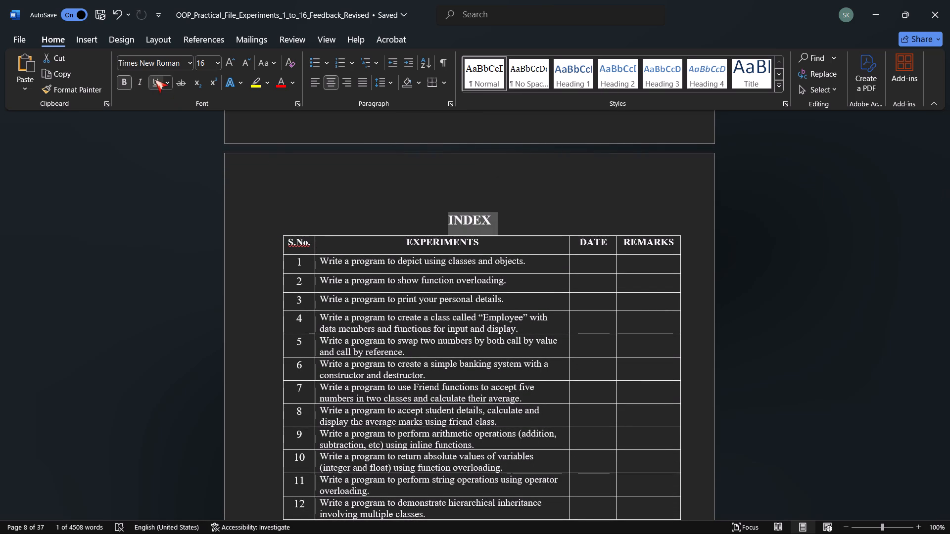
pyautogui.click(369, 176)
# Review the practical file from the end of the index through Experiment 3's code, and examine the cover page.
pyautogui.scroll(-5, 369, 176)
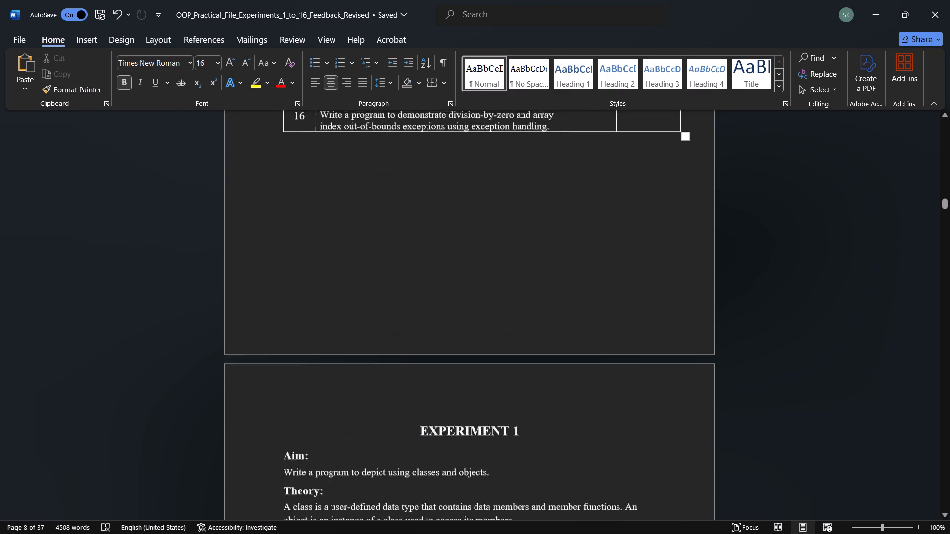
pyautogui.scroll(-4, 369, 176)
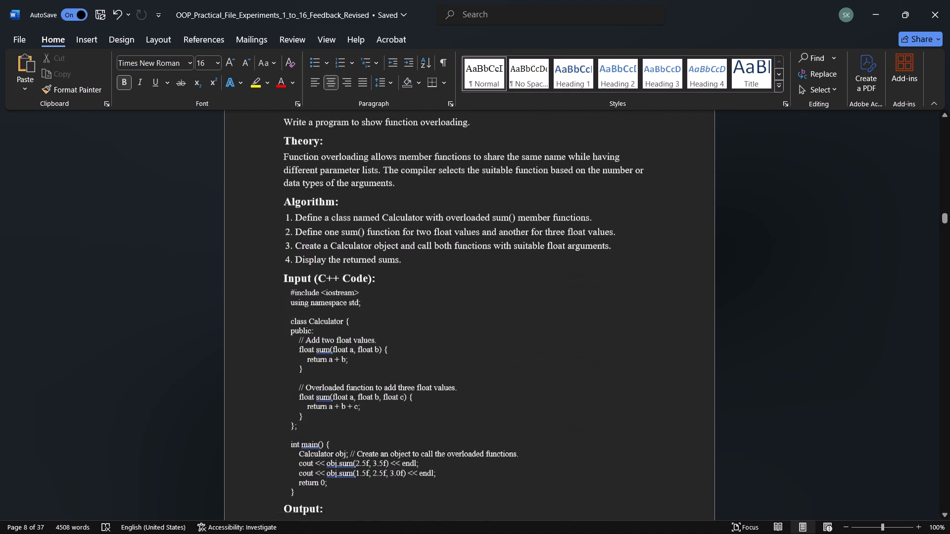
pyautogui.scroll(-5, 369, 176)
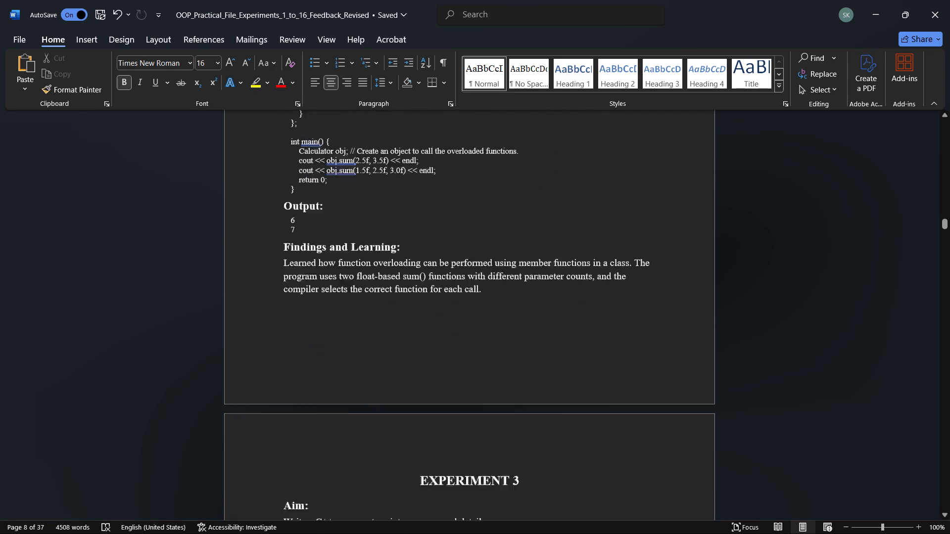
pyautogui.scroll(-8, 369, 176)
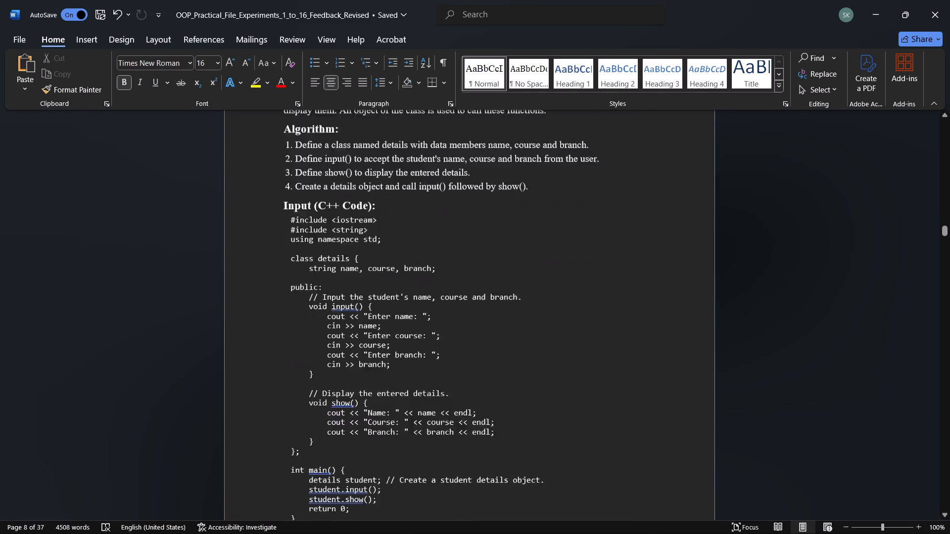
pyautogui.scroll(-3, 369, 176)
pyautogui.scroll(7, 369, 176)
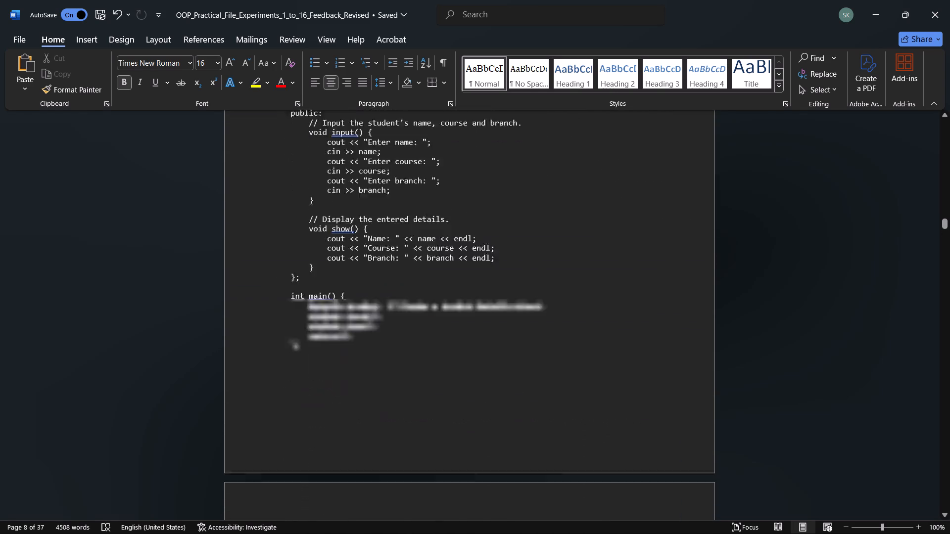
pyautogui.scroll(20, 369, 176)
pyautogui.scroll(17, 369, 176)
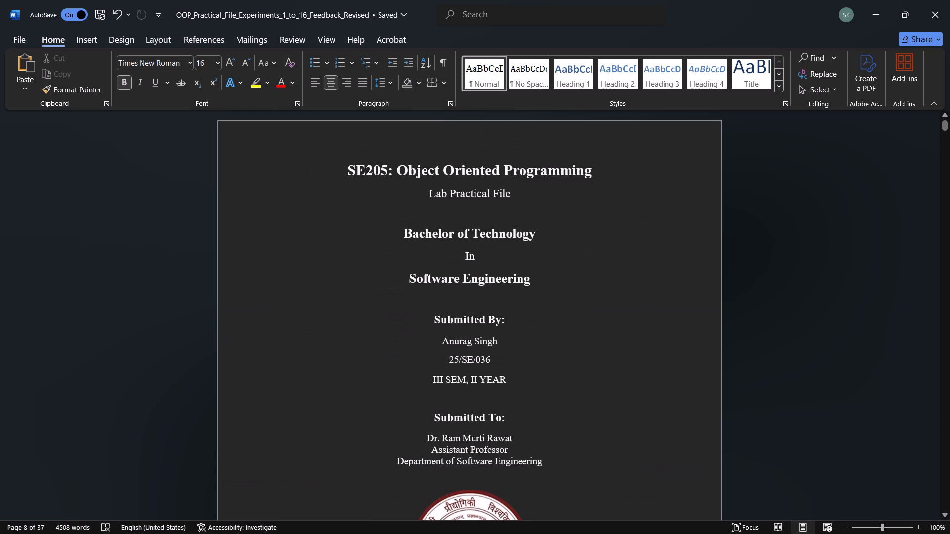
pyautogui.scroll(-3, 430, 383)
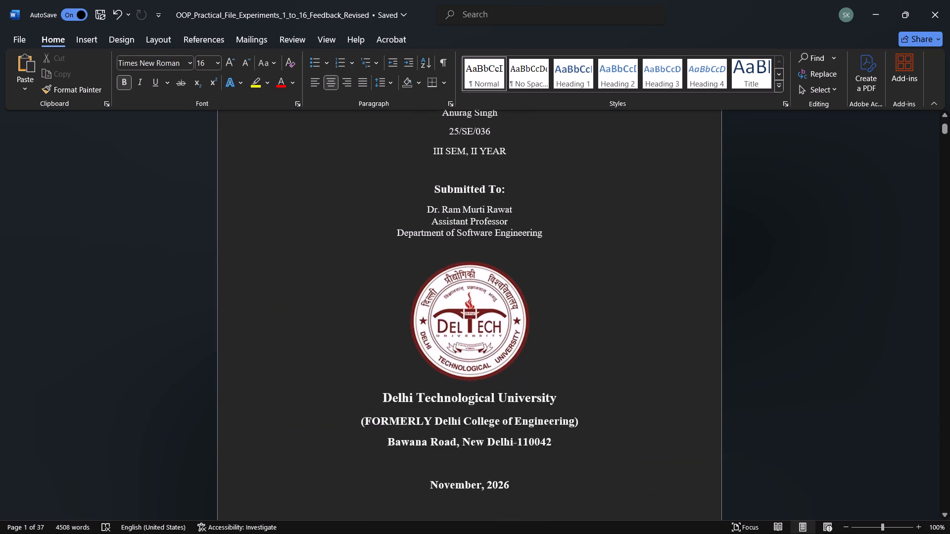
pyautogui.scroll(-2, 430, 383)
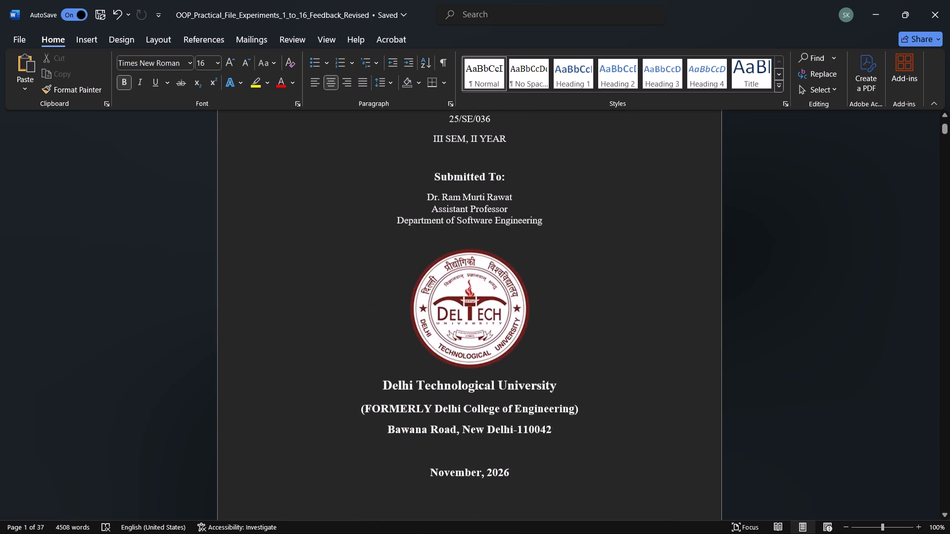
pyautogui.scroll(1, 470, 247)
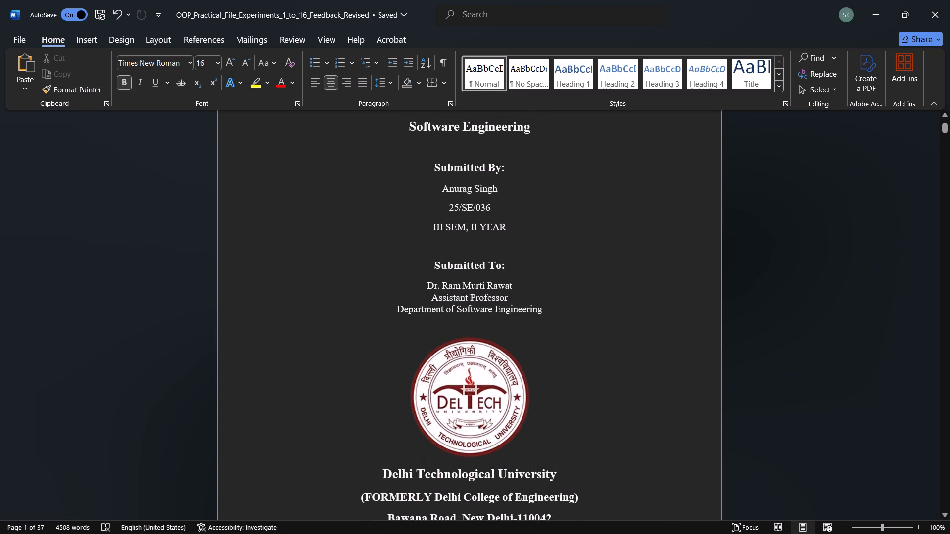
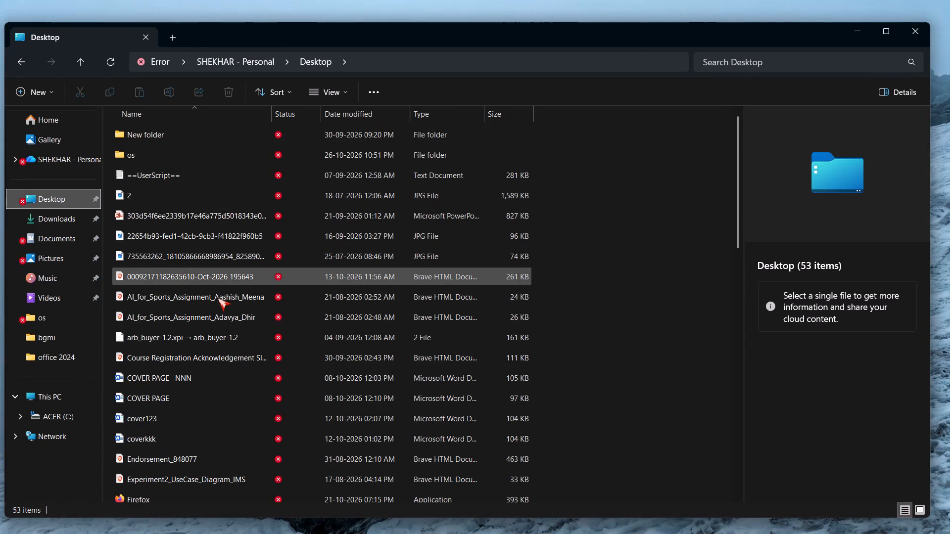
# Open OOP_Practical_File_Experiments_1_to_16_Feedback_Revised from the Desktop folder to check its cover page, close it and return to the folder.
pyautogui.scroll(-4, 217, 298)
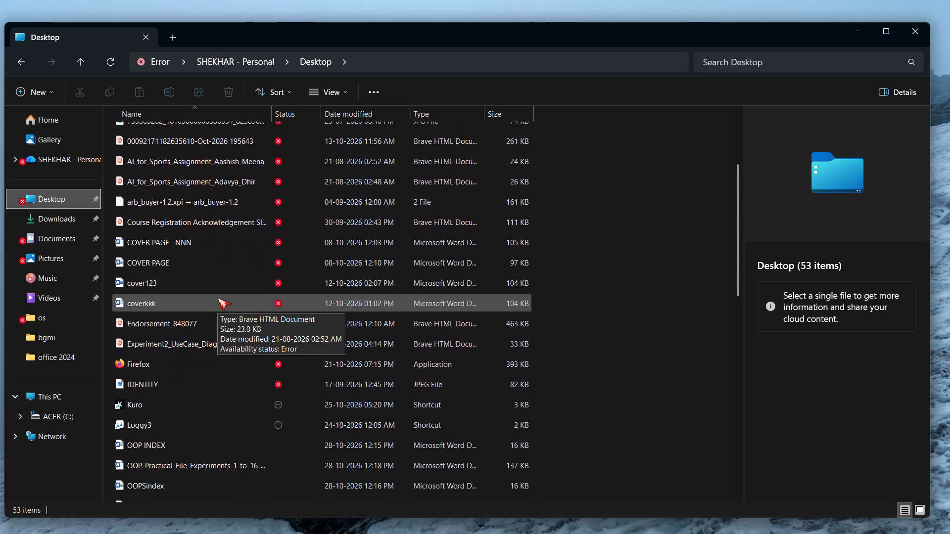
pyautogui.scroll(-1, 217, 298)
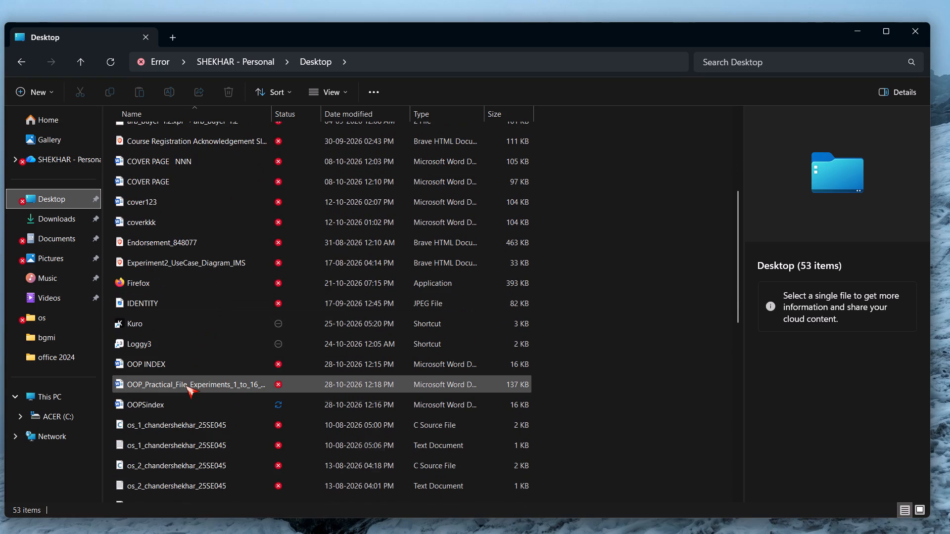
pyautogui.doubleClick(185, 385)
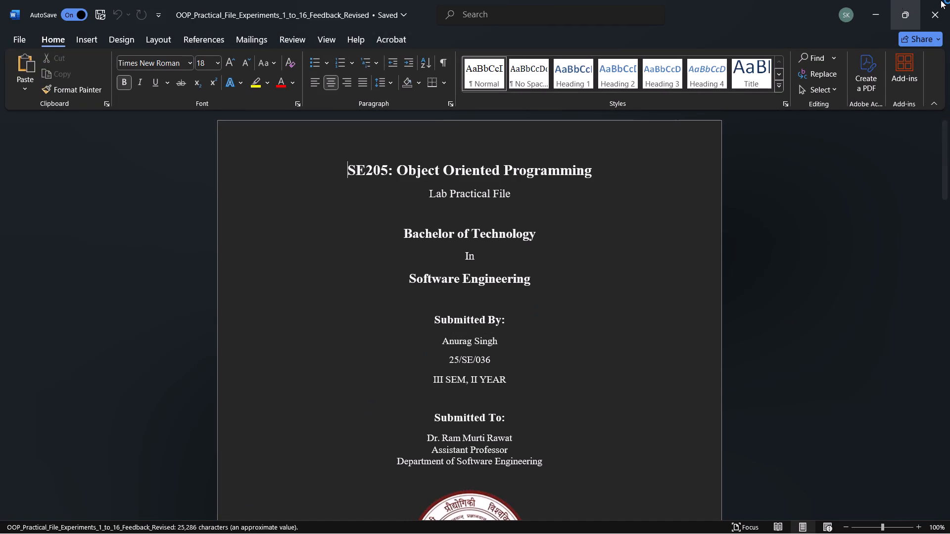
pyautogui.click(949, 0)
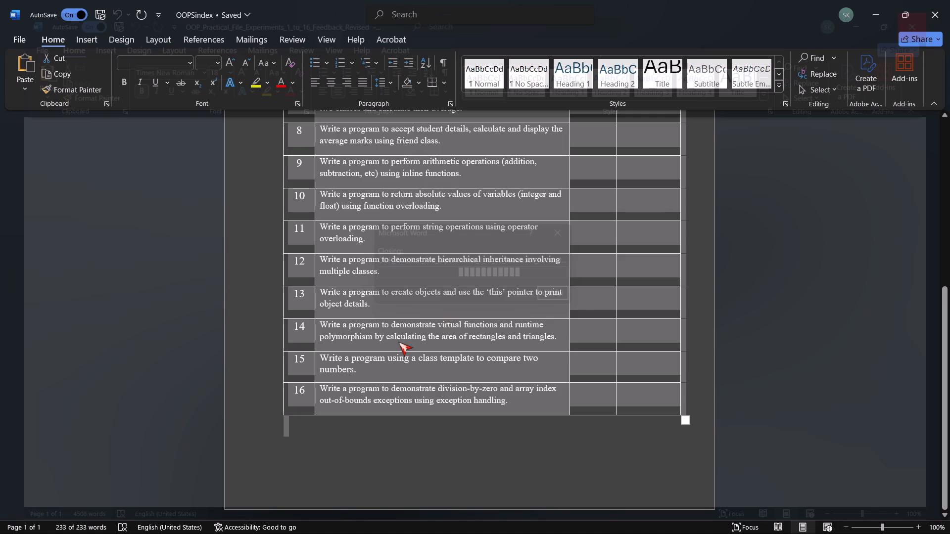
pyautogui.click(887, 0)
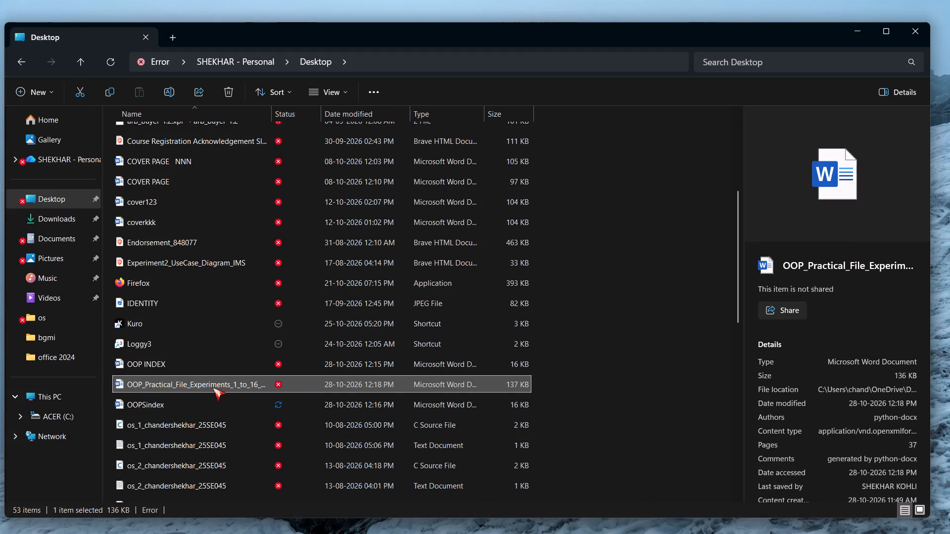
# Rename the OOP practical file document on the Desktop as "OOPS FILE Anurag".
pyautogui.click(212, 387)
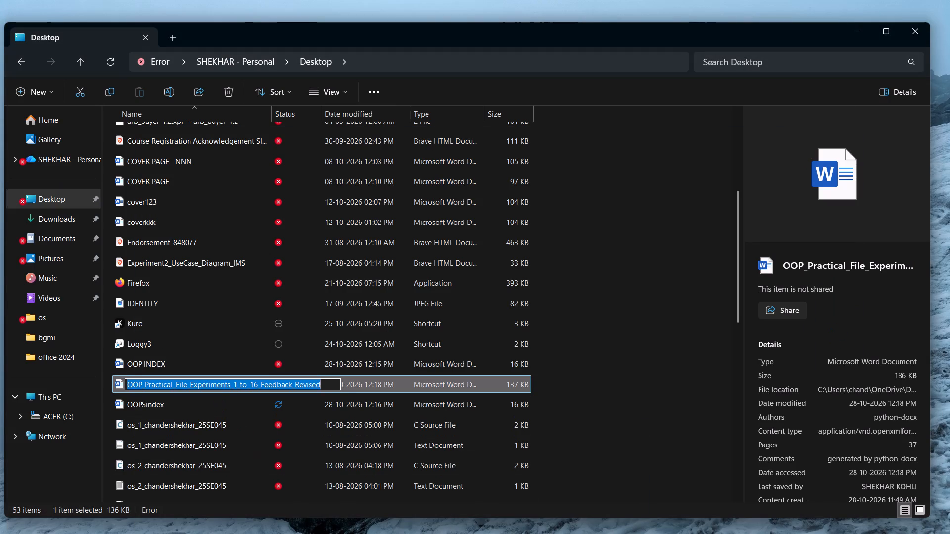
pyautogui.press('BackSpace')
pyautogui.write('OOPS')
pyautogui.press('space')
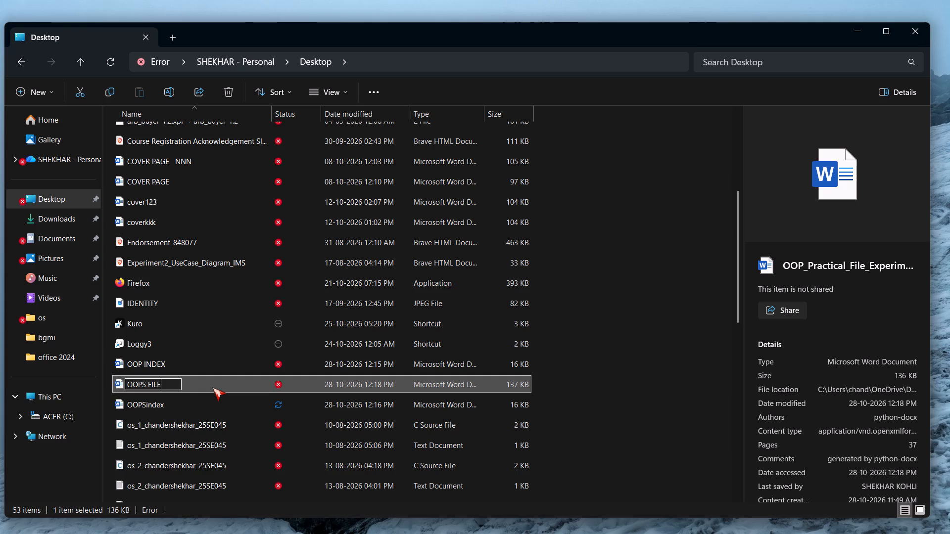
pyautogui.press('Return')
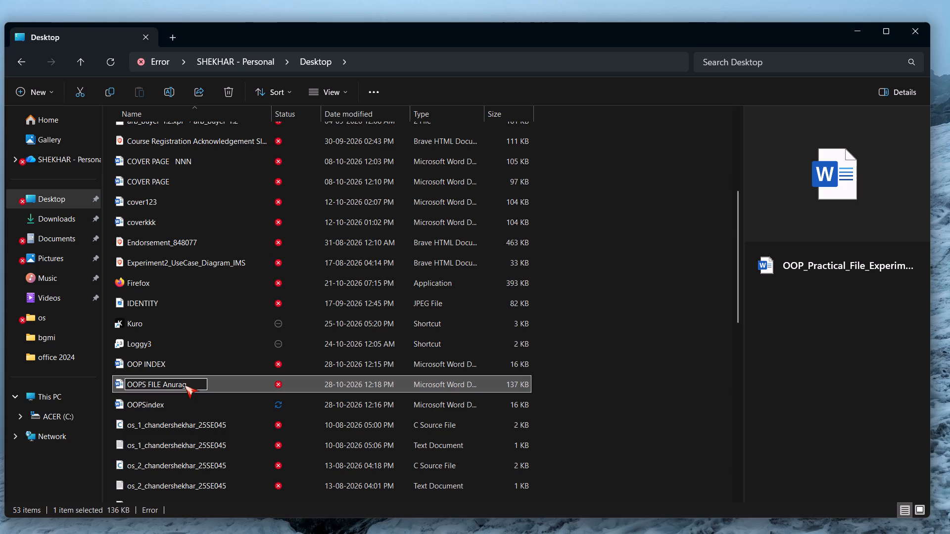
# Make a copy of the "OOPS FILE Anurag" document in the same Desktop folder, reselect the original and minimize the folder window.
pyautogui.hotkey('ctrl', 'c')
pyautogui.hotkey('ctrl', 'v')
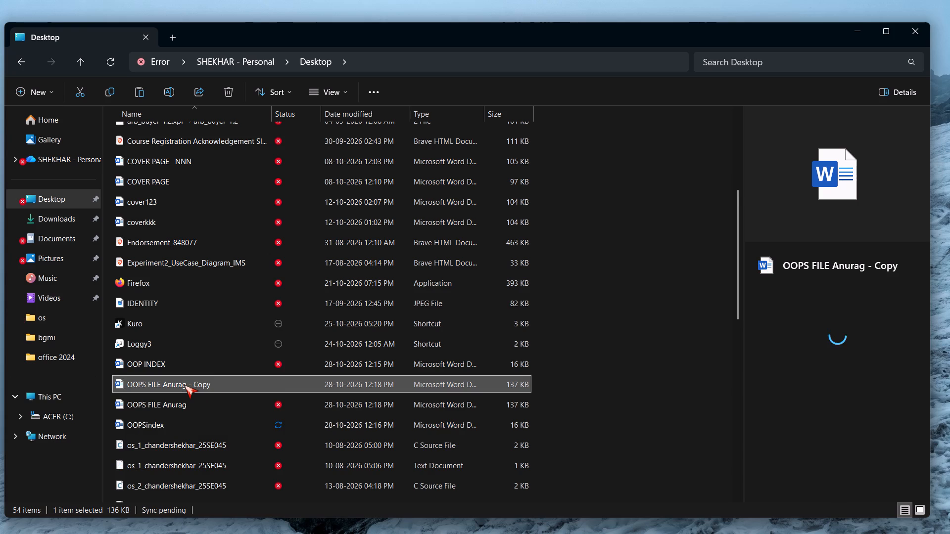
pyautogui.click(148, 409)
pyautogui.click(852, 24)
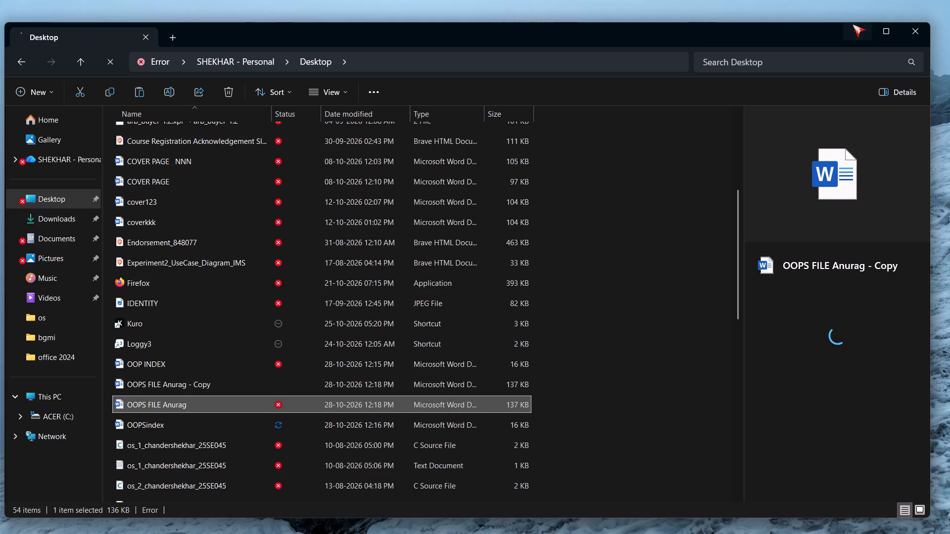
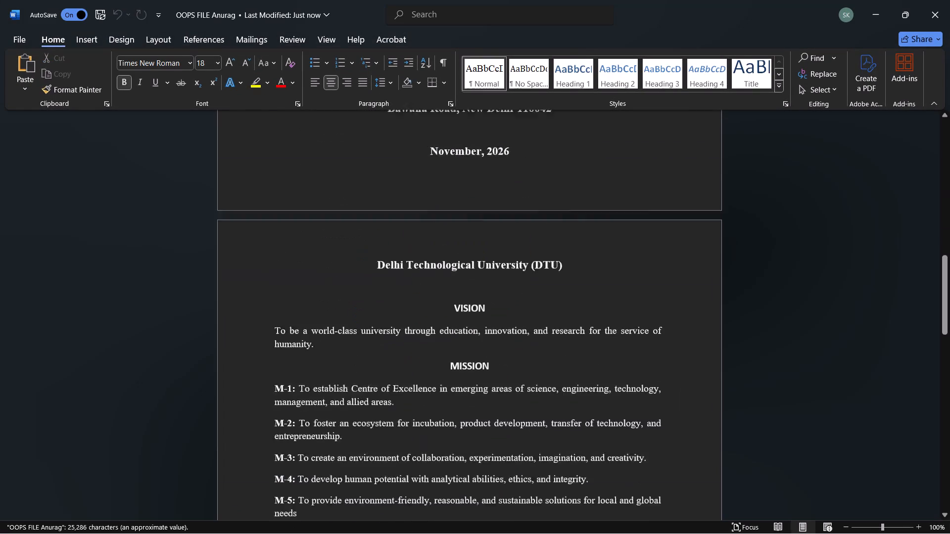
pyautogui.scroll(-8, 417, 344)
pyautogui.scroll(-13, 417, 344)
pyautogui.scroll(18, 417, 344)
pyautogui.scroll(13, 417, 344)
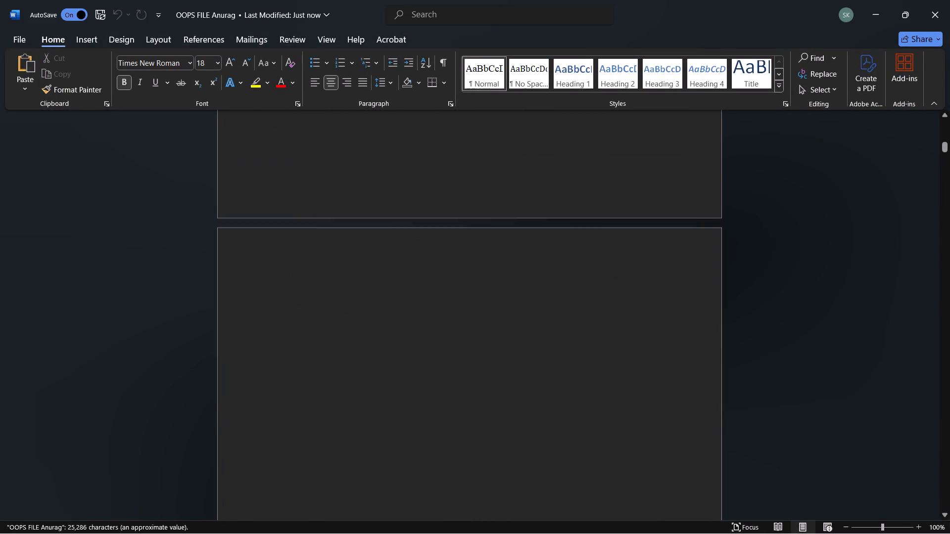
pyautogui.scroll(1, 417, 344)
pyautogui.scroll(-5, 417, 344)
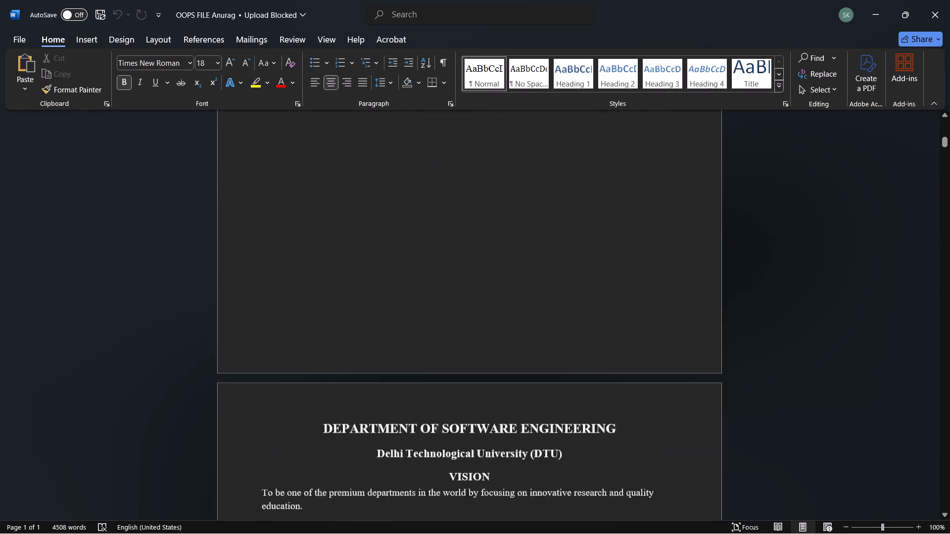
pyautogui.scroll(-8, 417, 344)
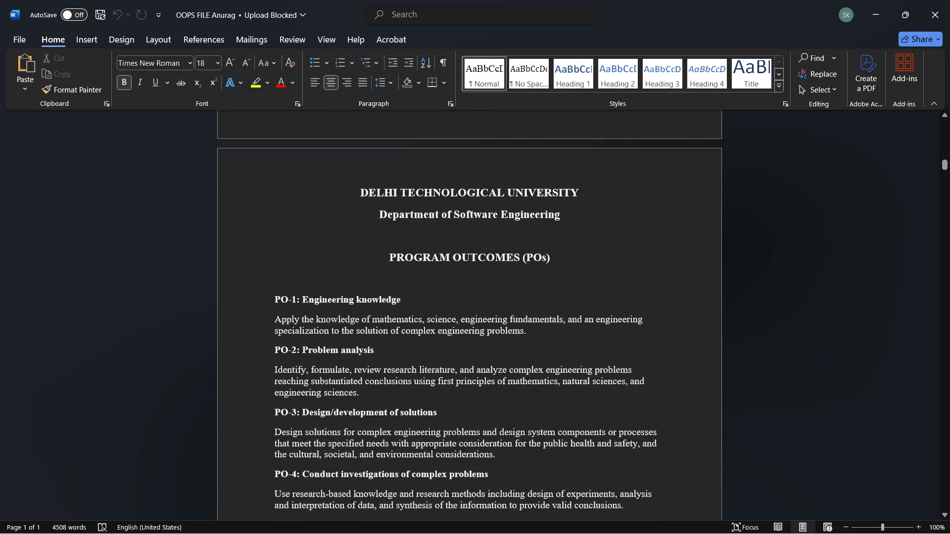
pyautogui.scroll(-8, 417, 344)
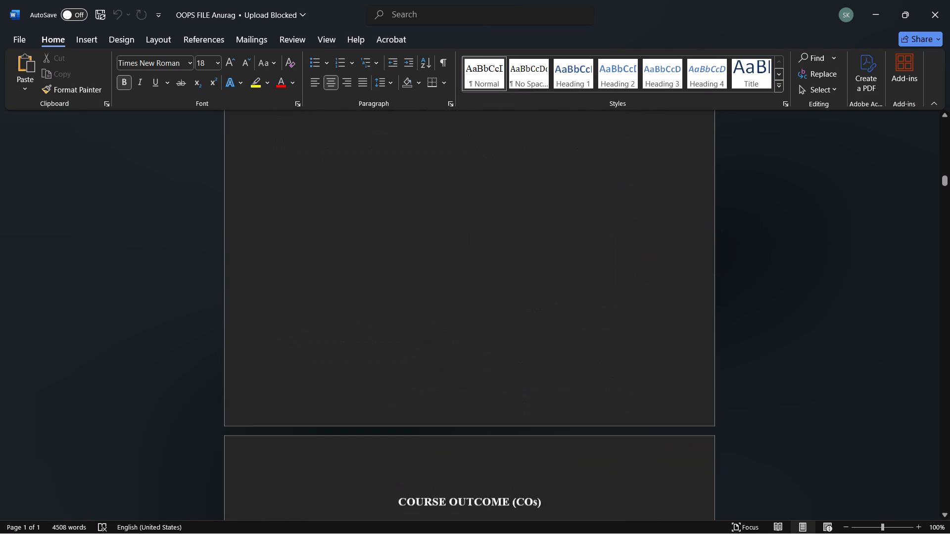
pyautogui.scroll(-8, 417, 344)
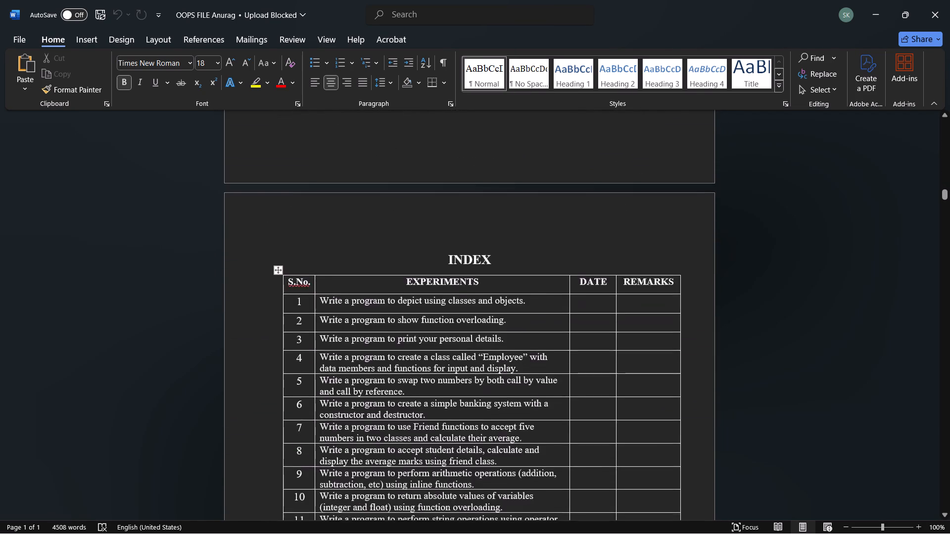
pyautogui.scroll(-3, 417, 344)
pyautogui.scroll(4, 417, 344)
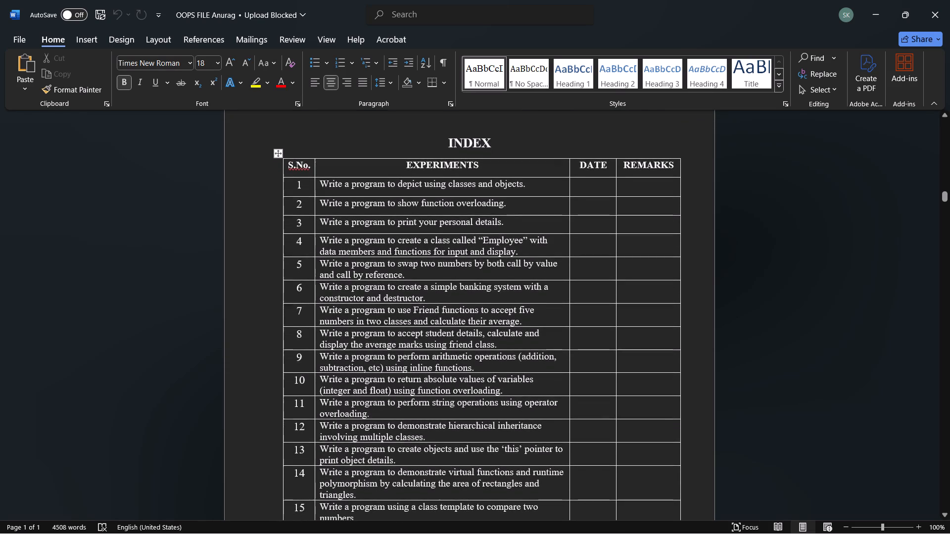
pyautogui.scroll(-1, 417, 344)
pyautogui.click(949, 0)
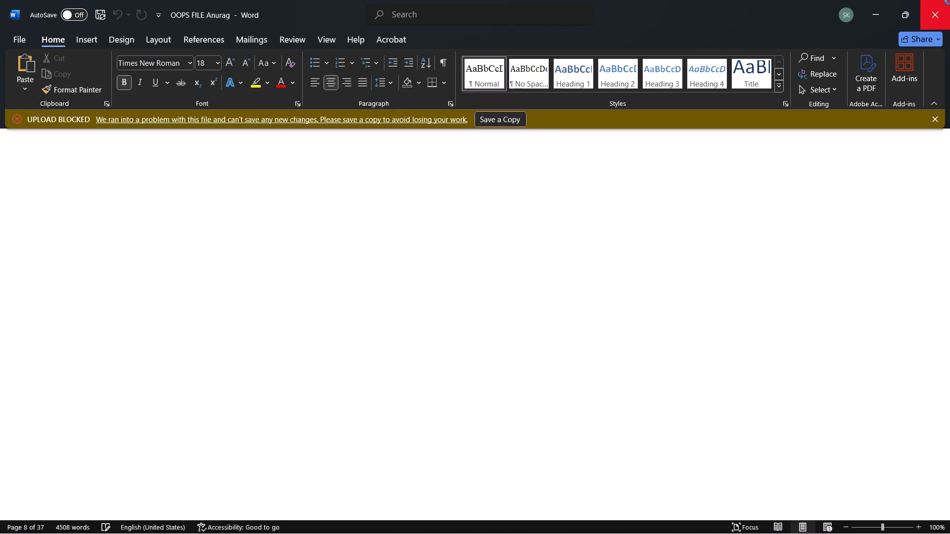
# Close the practical file, open OOPSindex from the Desktop folder and examine its table of experiments.
pyautogui.click(754, 343)
pyautogui.click(949, 0)
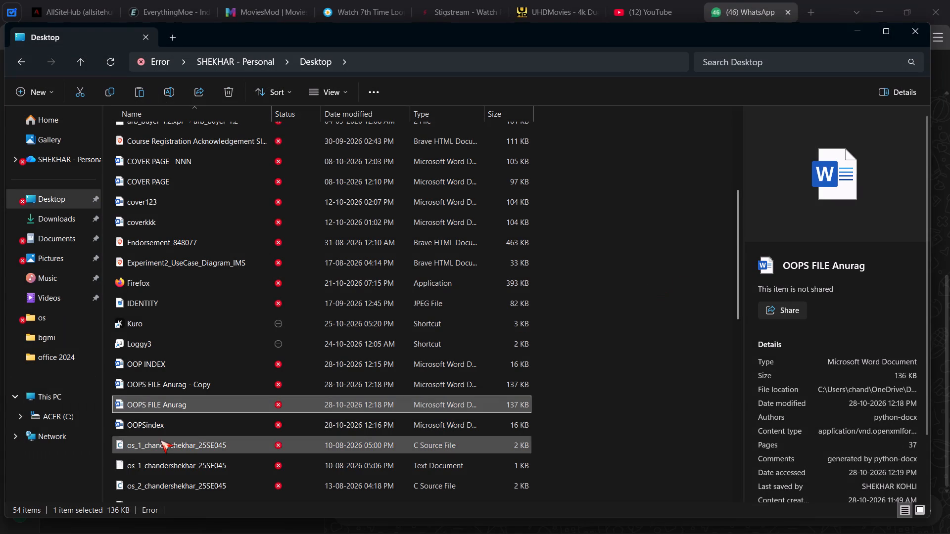
pyautogui.doubleClick(161, 426)
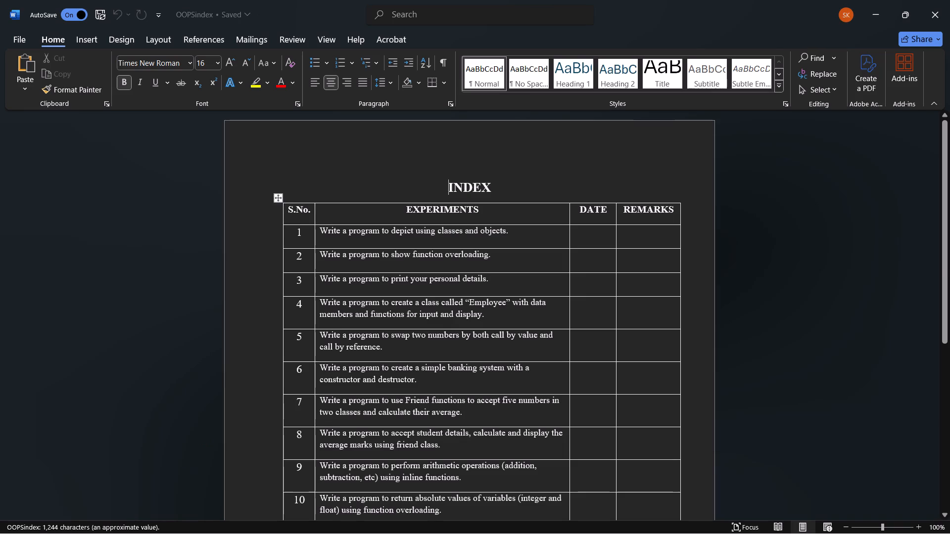
pyautogui.scroll(-1, 427, 299)
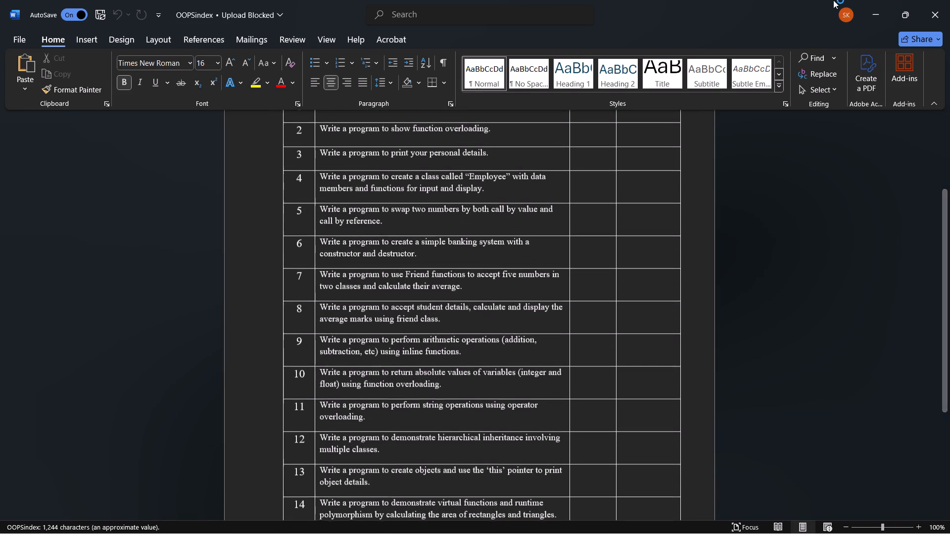
pyautogui.click(868, 7)
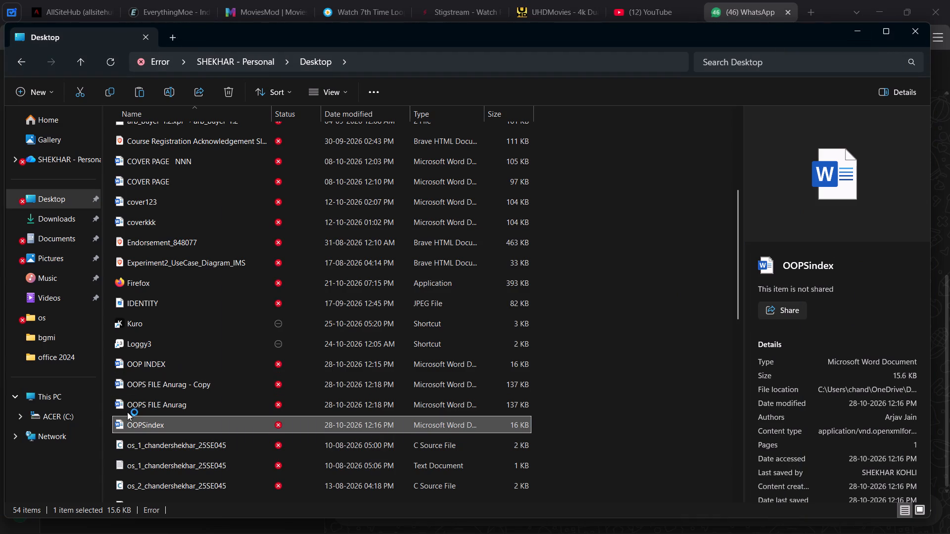
pyautogui.doubleClick(127, 412)
pyautogui.scroll(-3, 409, 326)
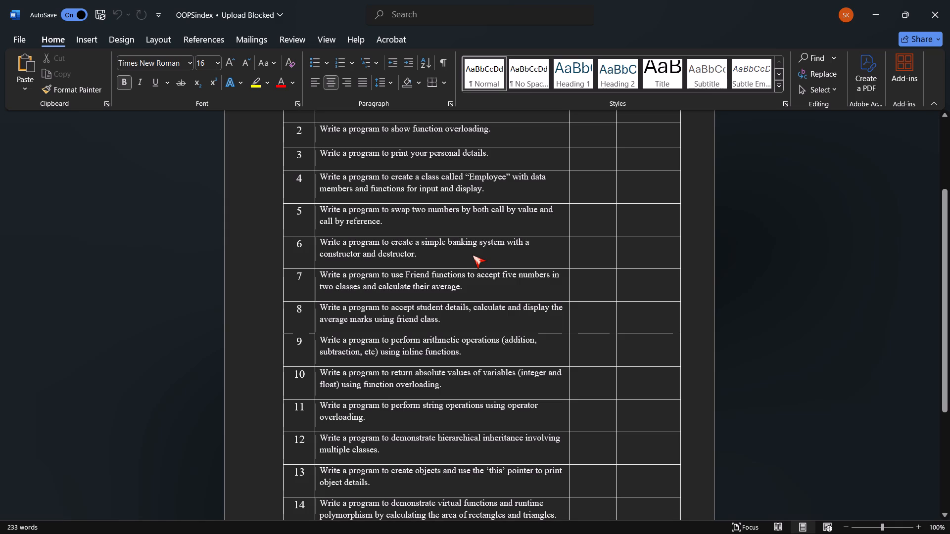
pyautogui.scroll(-3, 472, 255)
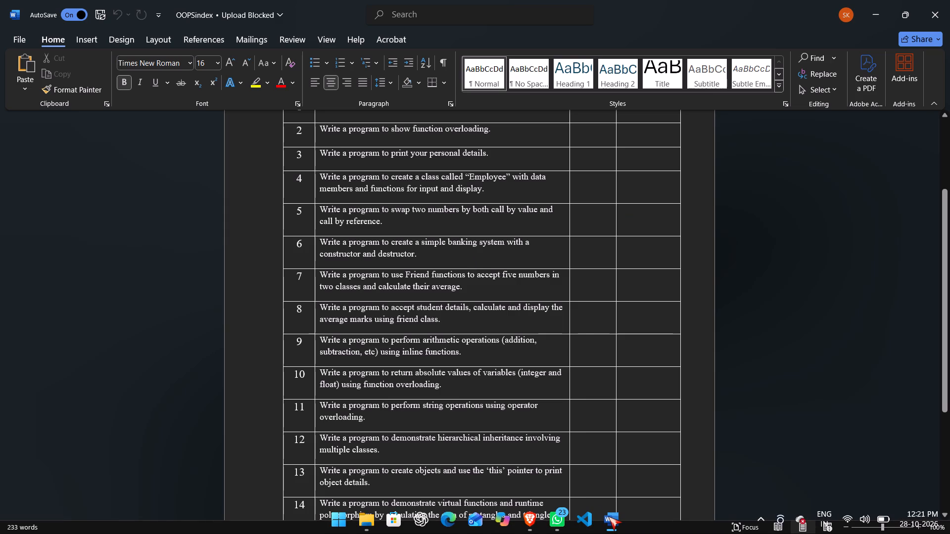
pyautogui.scroll(-2, 668, 296)
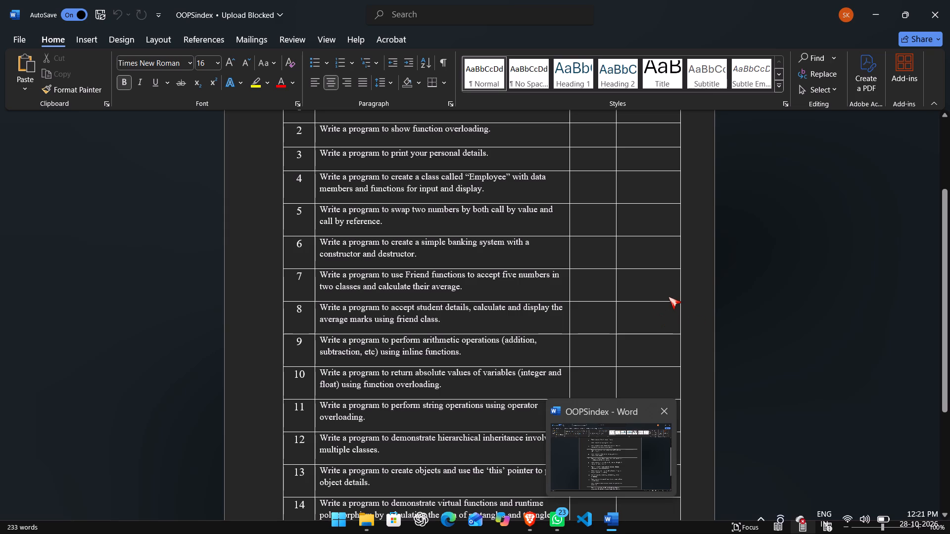
pyautogui.scroll(-4, 353, 318)
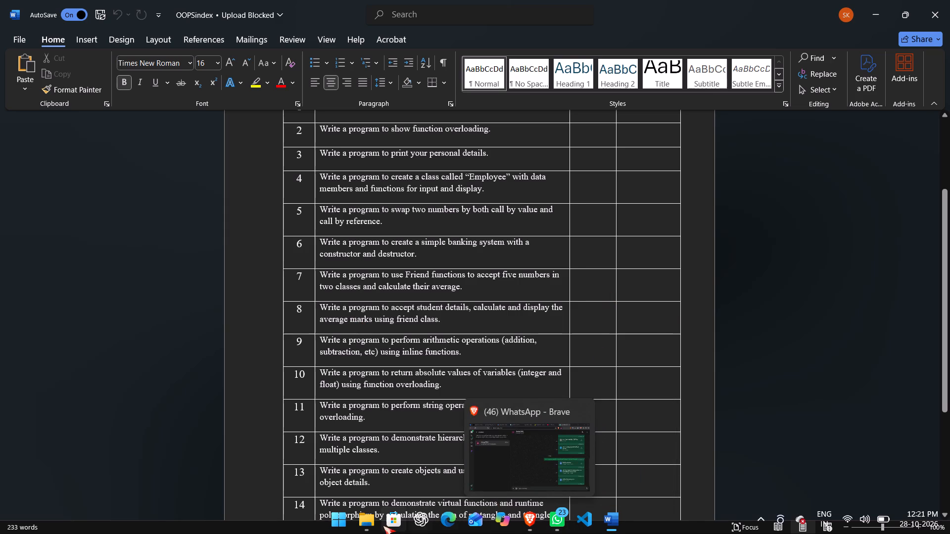
# Reopen OOPS FILE Anurag from the Desktop folder and go to its INDEX page.
pyautogui.click(366, 518)
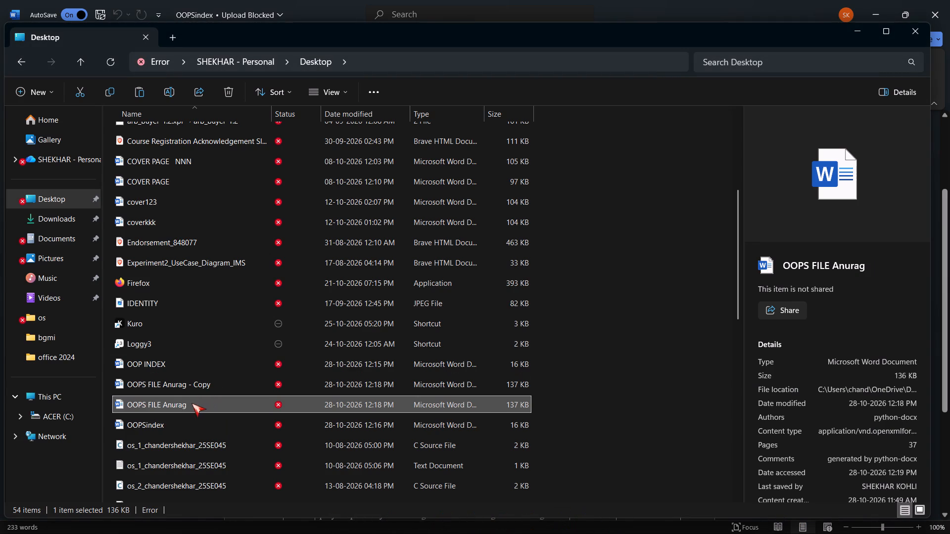
pyautogui.doubleClick(190, 403)
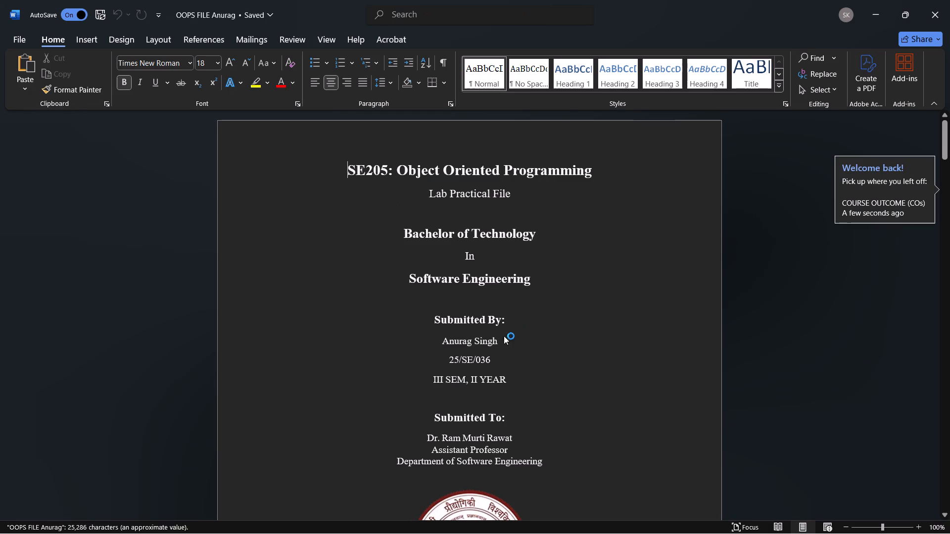
pyautogui.scroll(-8, 457, 425)
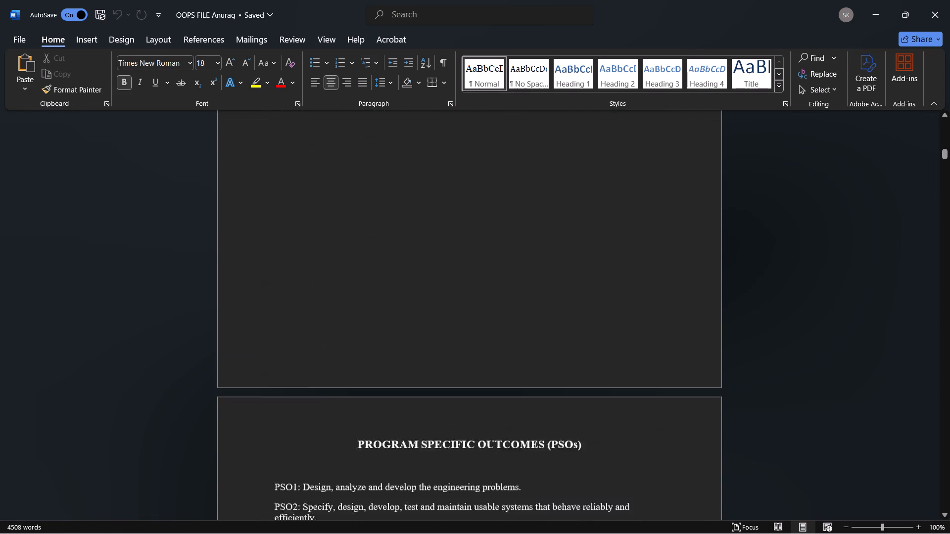
pyautogui.scroll(-11, 457, 425)
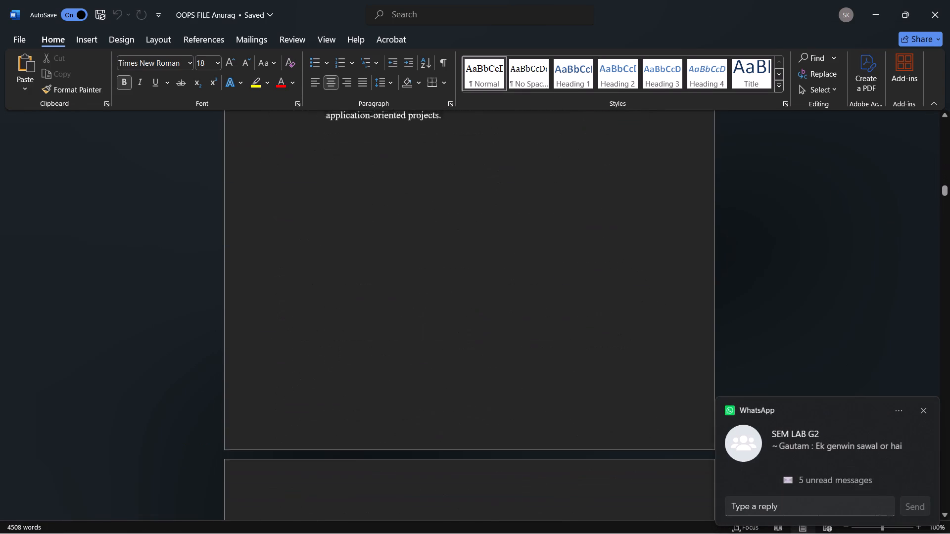
pyautogui.scroll(-2, 457, 425)
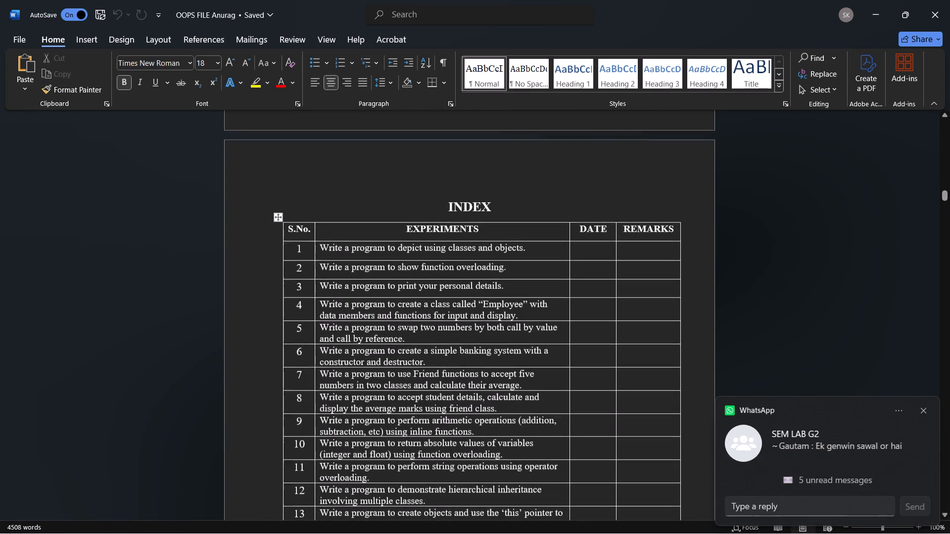
pyautogui.scroll(-1, 457, 425)
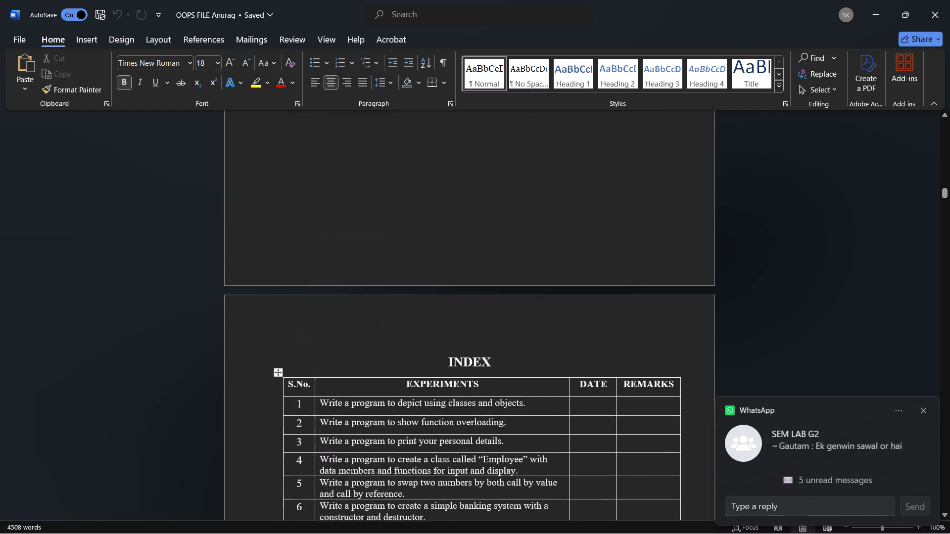
pyautogui.scroll(-1, 457, 425)
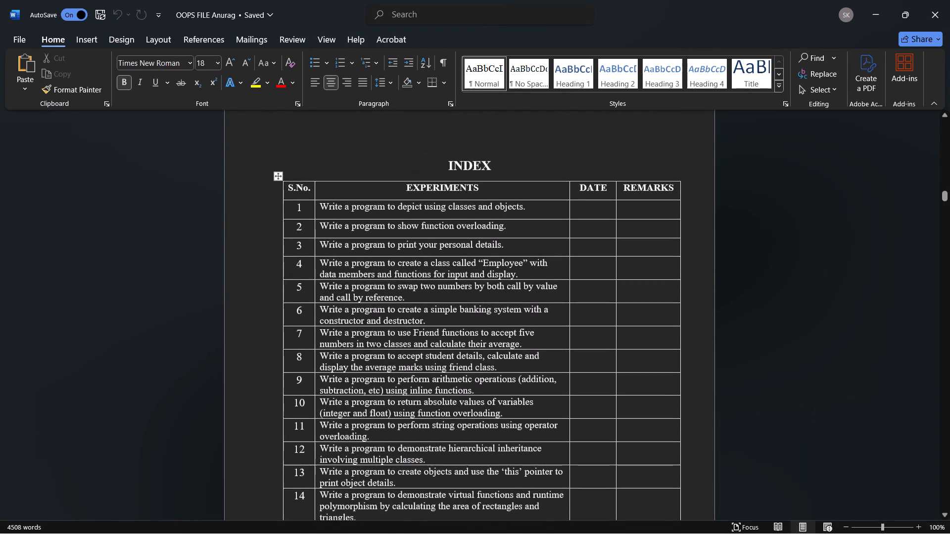
# Select the entire index table, from the S.No. header through experiment 16, and set its font to Times New Roman.
pyautogui.moveTo(289, 187); pyautogui.dragTo(419, 354)
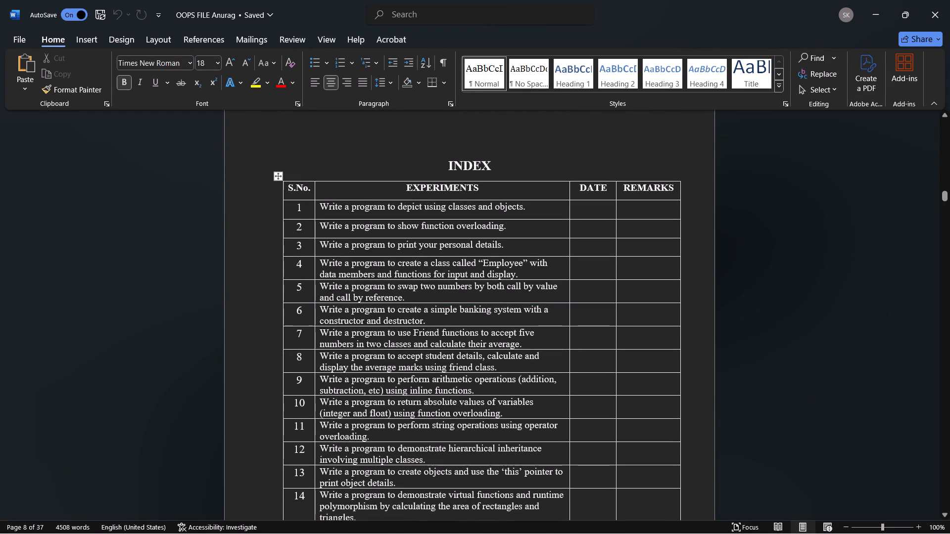
pyautogui.moveTo(419, 354); pyautogui.dragTo(449, 424)
pyautogui.click(189, 256)
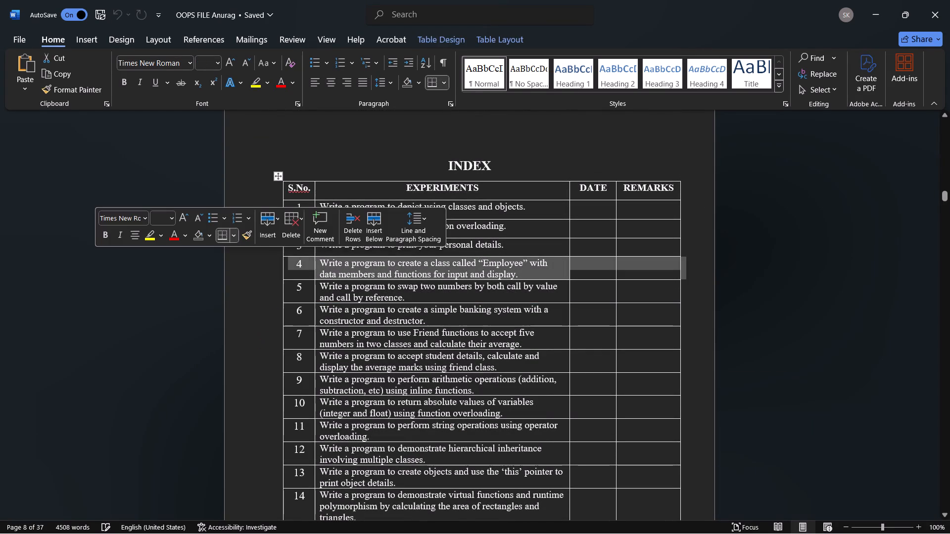
pyautogui.moveTo(289, 188); pyautogui.dragTo(494, 324)
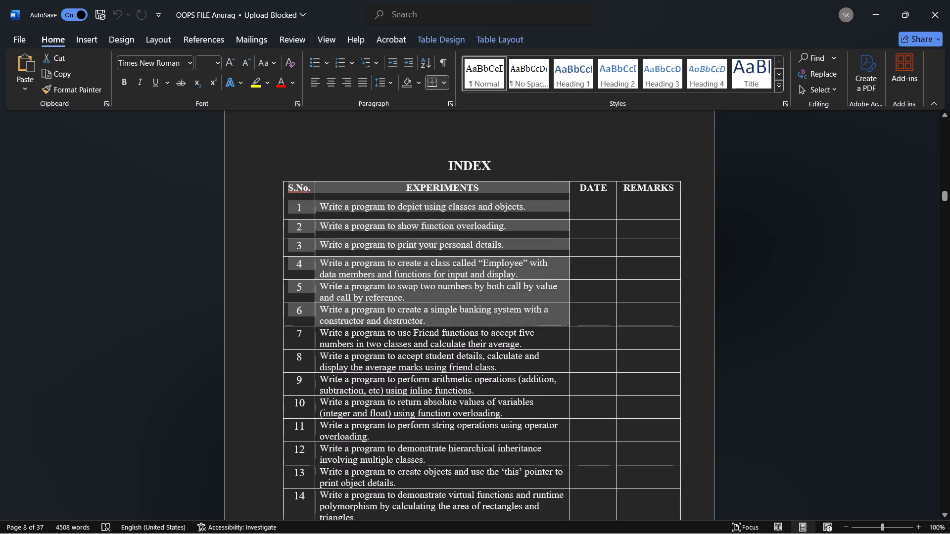
pyautogui.moveTo(494, 324); pyautogui.dragTo(612, 519)
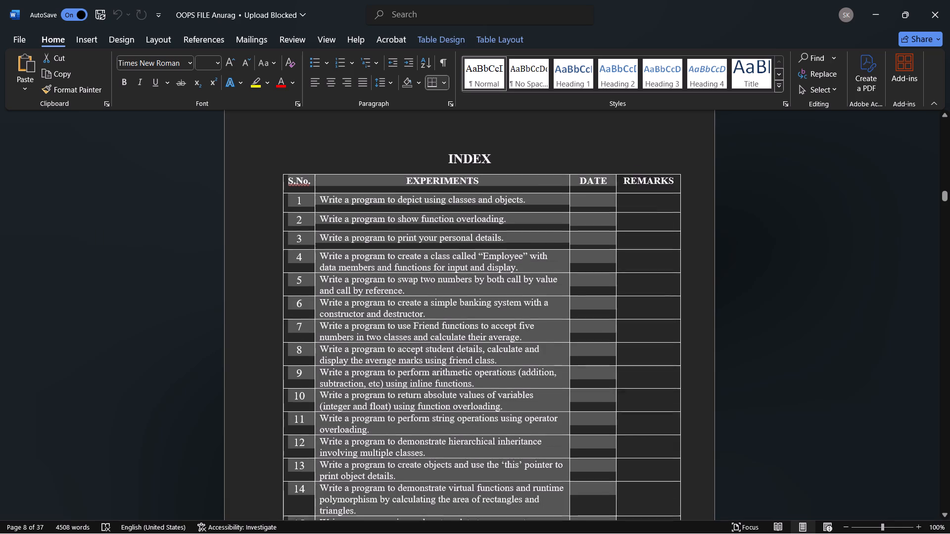
pyautogui.moveTo(612, 519); pyautogui.dragTo(657, 425)
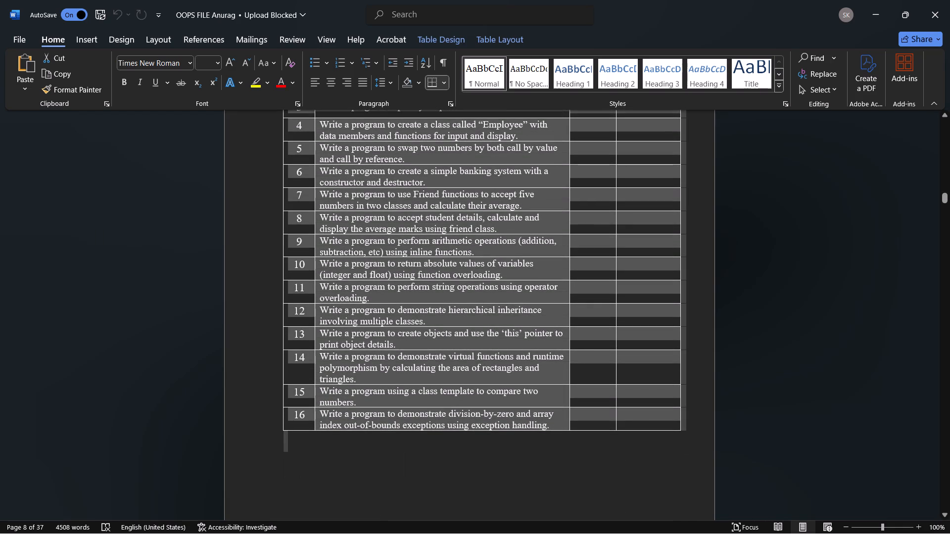
pyautogui.moveTo(657, 425); pyautogui.dragTo(674, 433)
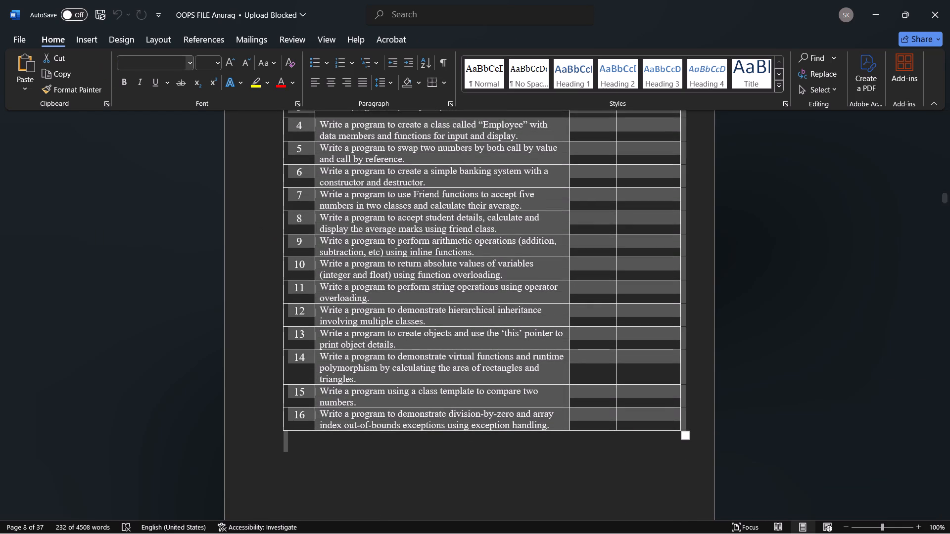
pyautogui.click(187, 64)
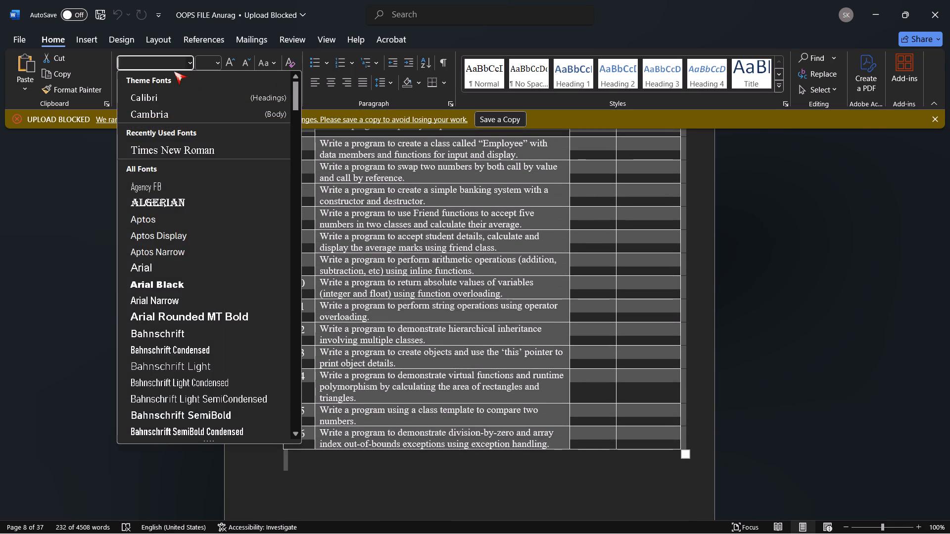
pyautogui.click(176, 153)
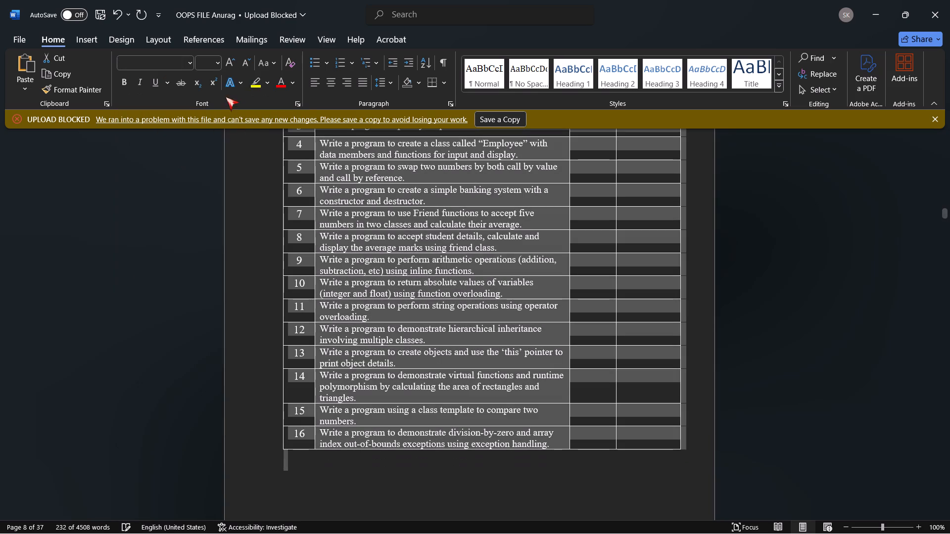
# Set the selected index table's text size to 14, deselect it and review the table up to its heading.
pyautogui.click(217, 63)
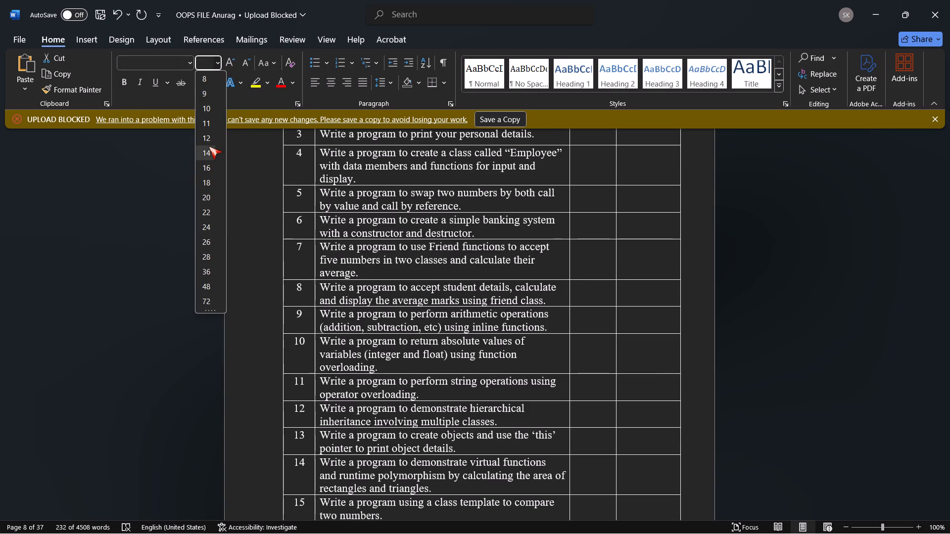
pyautogui.scroll(-2, 208, 146)
pyautogui.click(208, 146)
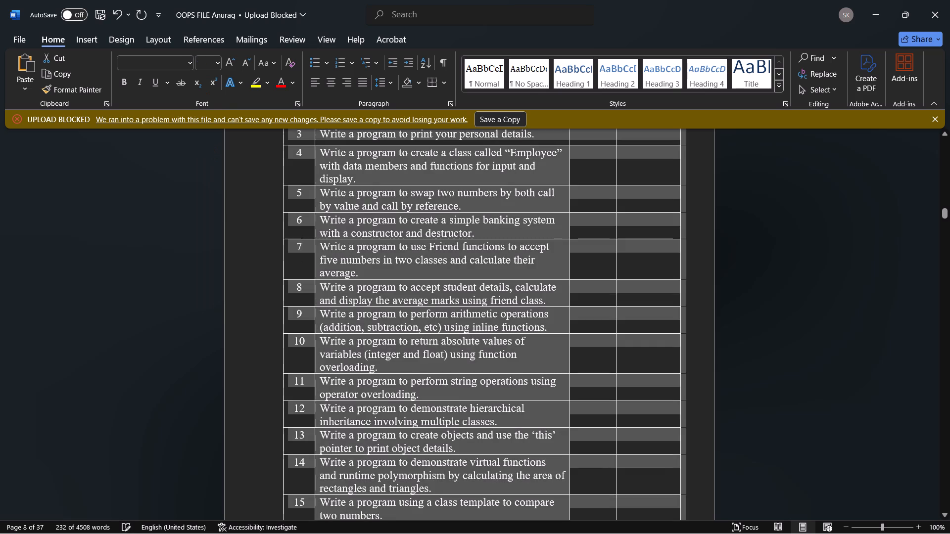
pyautogui.scroll(-2, 272, 288)
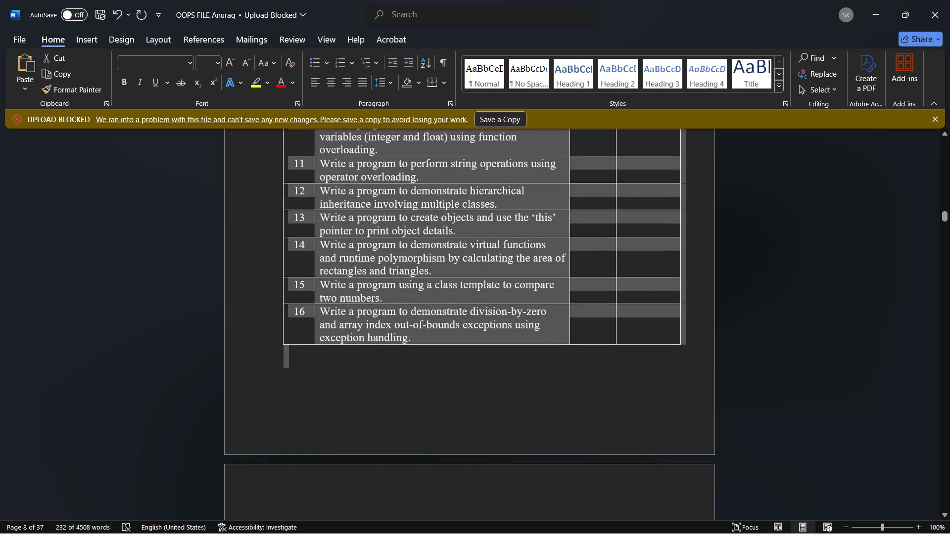
pyautogui.click(214, 61)
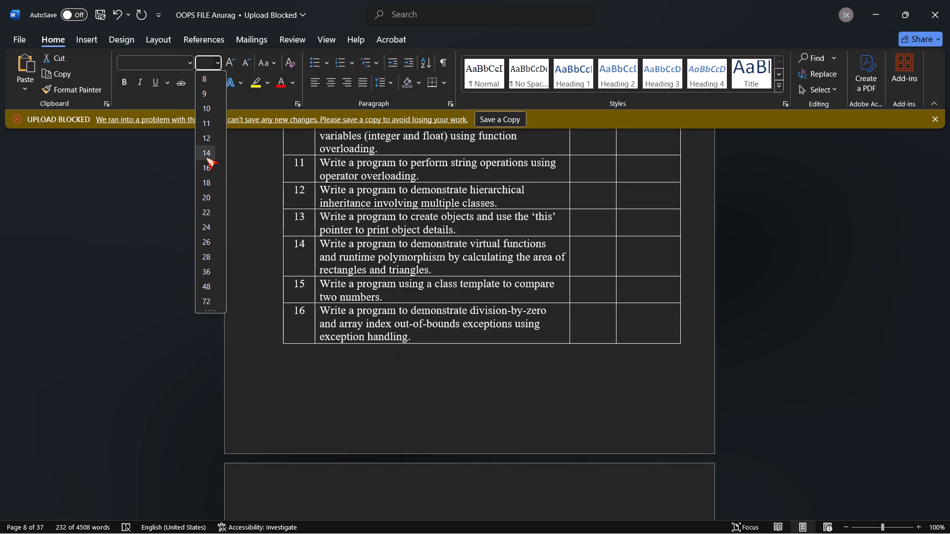
pyautogui.click(205, 157)
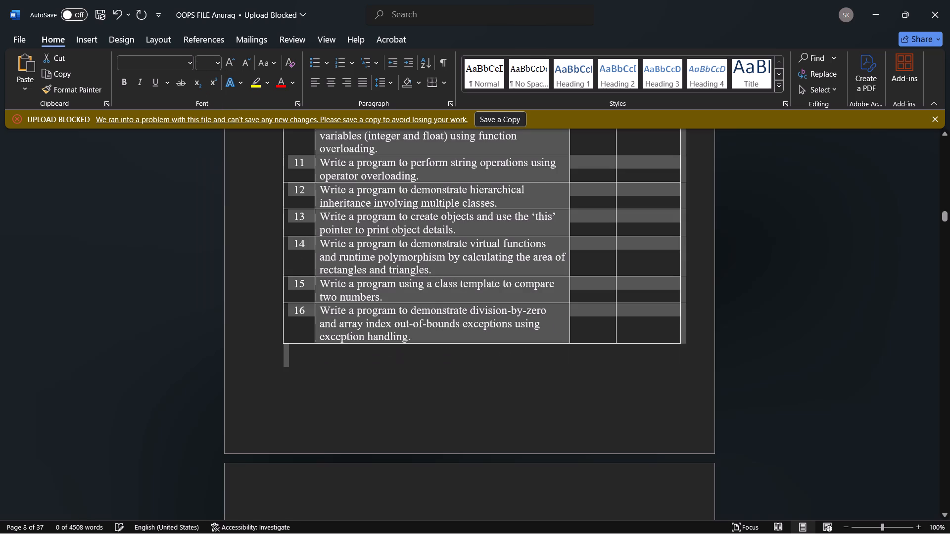
pyautogui.click(506, 396)
pyautogui.scroll(1, 506, 396)
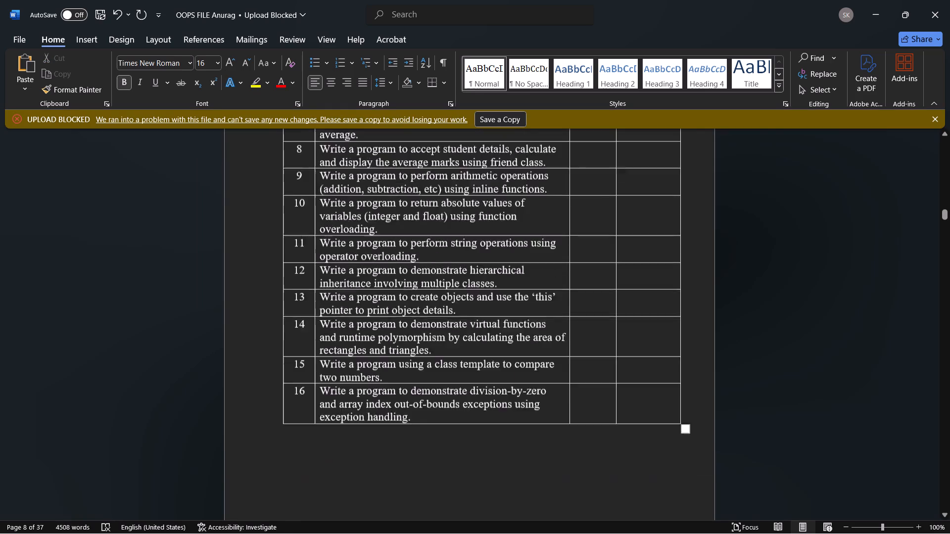
pyautogui.scroll(4, 506, 396)
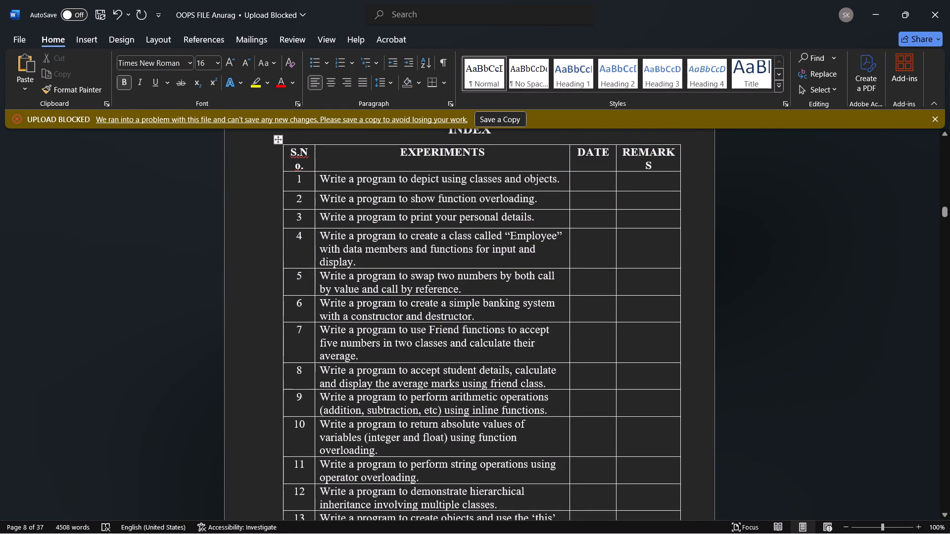
pyautogui.scroll(3, 506, 396)
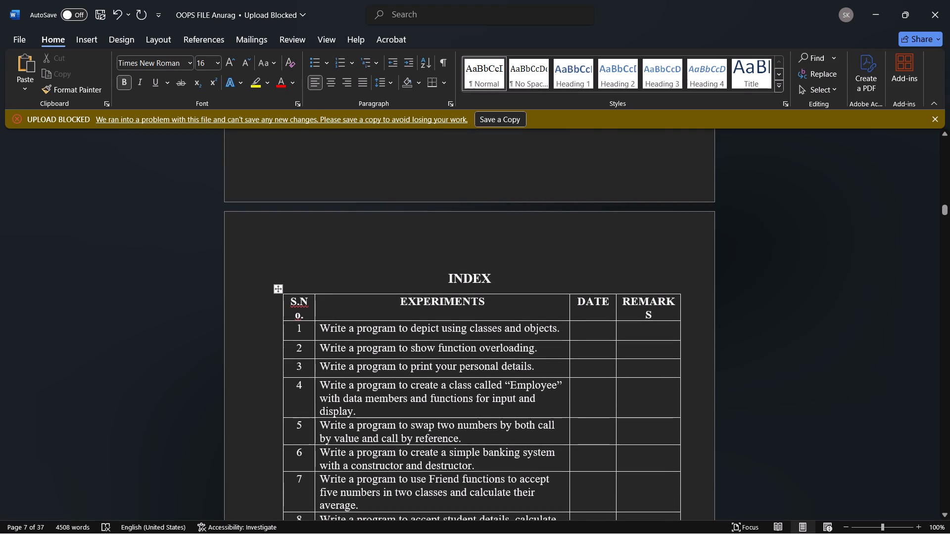
# Save the OOPS FILE Anurag document, dismiss the notification bar and close the document.
pyautogui.hotkey('ctrl', 's')
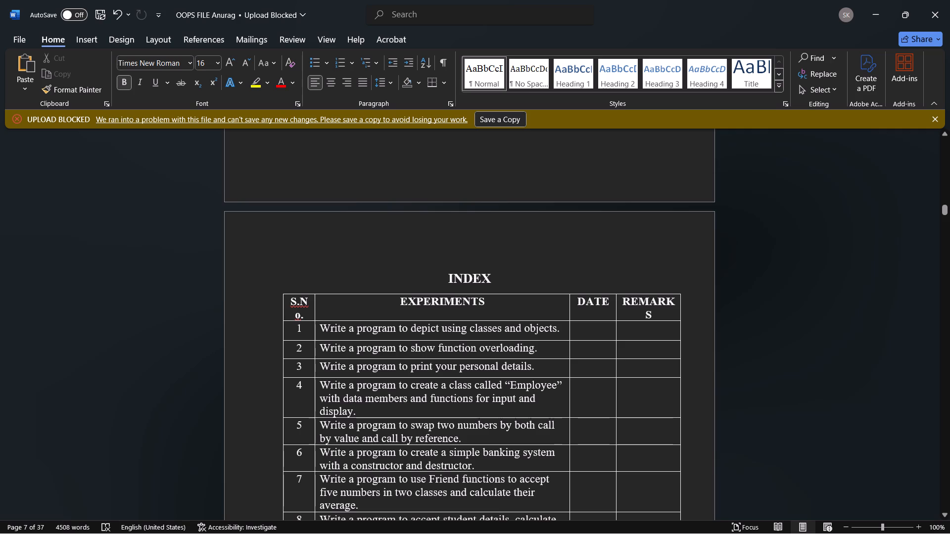
pyautogui.hotkey('ctrl', 's')
pyautogui.click(934, 115)
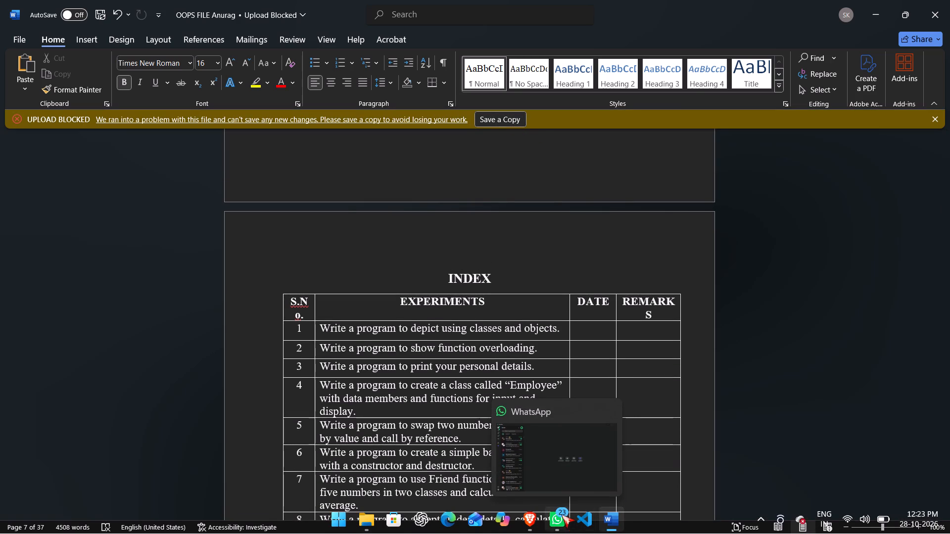
pyautogui.click(949, 0)
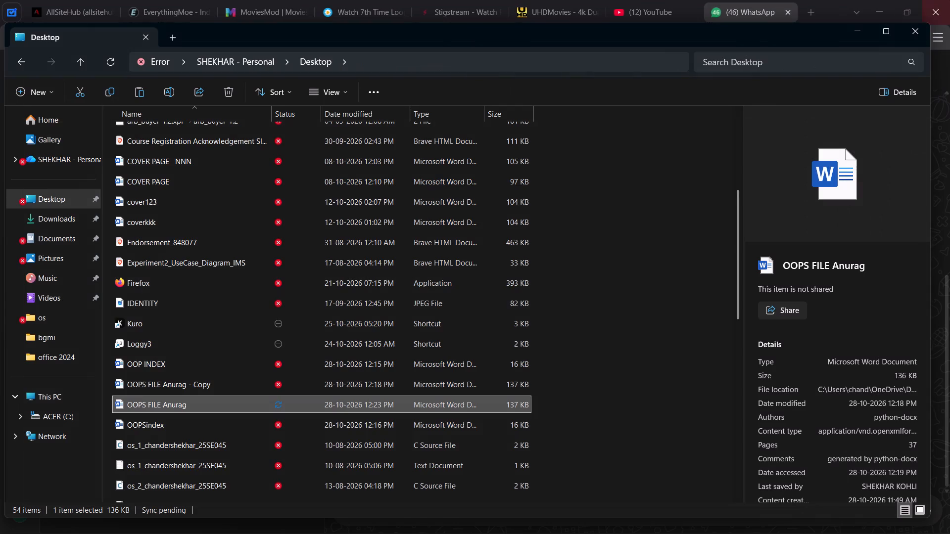
# Reopen OOPS FILE Anurag from the Desktop folder.
pyautogui.doubleClick(175, 400)
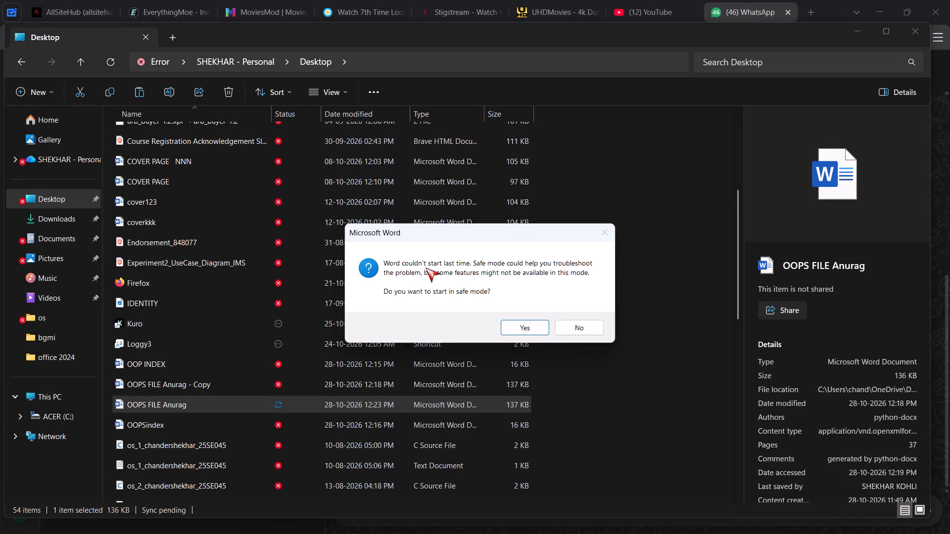
# Accept starting Word in safe mode for the OOPS FILE Anurag document.
pyautogui.click(528, 327)
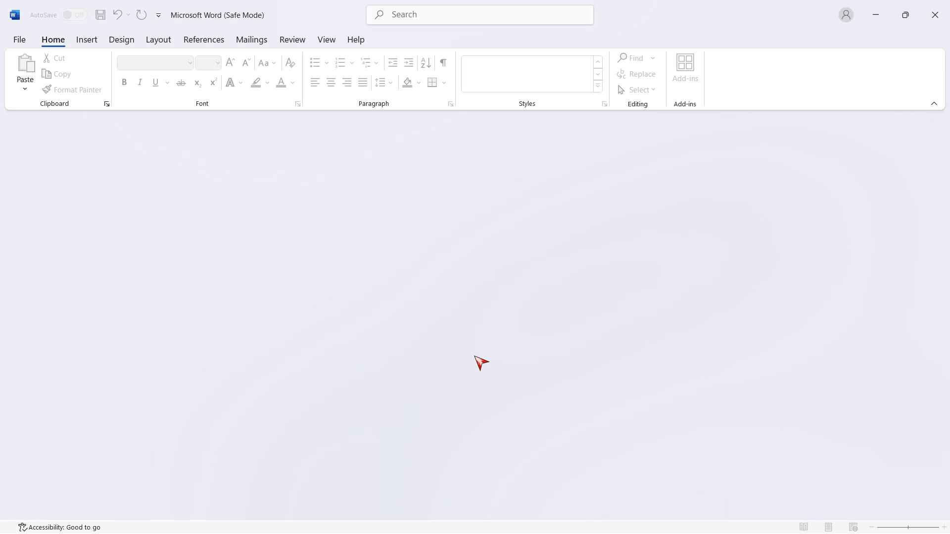
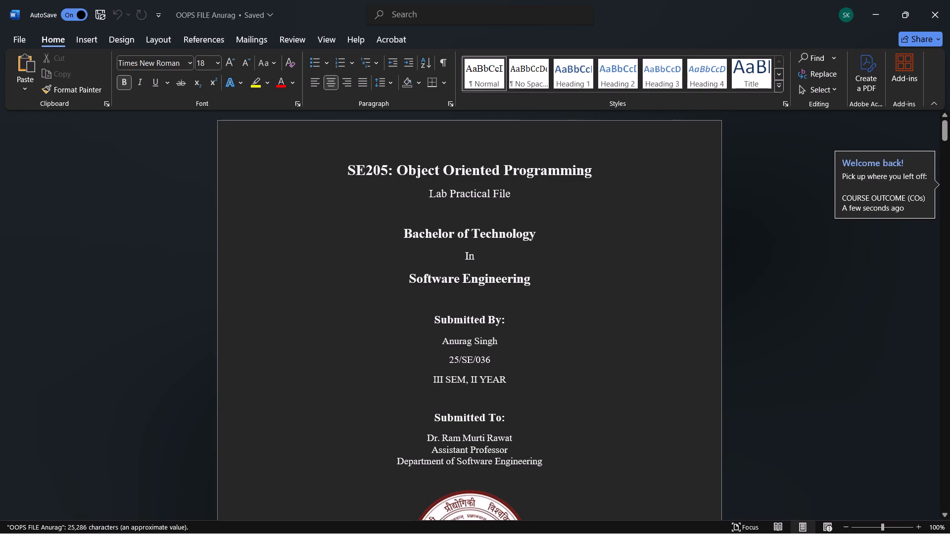
# Review the reopened practical file from the cover page down to the COURSE OUTCOME (COs) page.
pyautogui.scroll(-12, 395, 361)
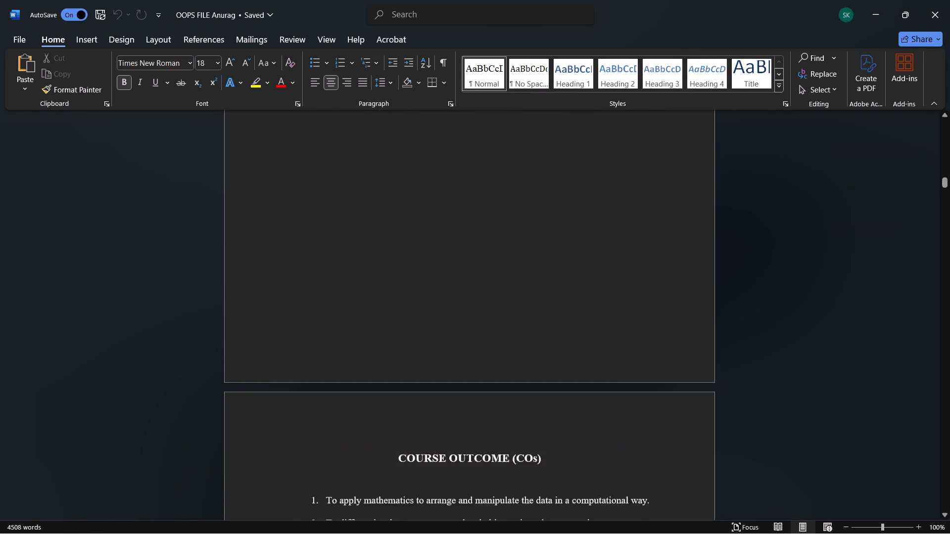
# Check the reopened document's index page, from the INDEX heading through experiment 16, and close the document.
pyautogui.scroll(-9, 395, 361)
pyautogui.scroll(1, 395, 361)
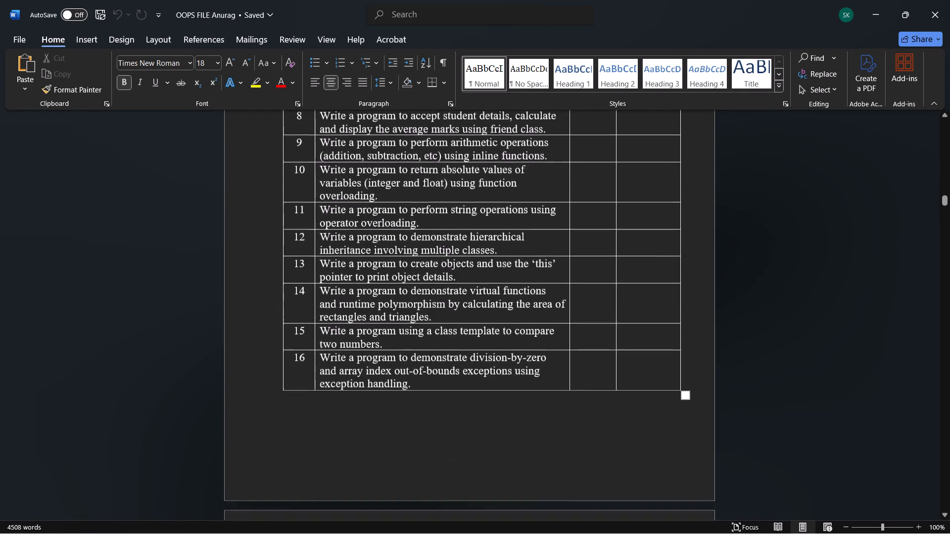
pyautogui.scroll(1, 395, 361)
pyautogui.scroll(1, 514, 278)
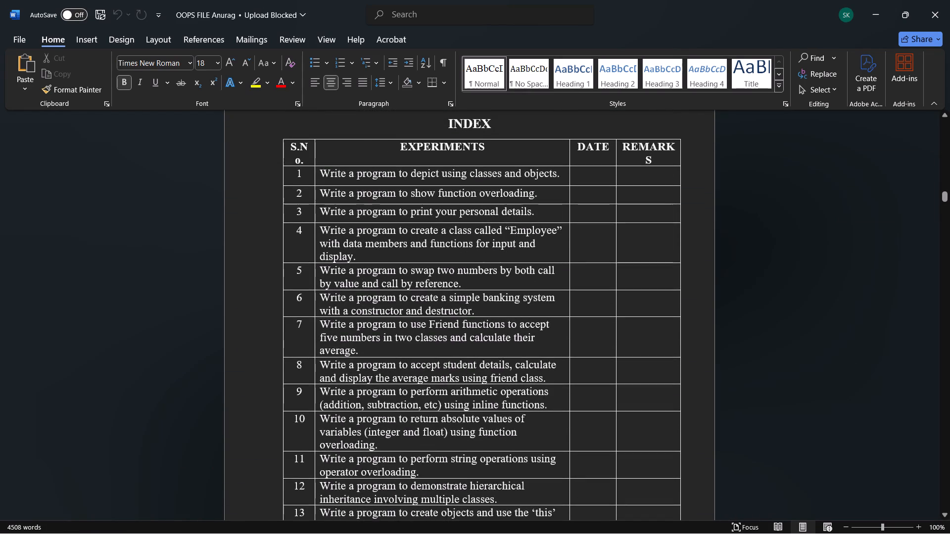
pyautogui.moveTo(949, 121); pyautogui.dragTo(949, 0)
pyautogui.click(949, 0)
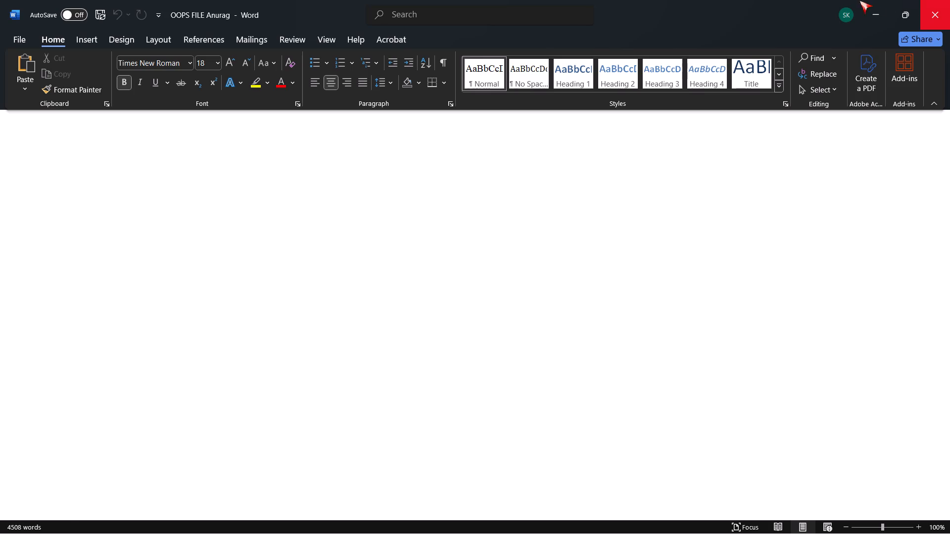
# Copy the OOPS FILE Anurag document file in the Desktop folder.
pyautogui.hotkey('ctrl', 'c')
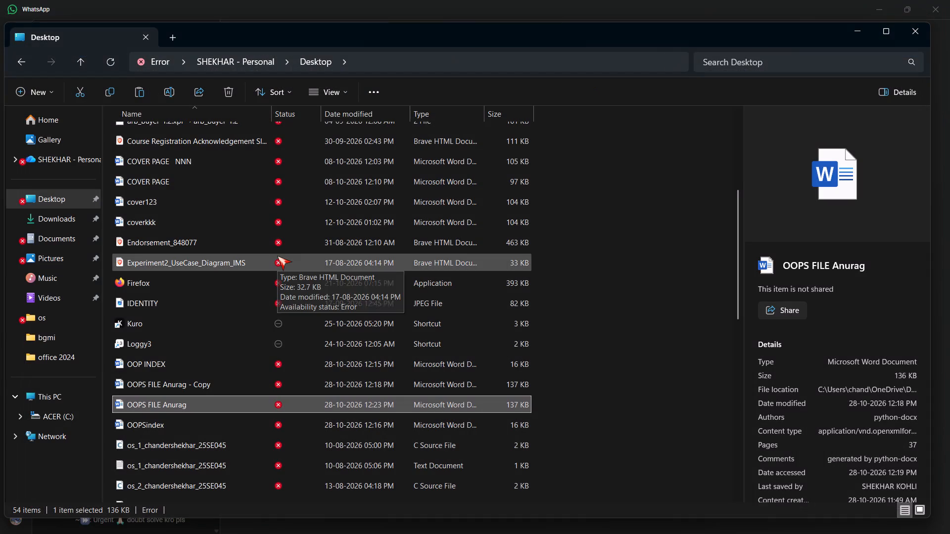
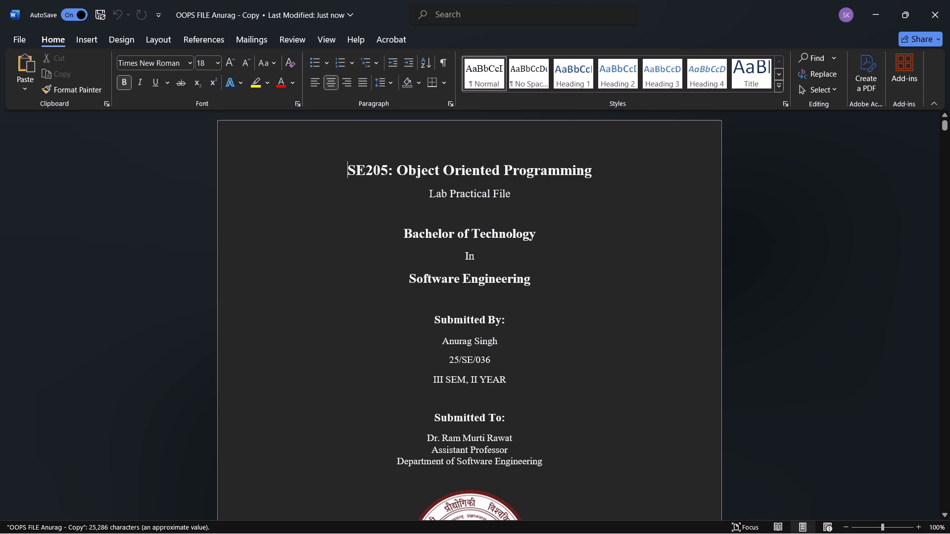
# Search the copied OOPS FILE document for Anurag.
pyautogui.scroll(-3, 483, 299)
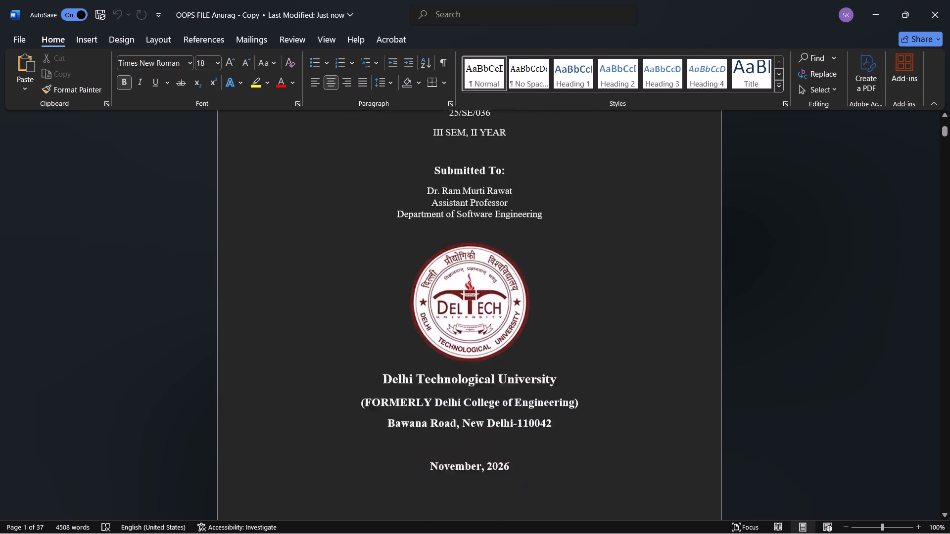
pyautogui.scroll(-11, 494, 330)
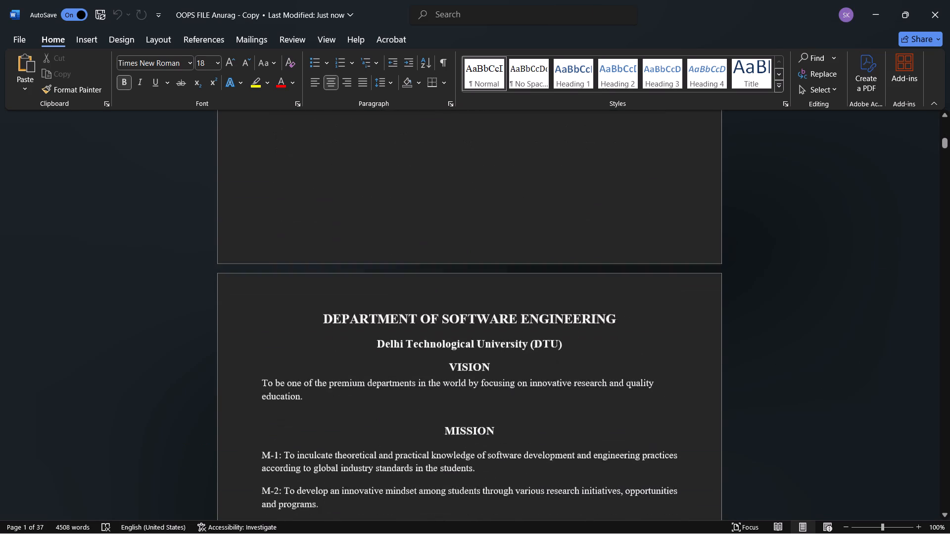
pyautogui.scroll(-4, 494, 330)
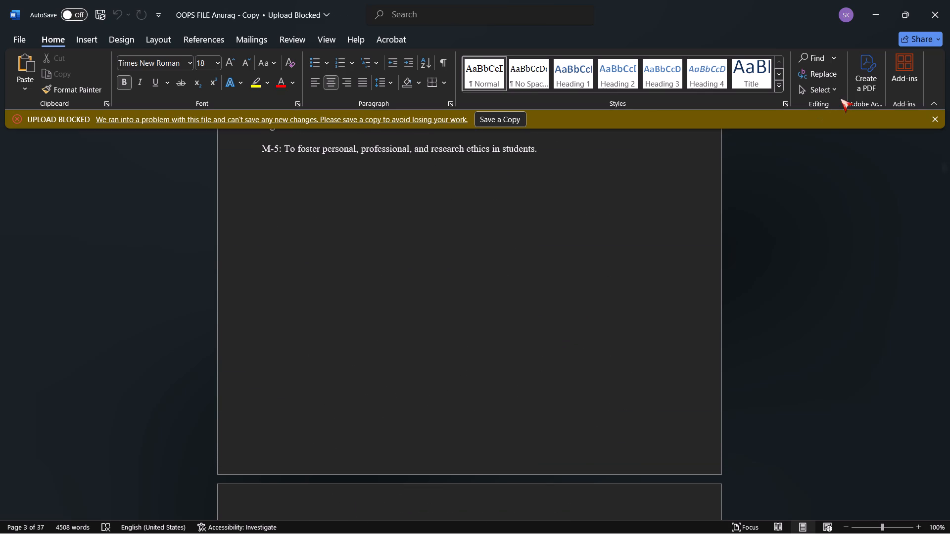
pyautogui.click(827, 60)
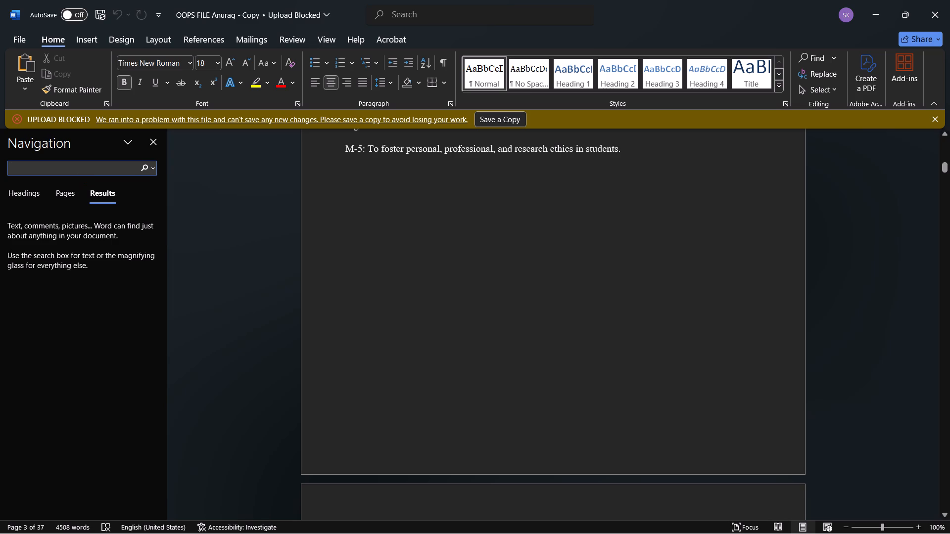
pyautogui.click(831, 59)
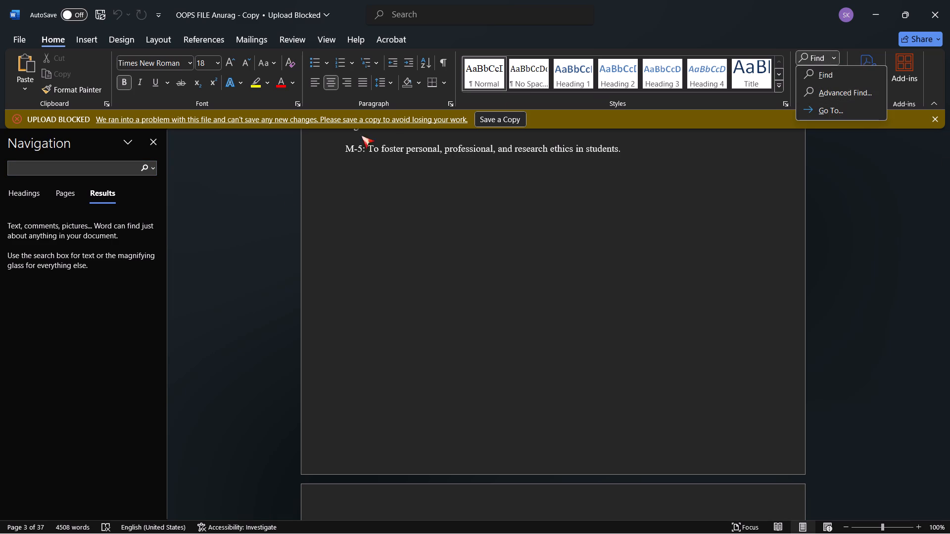
pyautogui.click(39, 171)
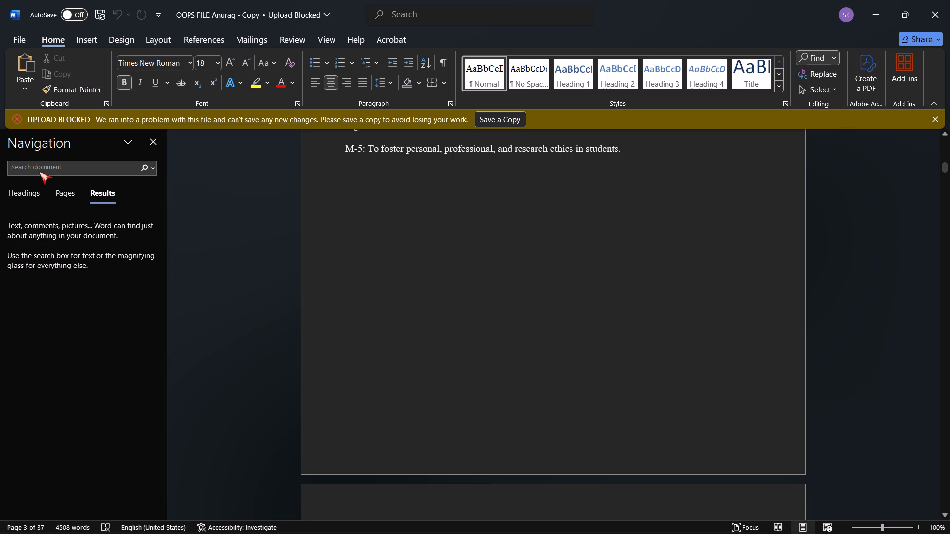
pyautogui.click(44, 168)
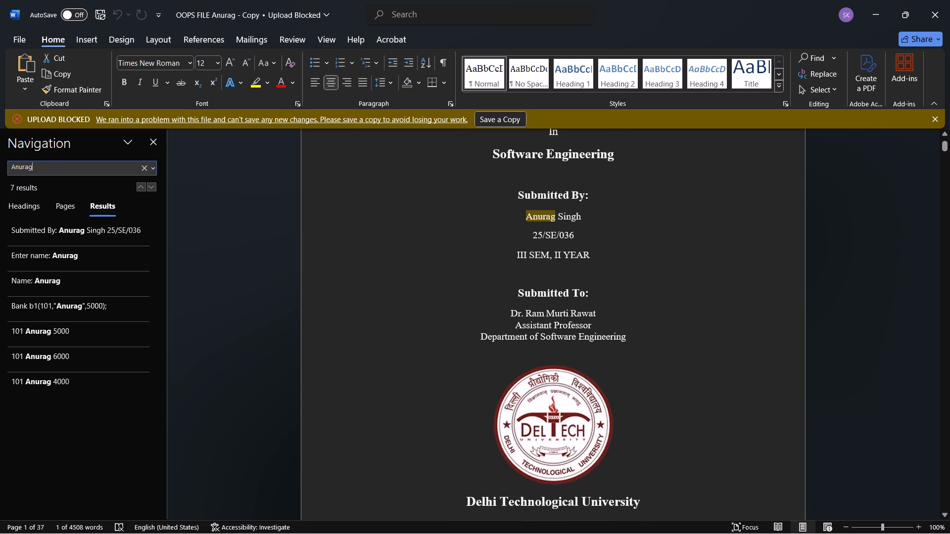
# Delete the existing student name under Submitted By on the cover page.
pyautogui.click(585, 216)
pyautogui.press('BackSpace')
pyautogui.press('BackSpace')
pyautogui.press('BackSpace')
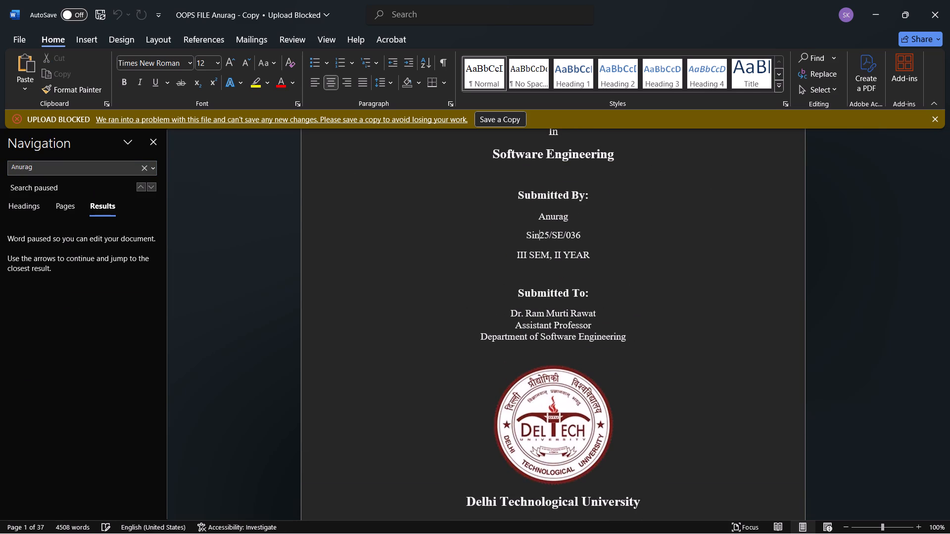
pyautogui.press('BackSpace')
pyautogui.press('BackSpace')
pyautogui.press('BackSpace')
pyautogui.press('BackSpace')
pyautogui.press('BackSpace')
pyautogui.press('BackSpace')
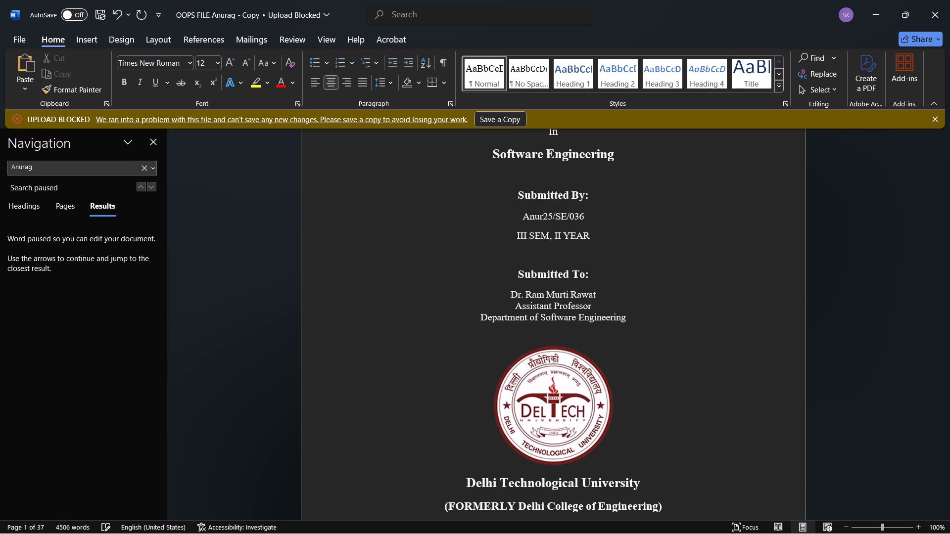
pyautogui.press('BackSpace')
pyautogui.press('BackSpace')
pyautogui.press('BackSpace')
pyautogui.press('BackSpace')
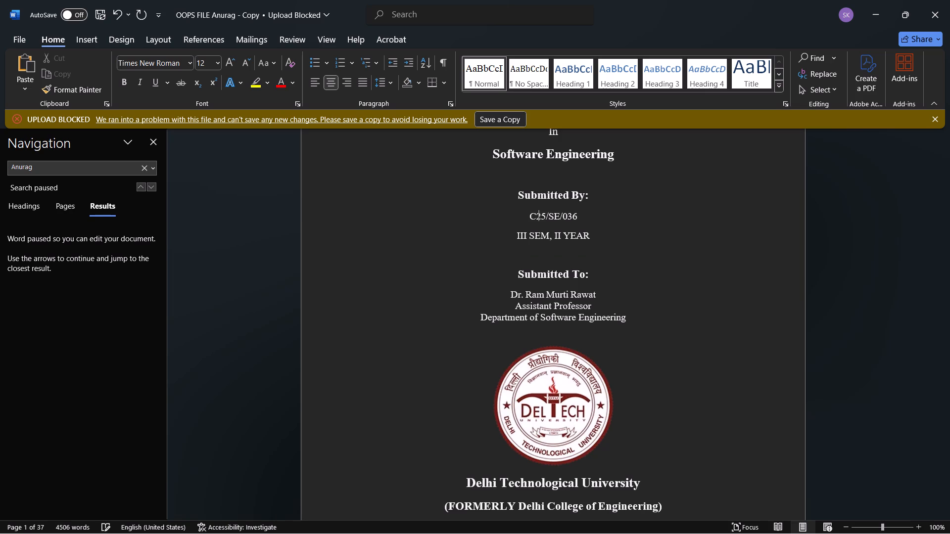
pyautogui.press('BackSpace')
pyautogui.press('BackSpace')
pyautogui.press('BackSpace')
pyautogui.press('BackSpace')
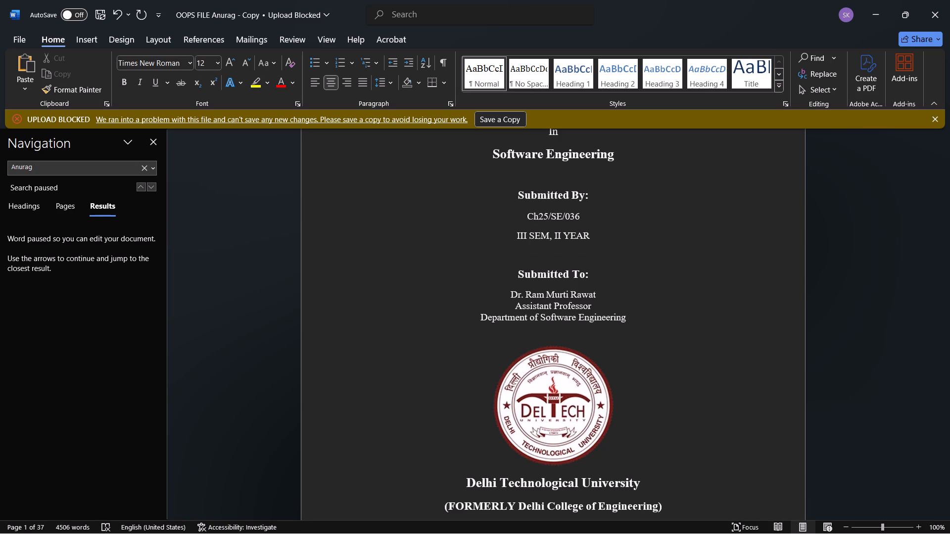
pyautogui.press('BackSpace')
pyautogui.press('BackSpace')
pyautogui.press('BackSpace')
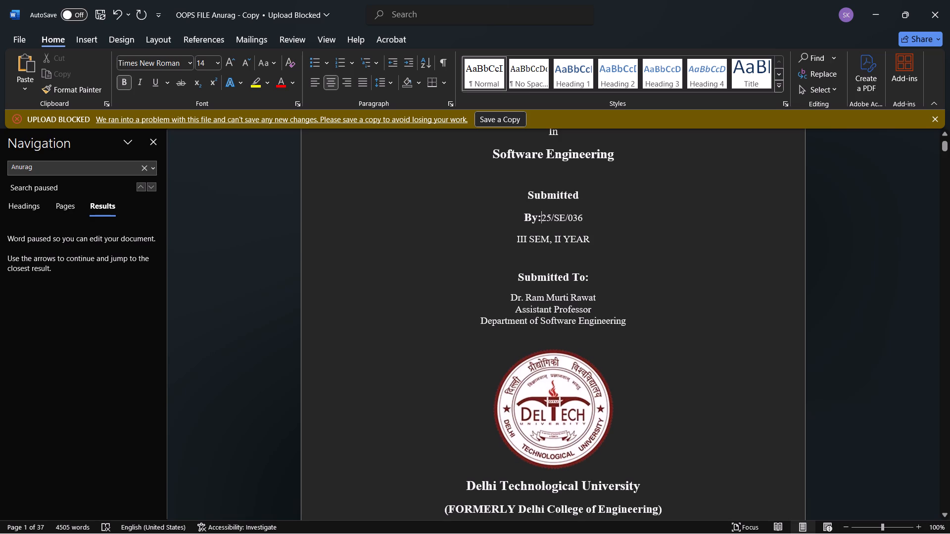
# Replace all occurrences of Anurag in the document with shekhar.
pyautogui.scroll(-3, 647, 239)
pyautogui.click(820, 79)
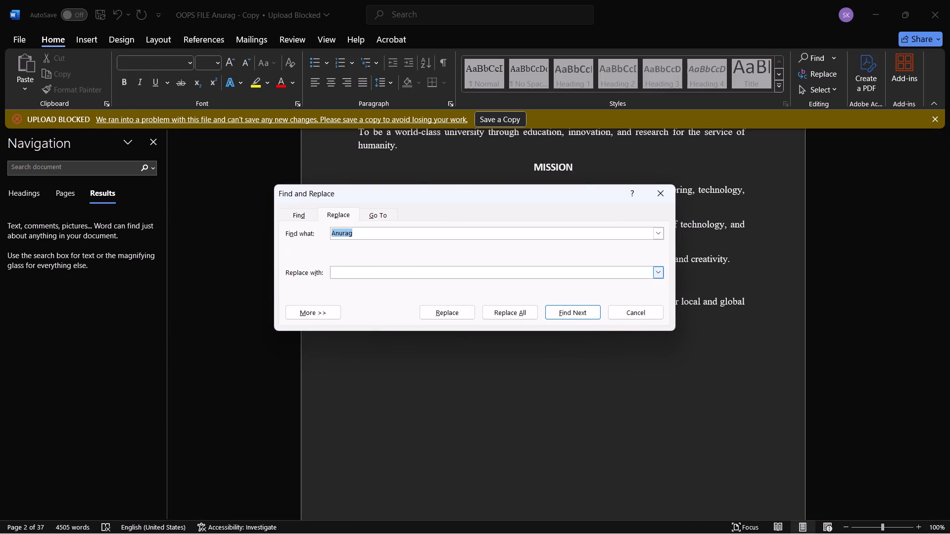
pyautogui.click(373, 276)
pyautogui.write('shekhar')
pyautogui.click(523, 308)
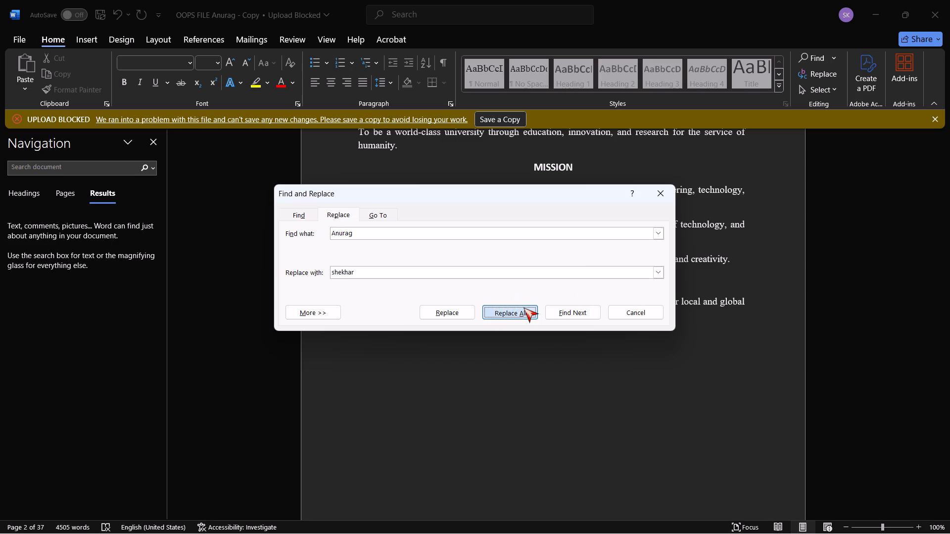
pyautogui.click(476, 311)
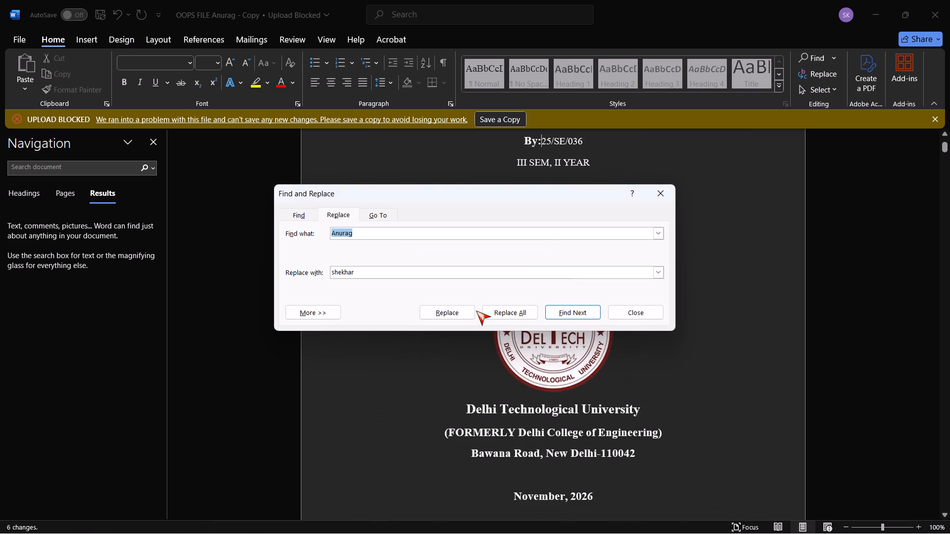
pyautogui.click(656, 198)
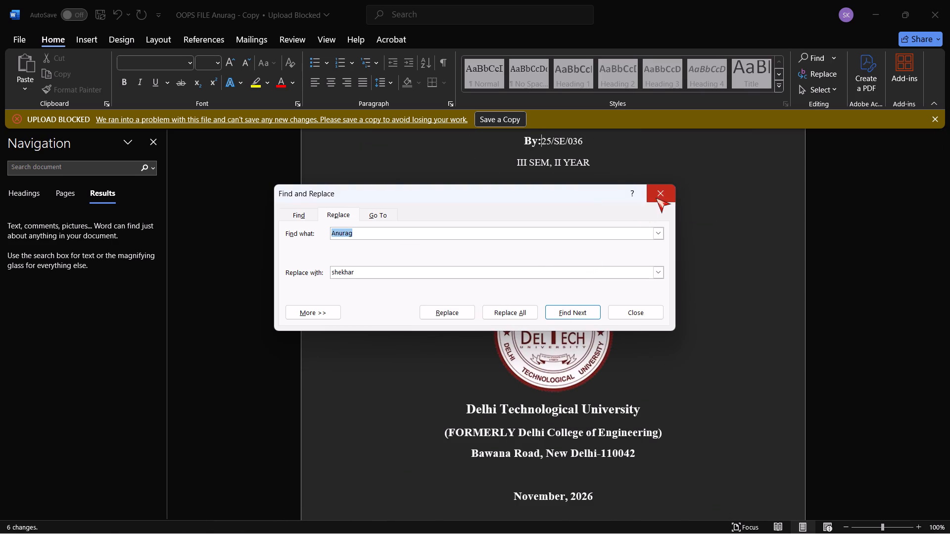
# Review the document after the replacement, from the cover and index pages through the experiments' code and sample outputs.
pyautogui.scroll(1, 656, 198)
pyautogui.scroll(-3, 656, 198)
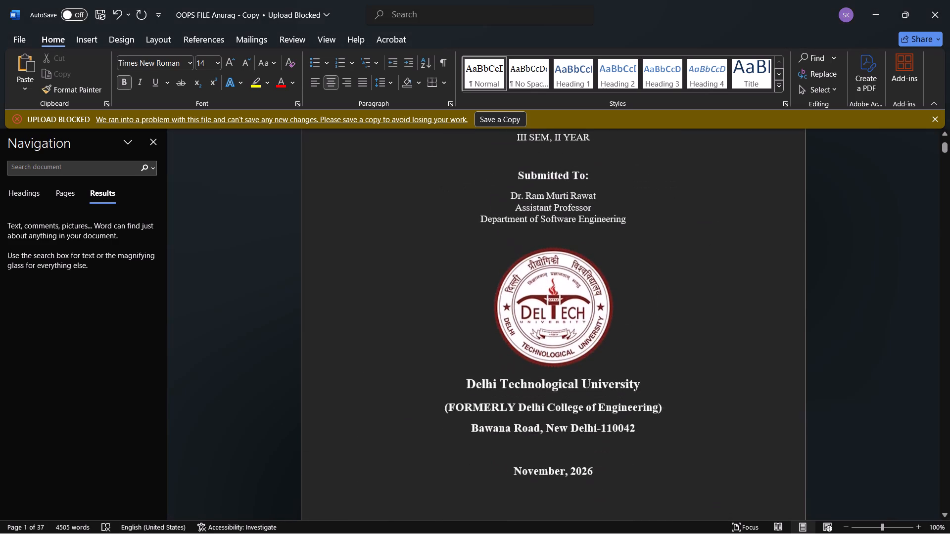
pyautogui.scroll(-2, 656, 198)
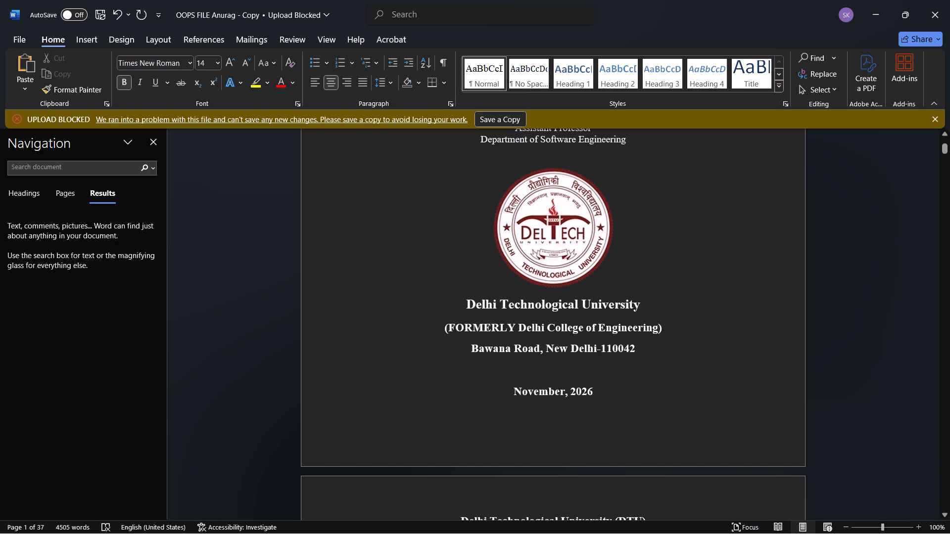
pyautogui.scroll(-13, 656, 198)
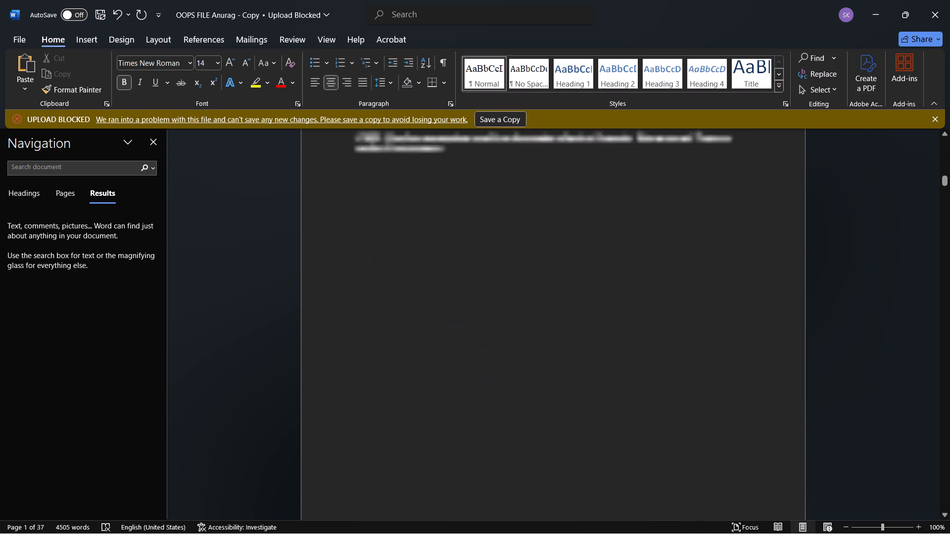
pyautogui.scroll(-14, 656, 198)
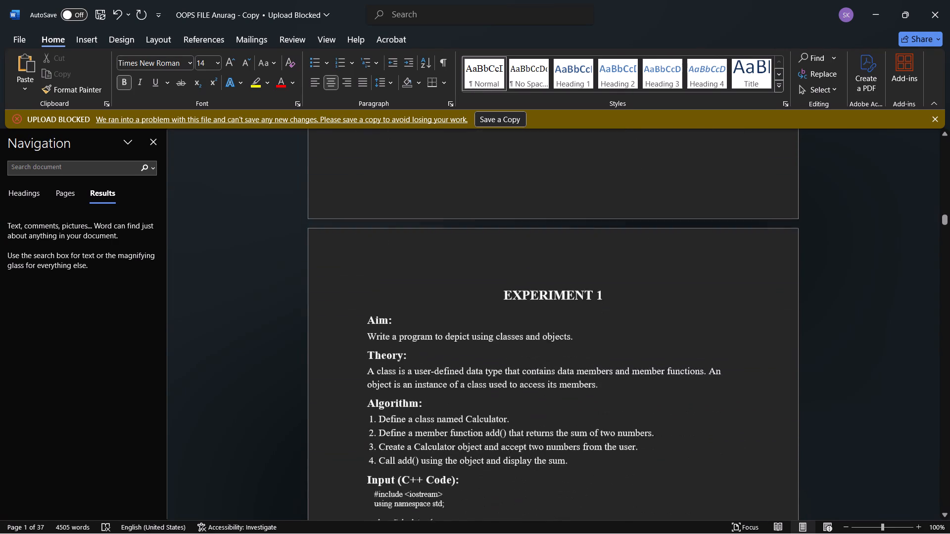
pyautogui.scroll(2, 656, 198)
pyautogui.scroll(-3, 656, 198)
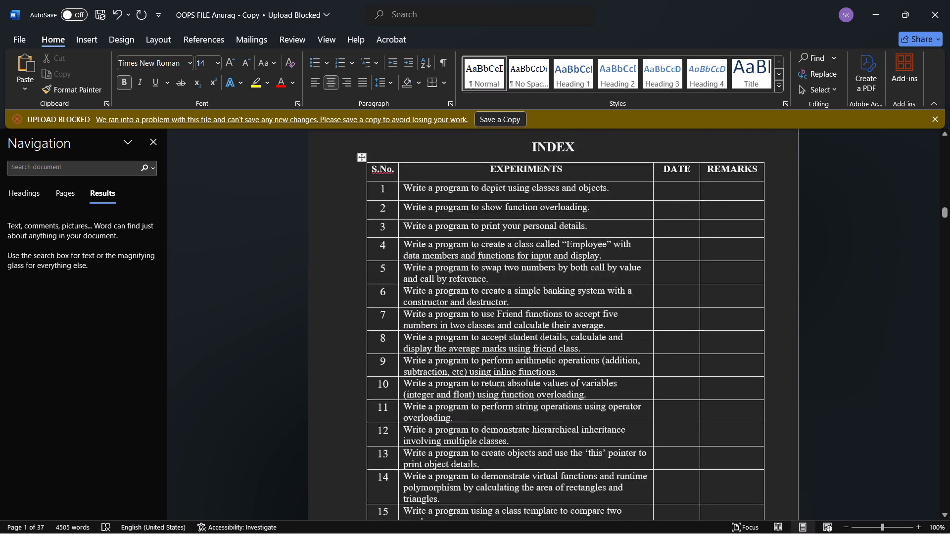
pyautogui.scroll(-6, 656, 198)
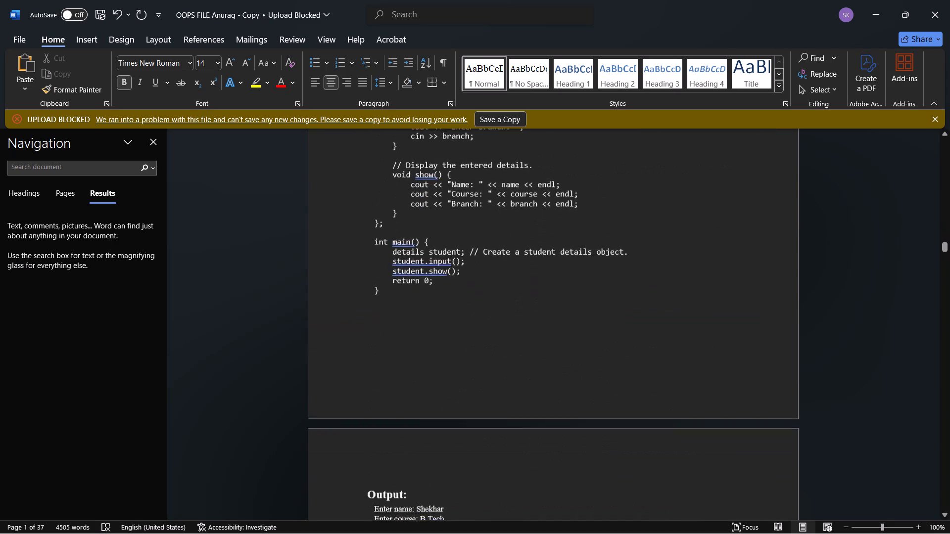
pyautogui.scroll(-2, 656, 198)
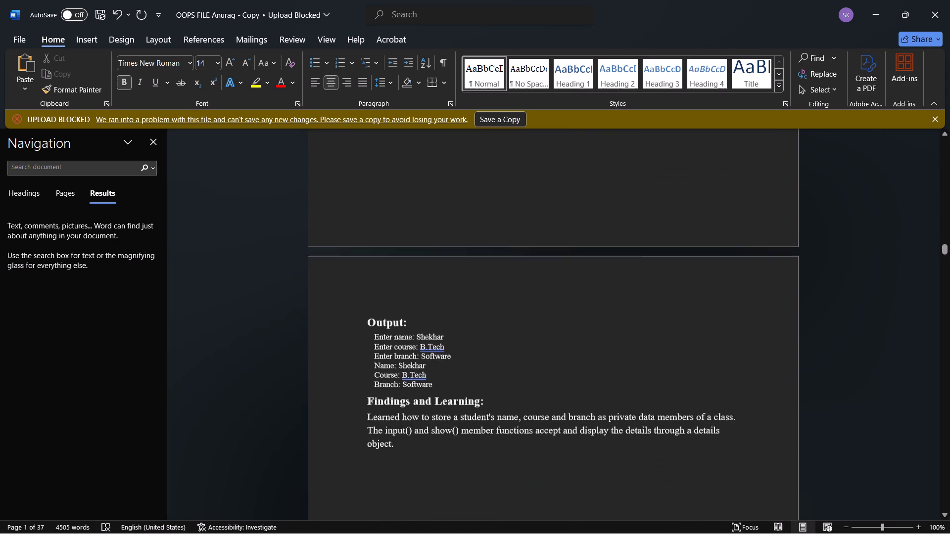
pyautogui.scroll(-1, 656, 198)
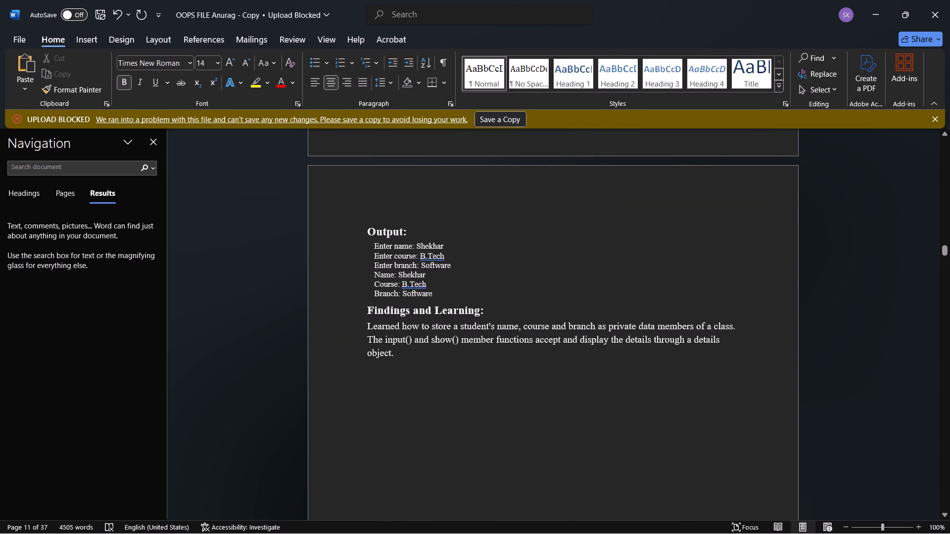
pyautogui.scroll(2, 497, 276)
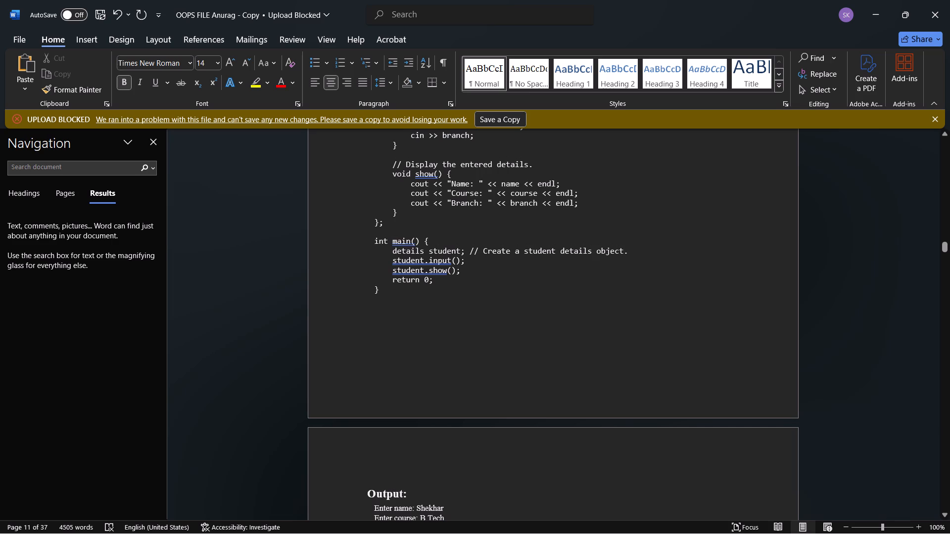
pyautogui.scroll(-10, 489, 304)
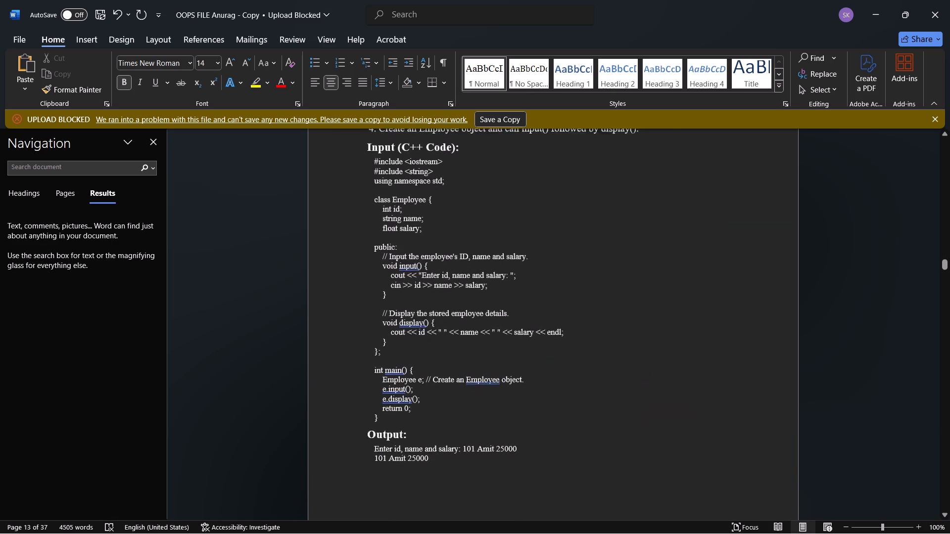
pyautogui.scroll(-6, 489, 304)
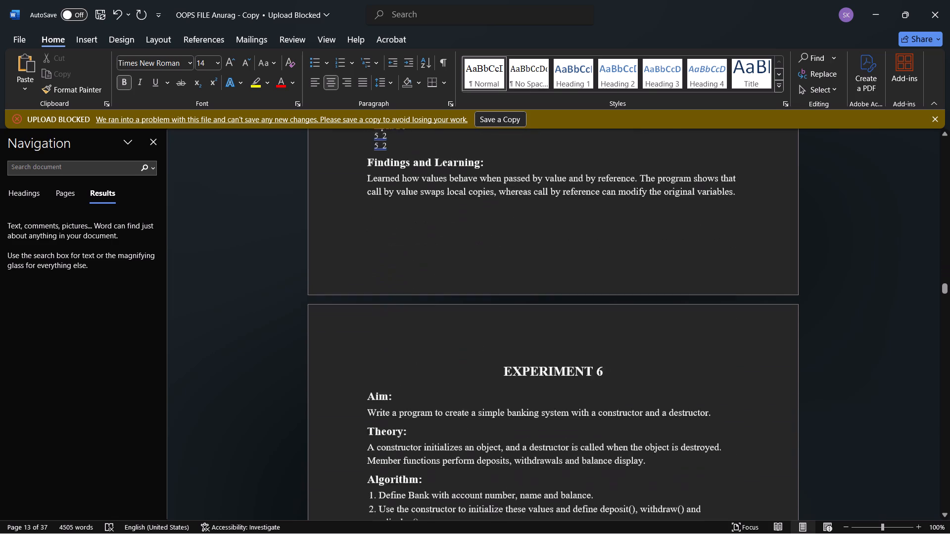
# Check the replaced name in Experiment 6's banking program code and its sample output.
pyautogui.scroll(-3, 489, 304)
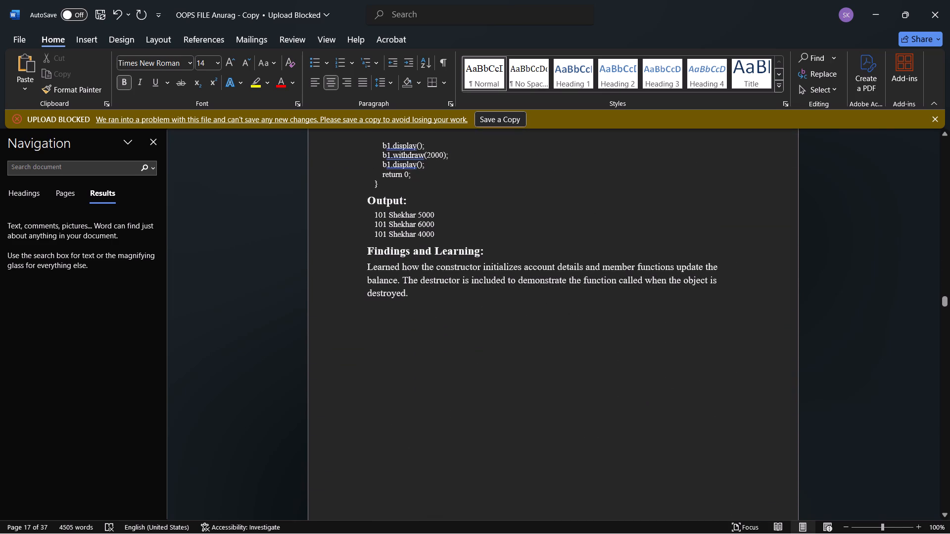
pyautogui.scroll(2, 457, 258)
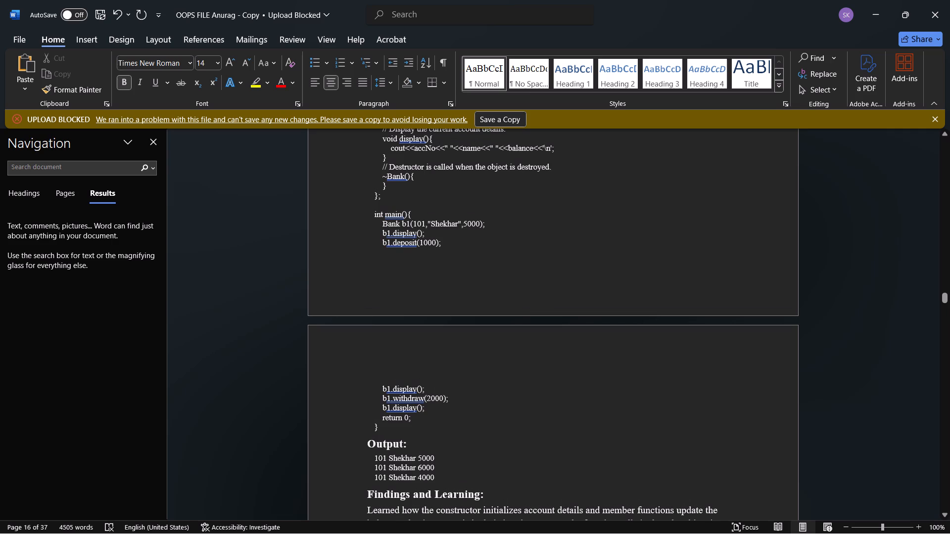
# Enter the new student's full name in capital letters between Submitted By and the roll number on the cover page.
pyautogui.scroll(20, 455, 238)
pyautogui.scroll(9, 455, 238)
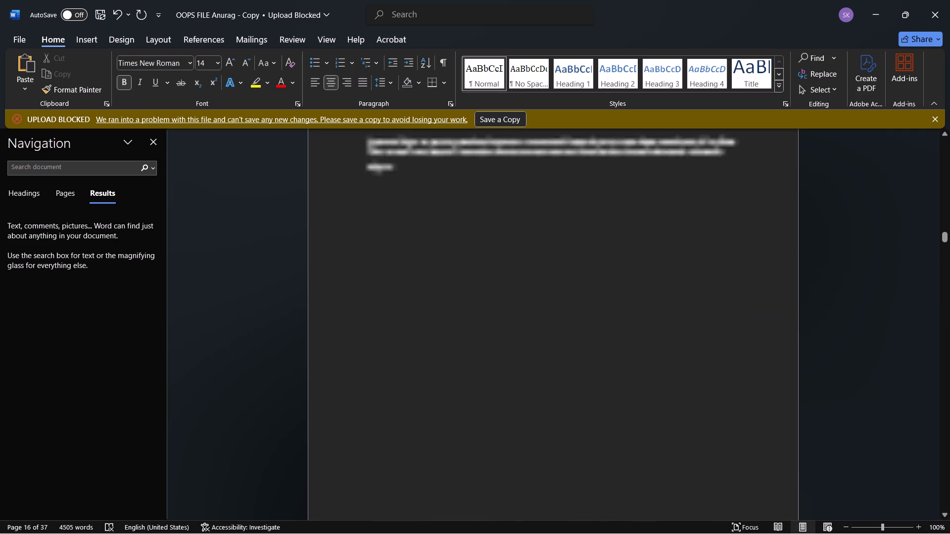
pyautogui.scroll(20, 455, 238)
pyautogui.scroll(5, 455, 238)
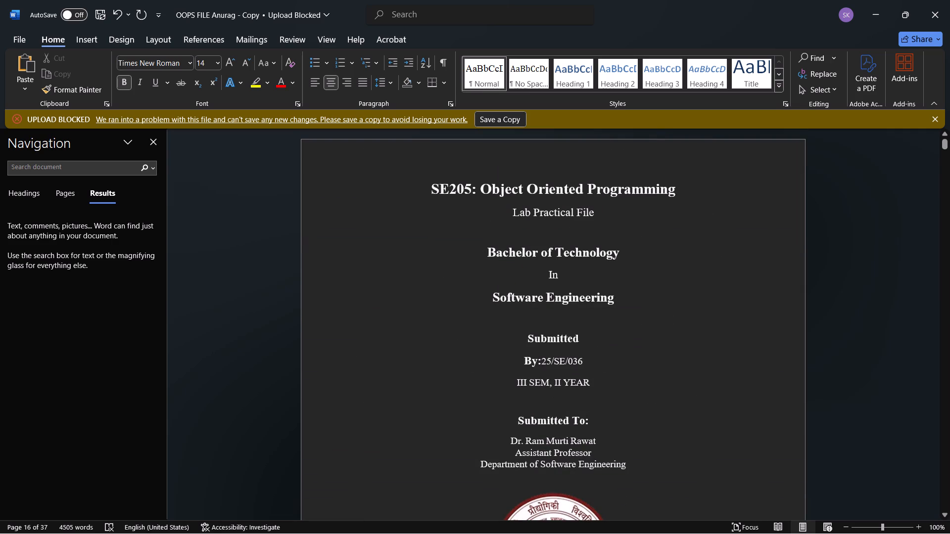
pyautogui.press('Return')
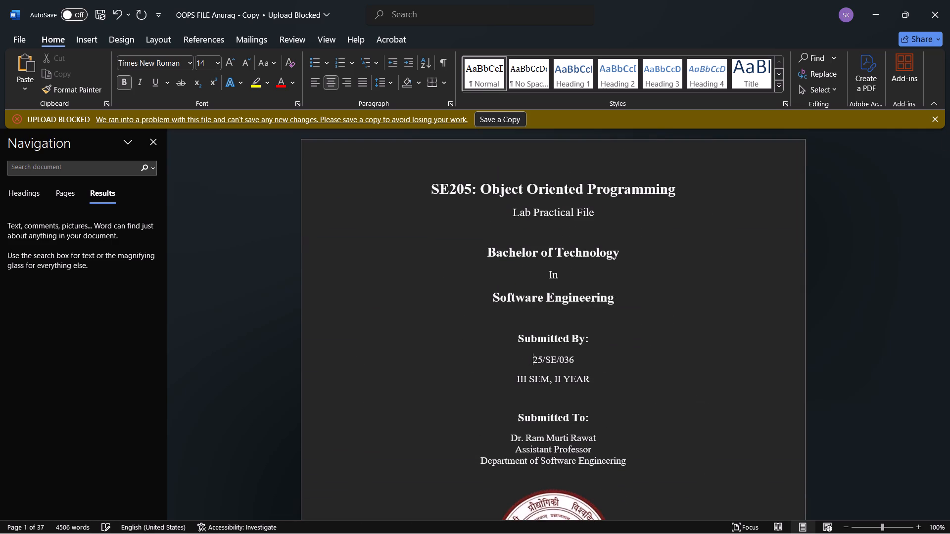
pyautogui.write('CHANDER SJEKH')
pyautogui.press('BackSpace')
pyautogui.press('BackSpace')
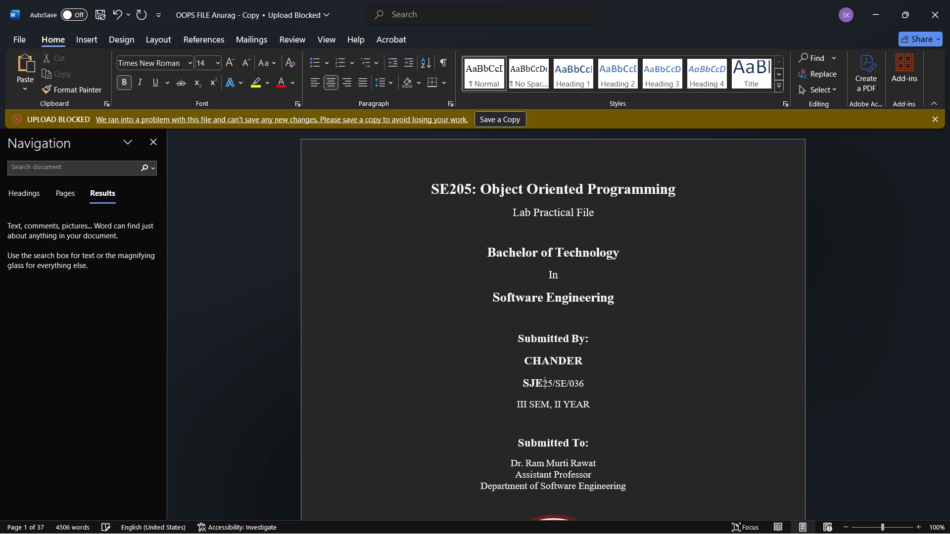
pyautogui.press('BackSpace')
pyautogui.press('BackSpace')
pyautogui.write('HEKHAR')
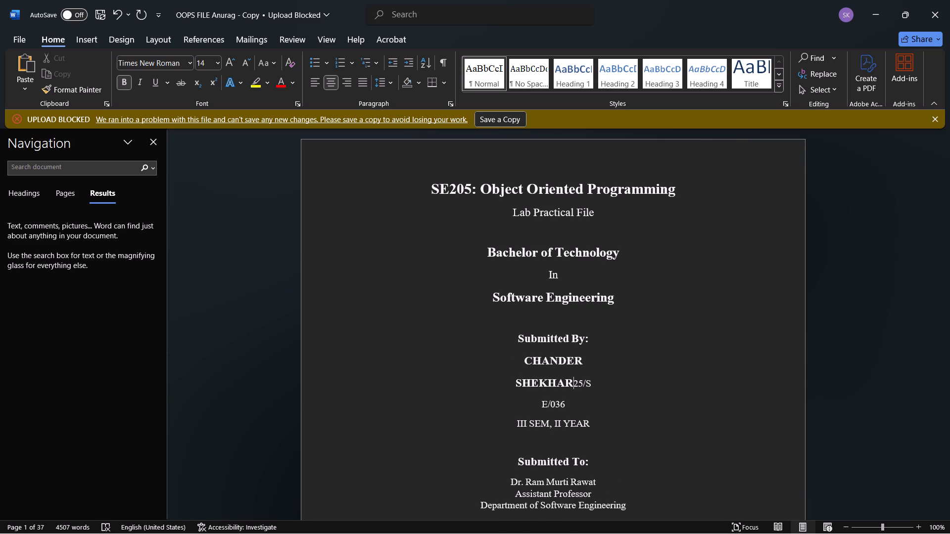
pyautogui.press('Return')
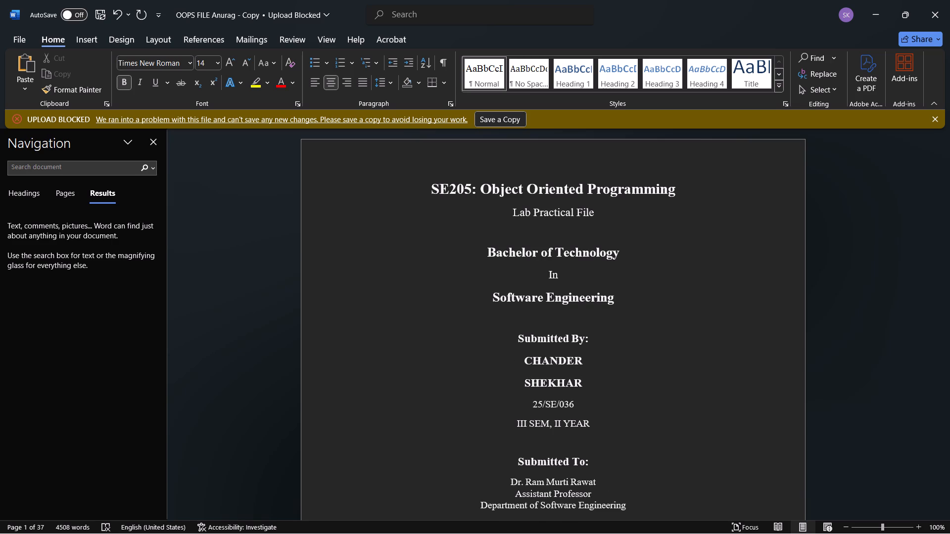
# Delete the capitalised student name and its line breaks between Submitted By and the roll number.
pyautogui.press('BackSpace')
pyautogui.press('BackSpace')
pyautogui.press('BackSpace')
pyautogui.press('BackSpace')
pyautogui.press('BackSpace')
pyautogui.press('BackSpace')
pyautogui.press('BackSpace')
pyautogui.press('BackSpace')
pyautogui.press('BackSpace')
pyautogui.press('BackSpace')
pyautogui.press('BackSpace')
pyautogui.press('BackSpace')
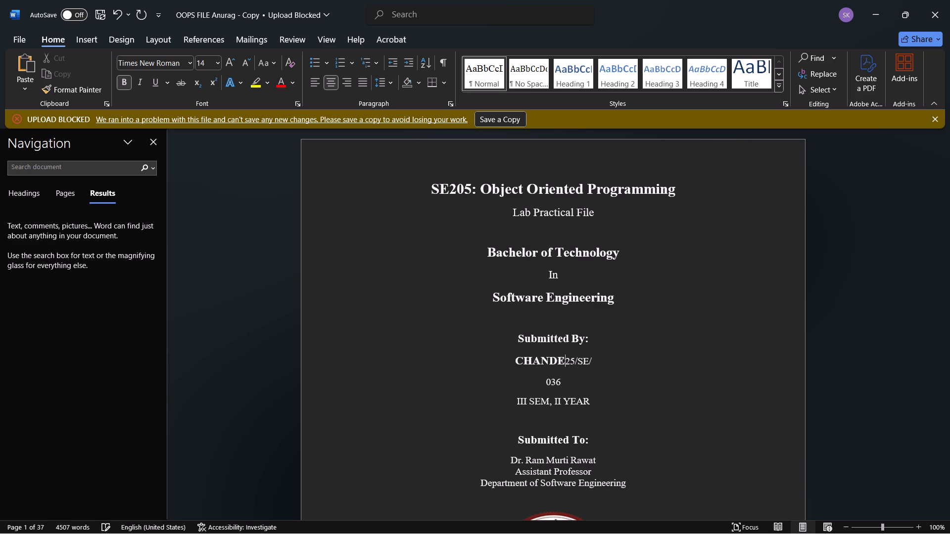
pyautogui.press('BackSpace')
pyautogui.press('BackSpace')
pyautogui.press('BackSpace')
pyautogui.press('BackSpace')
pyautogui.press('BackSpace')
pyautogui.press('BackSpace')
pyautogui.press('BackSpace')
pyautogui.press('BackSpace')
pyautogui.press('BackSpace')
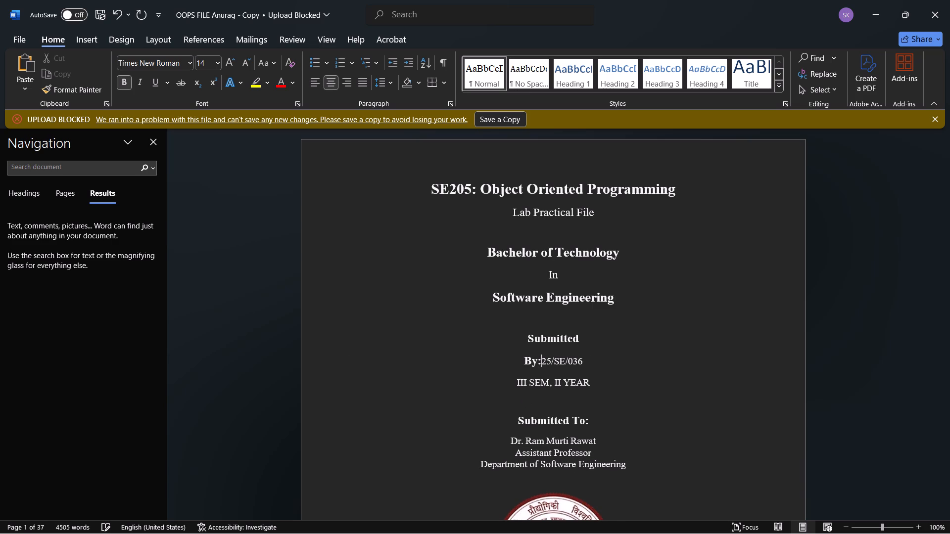
# Enter the new student's name after Submitted By on the cover page, capitalising only the initial letter.
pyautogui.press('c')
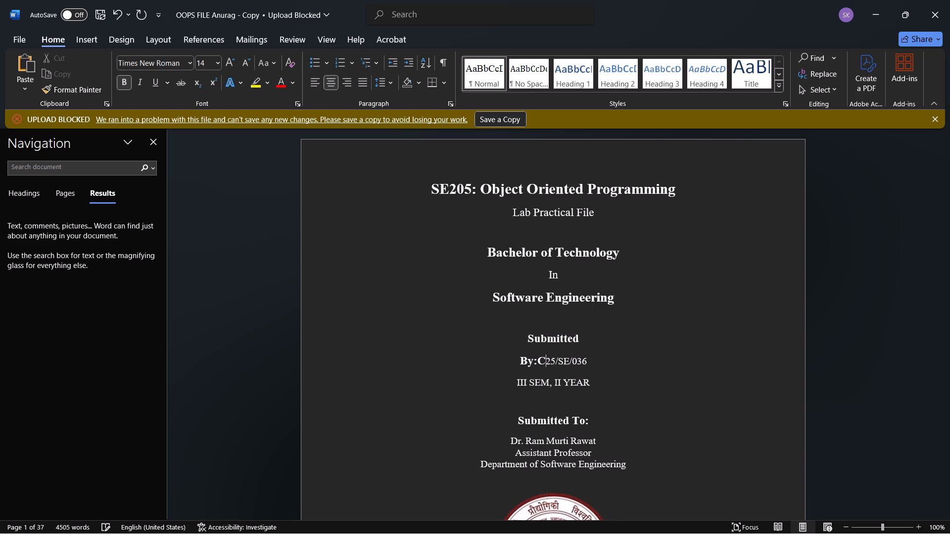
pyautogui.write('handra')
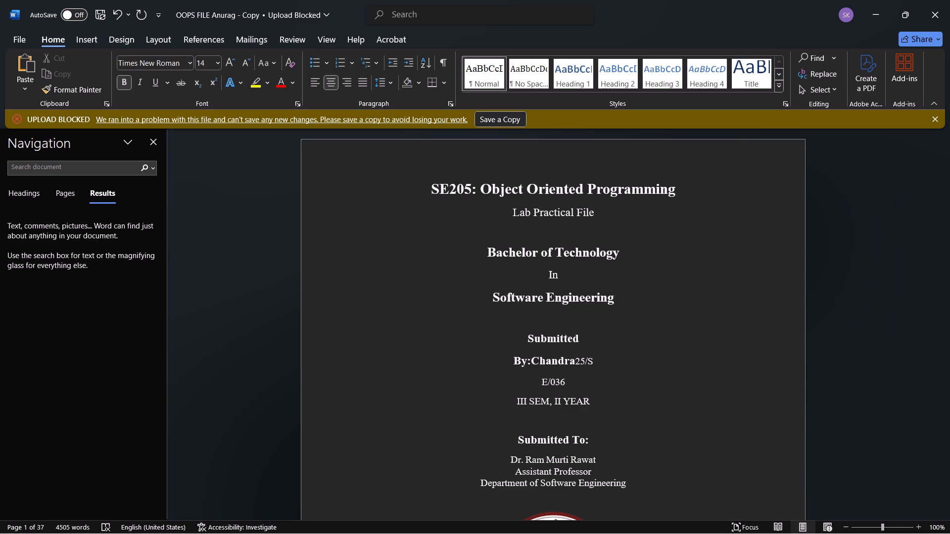
# Enter the new student's full name in capitals after the Submitted By label, with the roll number starting on its own line.
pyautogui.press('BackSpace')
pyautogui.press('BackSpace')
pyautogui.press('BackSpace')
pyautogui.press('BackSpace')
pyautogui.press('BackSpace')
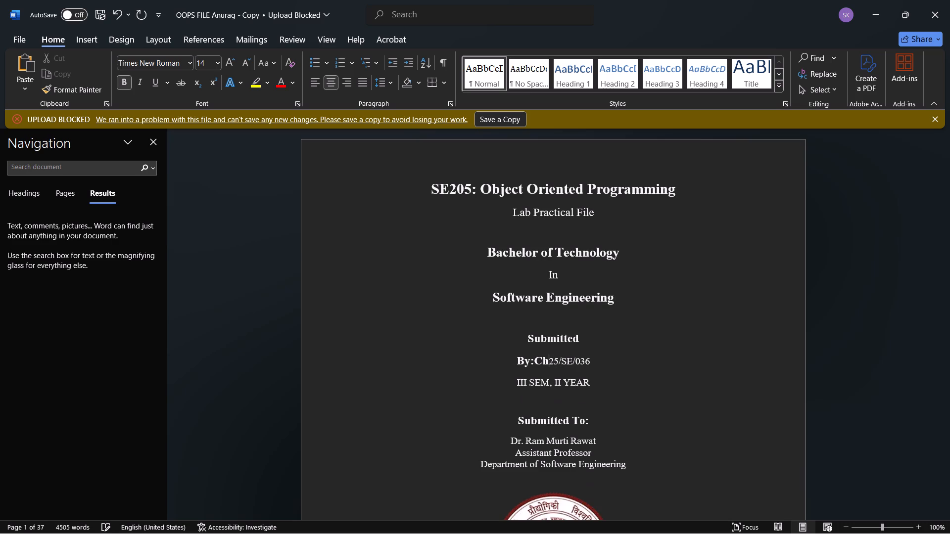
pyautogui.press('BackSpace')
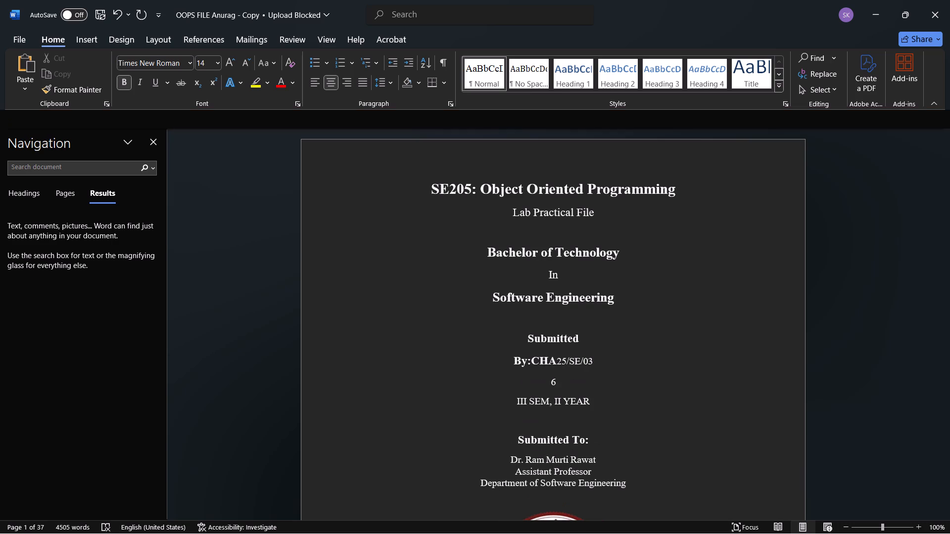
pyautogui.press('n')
pyautogui.write('DER')
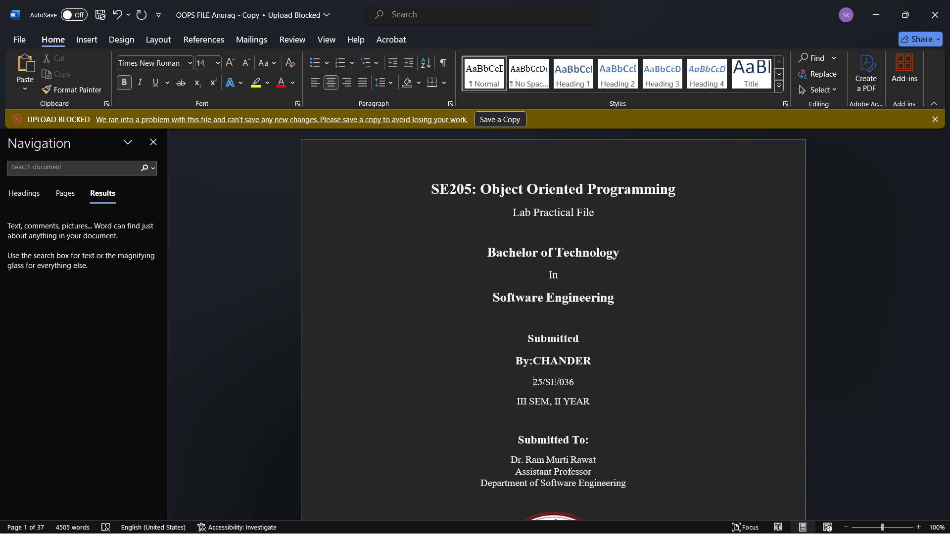
pyautogui.write('SHEKHAR')
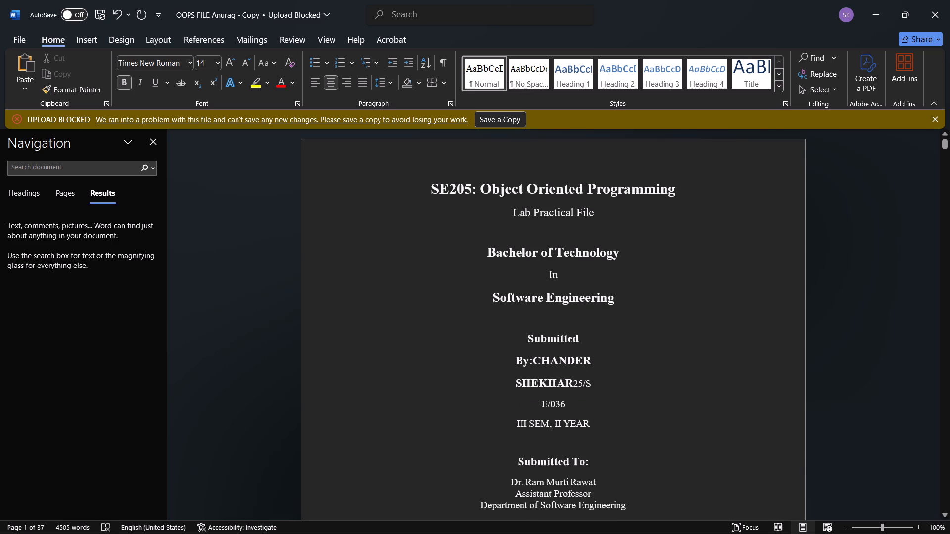
pyautogui.press('Return')
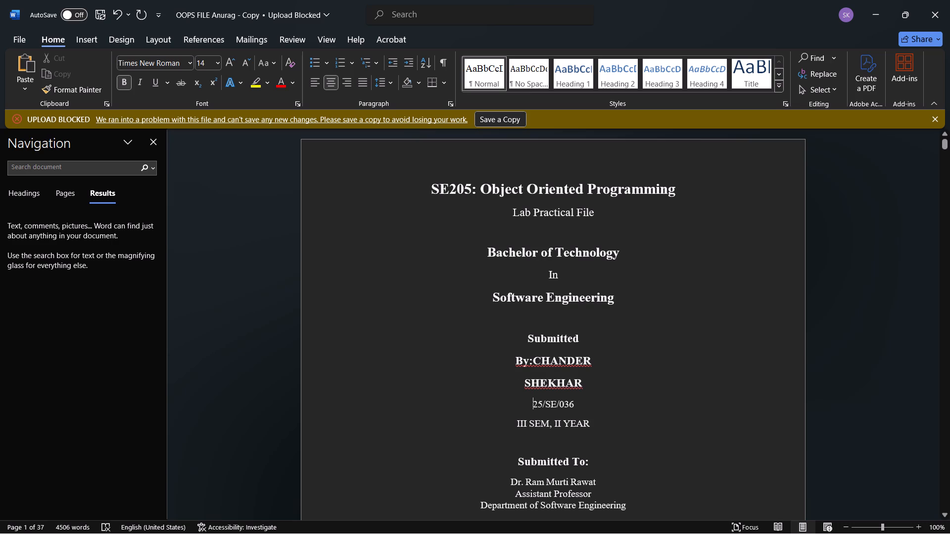
# Move the student's name onto its own line below Submitted By and separate the first and last names with a space.
pyautogui.click(532, 361)
pyautogui.press('Return')
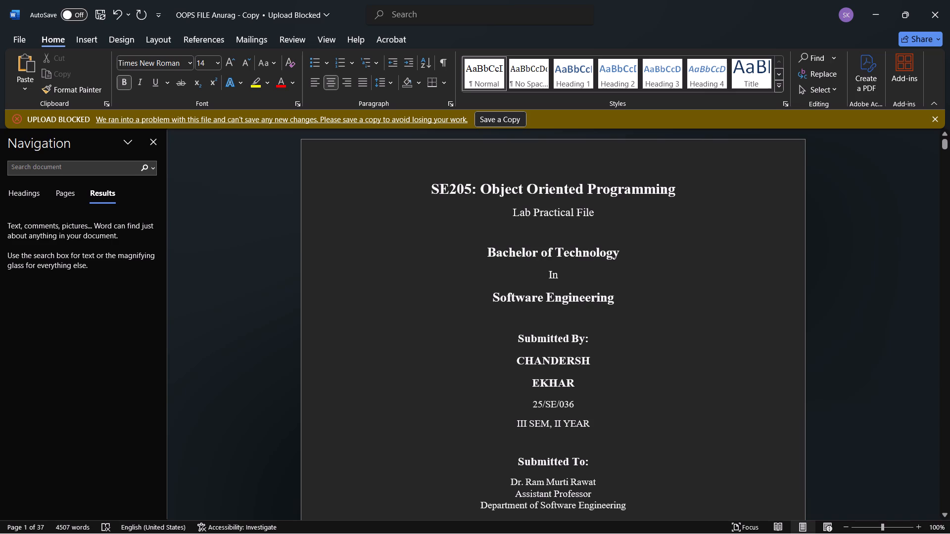
pyautogui.click(575, 359)
pyautogui.press('space')
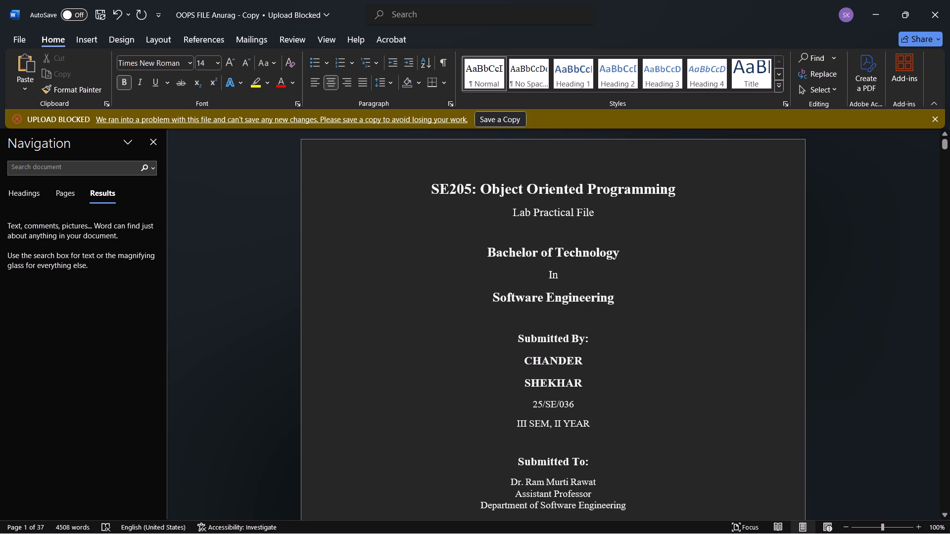
# Make the student's name on the cover page non-bold in the Normal style and centre it under Submitted By.
pyautogui.moveTo(524, 361); pyautogui.dragTo(583, 388)
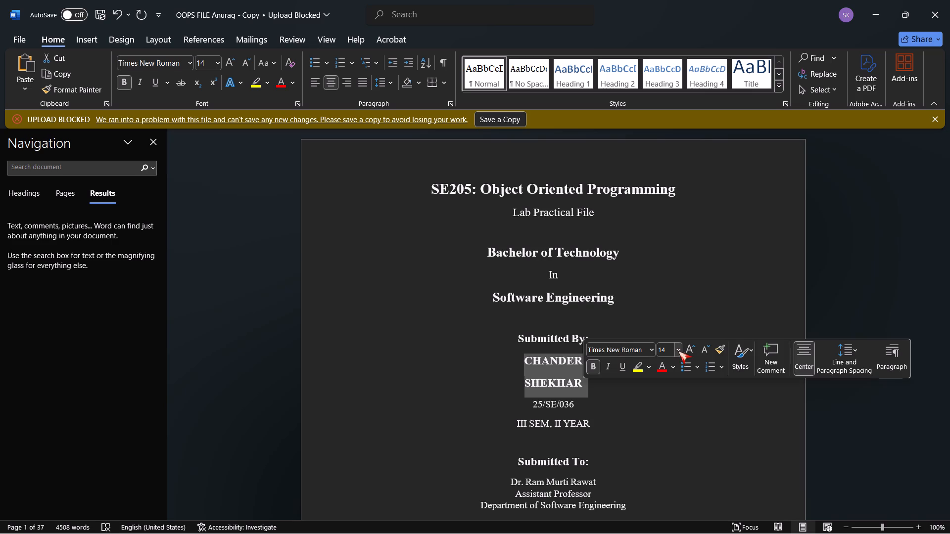
pyautogui.click(593, 370)
pyautogui.click(676, 350)
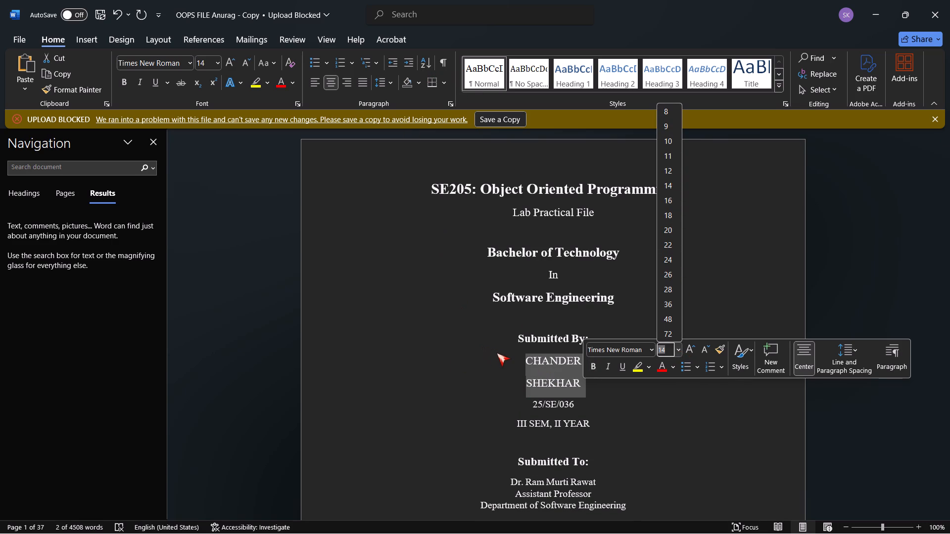
pyautogui.click(479, 75)
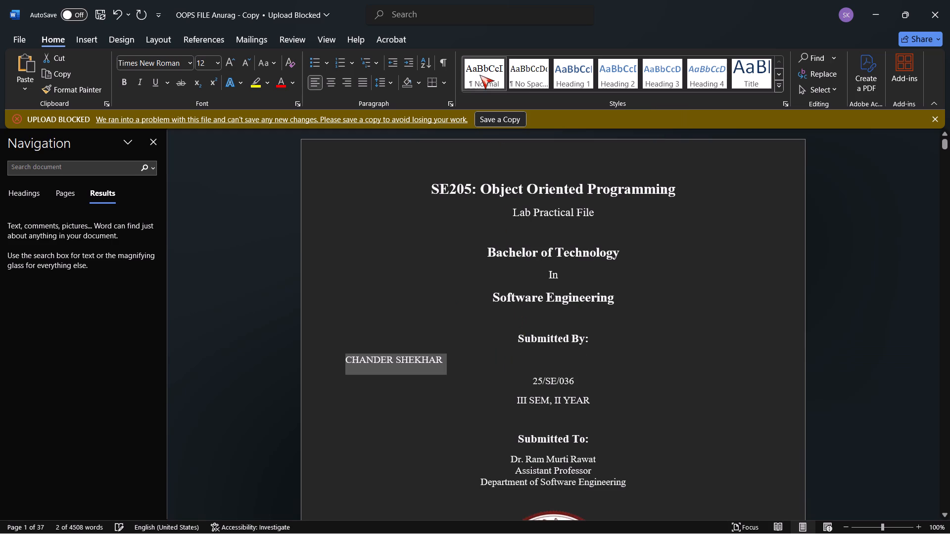
pyautogui.click(345, 356)
pyautogui.hotkey('ctrl', 'e')
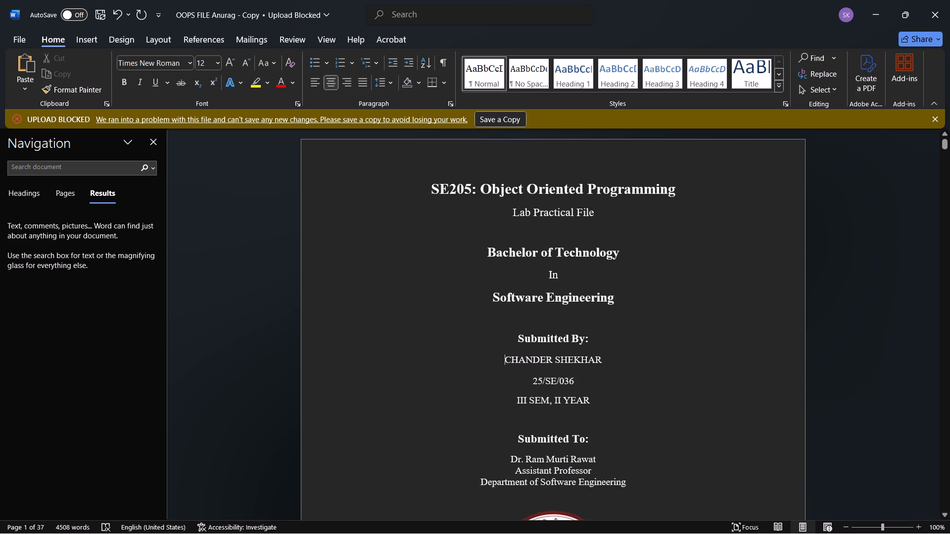
# Replace the last two digits of the roll number on the cover page with the new student's digits.
pyautogui.scroll(-2, 562, 373)
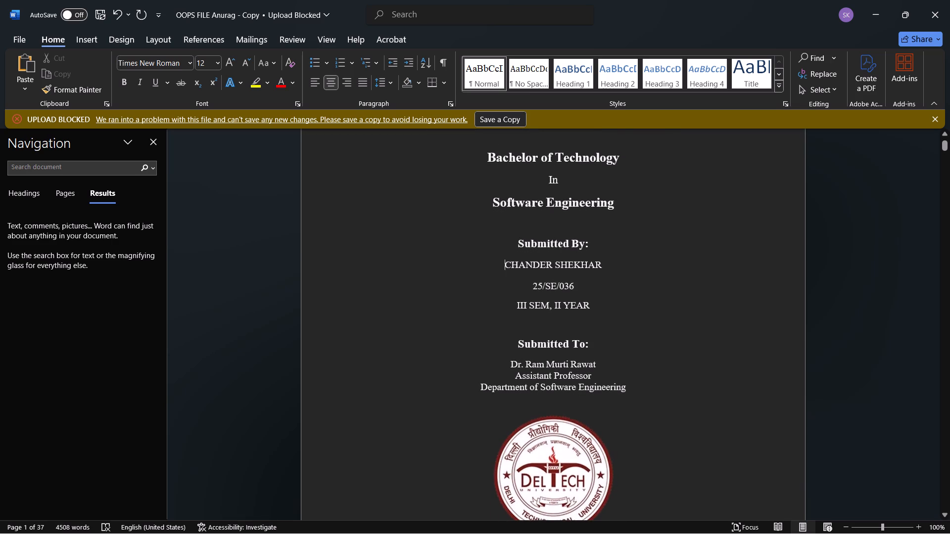
pyautogui.click(580, 282)
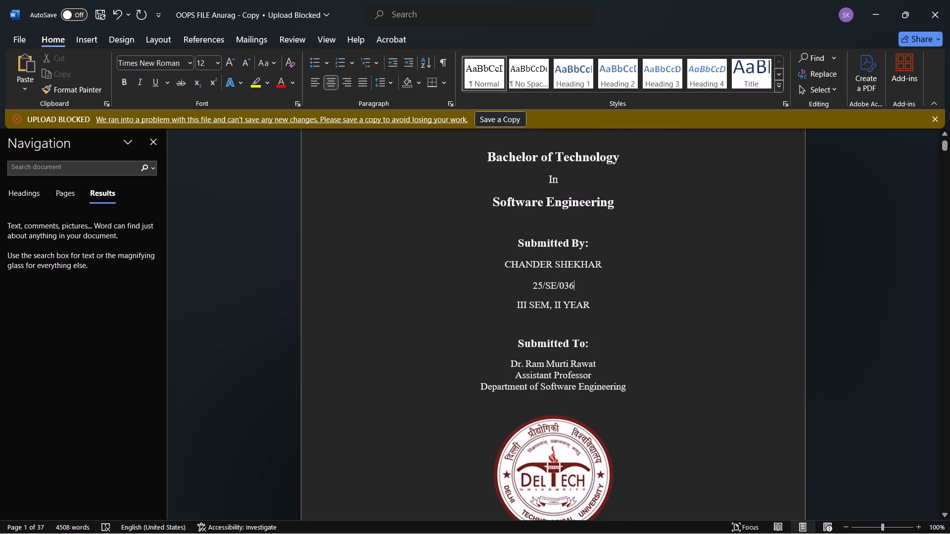
pyautogui.press('BackSpace')
pyautogui.press('BackSpace')
pyautogui.press('4')
pyautogui.press('BackSpace')
pyautogui.write('45')
# Glance through the opening pages up to the program outcomes, and close the document, saving its changes.
pyautogui.scroll(-5, 653, 396)
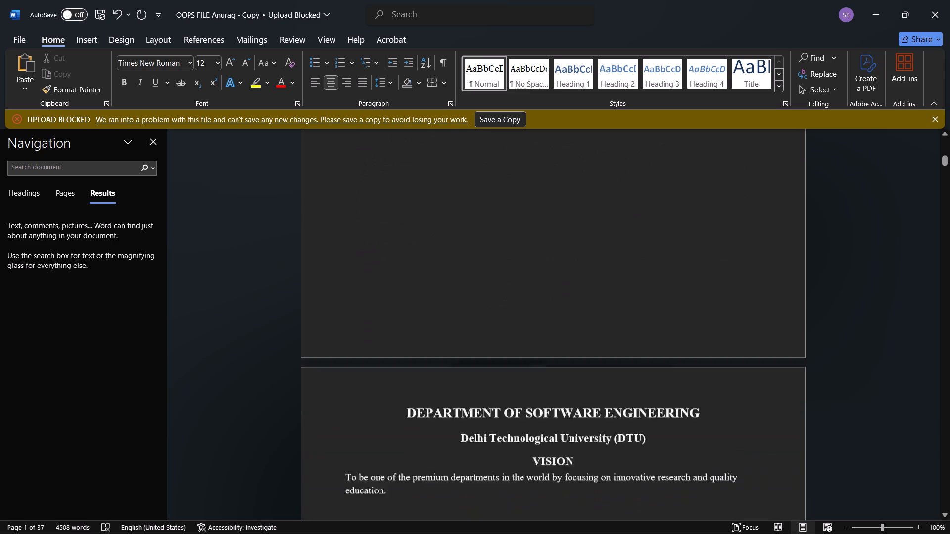
pyautogui.scroll(-8, 653, 396)
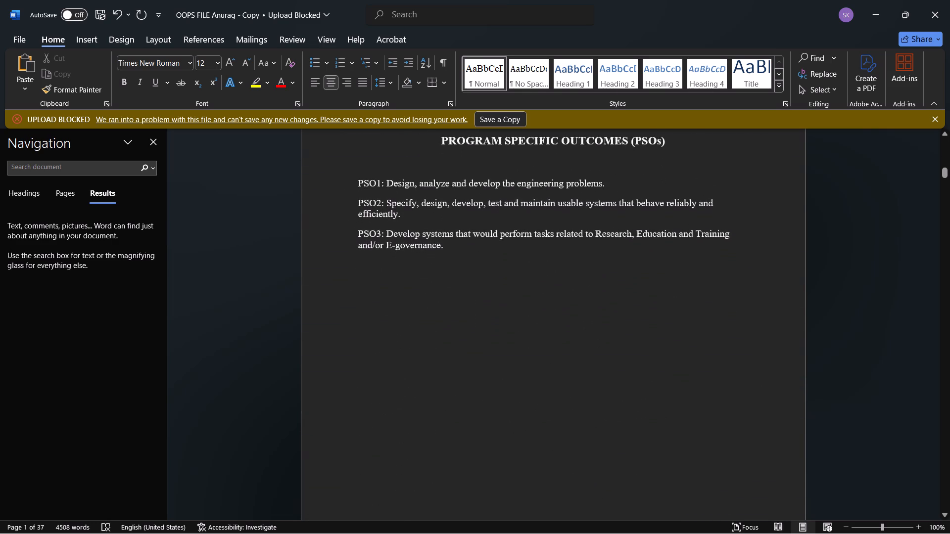
pyautogui.scroll(-8, 653, 396)
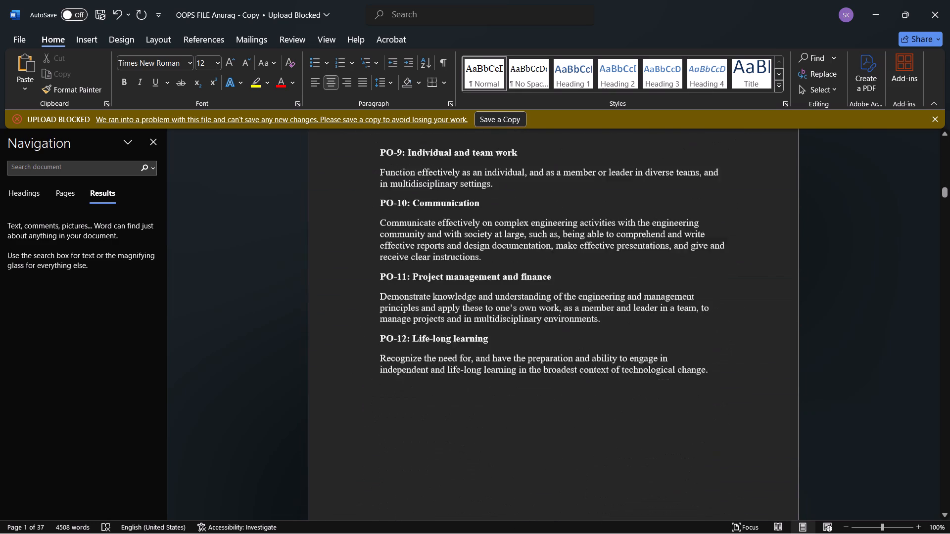
pyautogui.scroll(-2, 653, 396)
pyautogui.click(949, 0)
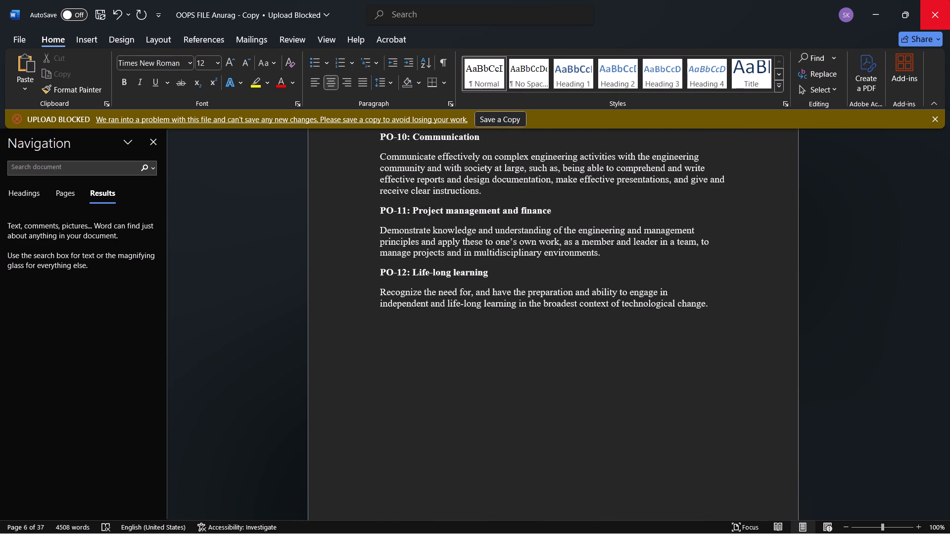
pyautogui.click(451, 287)
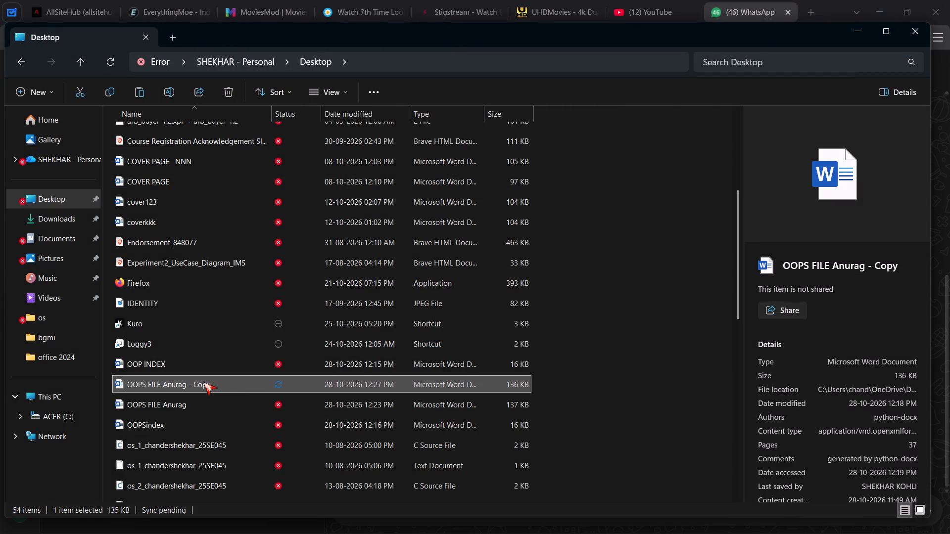
# In File Explorer, rename the copied document OOPS FILE Anurag - Copy as OOPS FILE SHEKHAR.
pyautogui.click(202, 382)
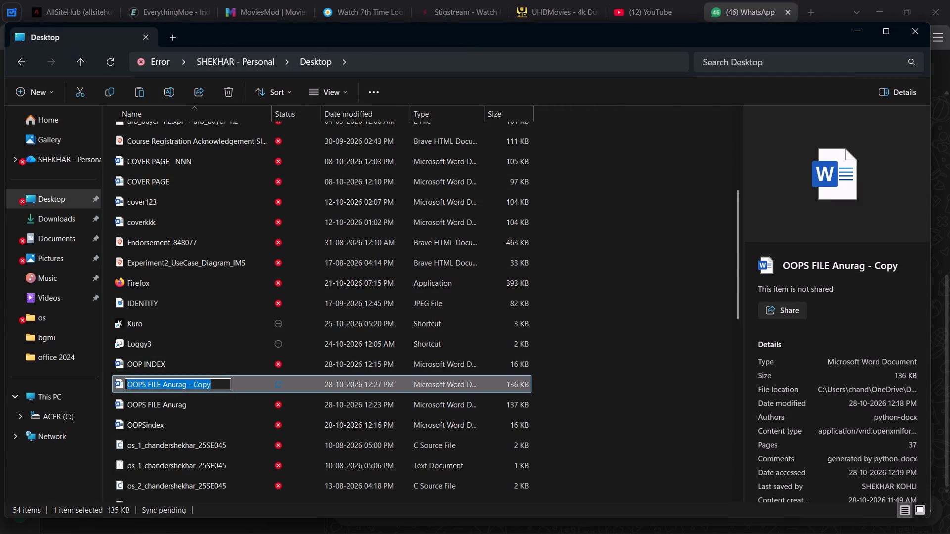
pyautogui.click(210, 384)
pyautogui.press('BackSpace')
pyautogui.press('BackSpace')
pyautogui.press('BackSpace')
pyautogui.press('BackSpace')
pyautogui.press('BackSpace')
pyautogui.press('BackSpace')
pyautogui.press('BackSpace')
pyautogui.press('BackSpace')
pyautogui.press('BackSpace')
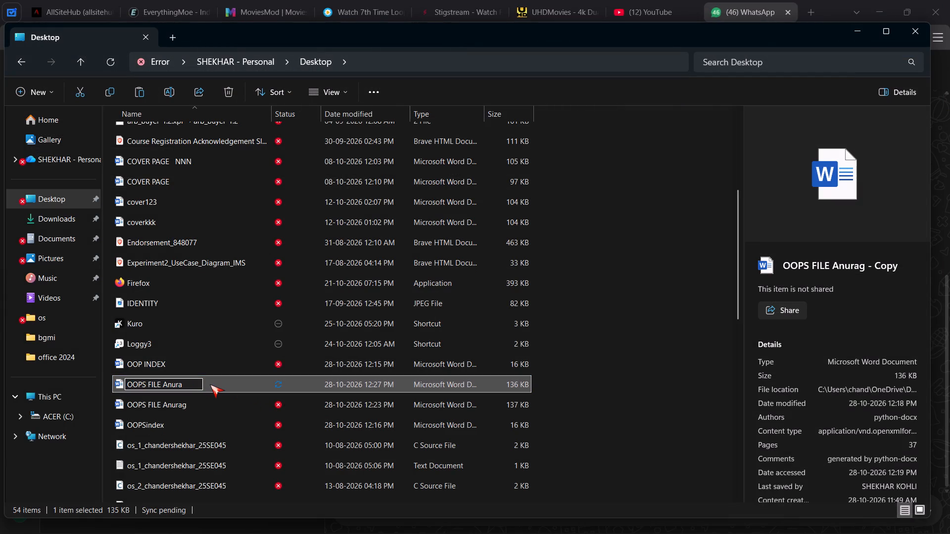
pyautogui.press('BackSpace')
pyautogui.press('BackSpace')
pyautogui.press('BackSpace')
pyautogui.press('BackSpace')
pyautogui.write('SHKHAR')
pyautogui.press('BackSpace')
pyautogui.press('BackSpace')
pyautogui.press('BackSpace')
pyautogui.press('BackSpace')
pyautogui.write('EKHAR')
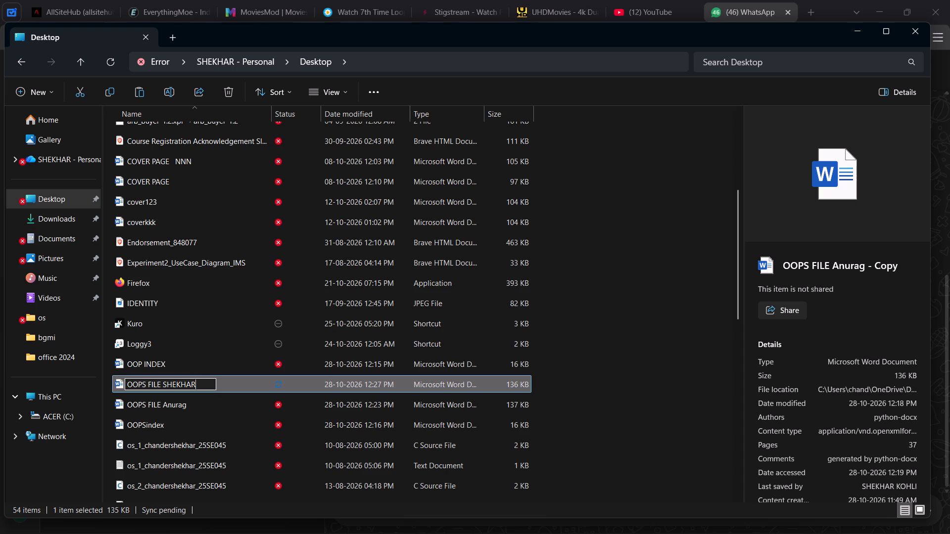
pyautogui.press('Return')
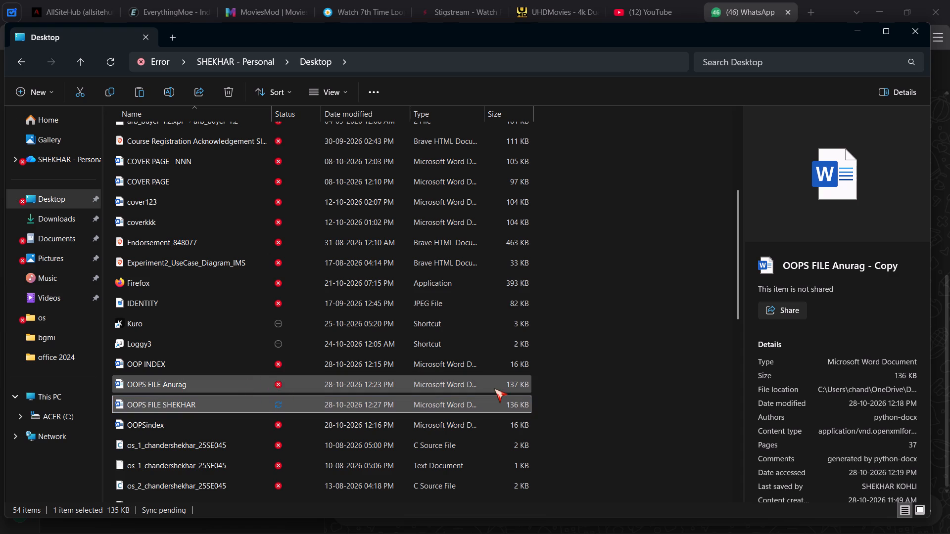